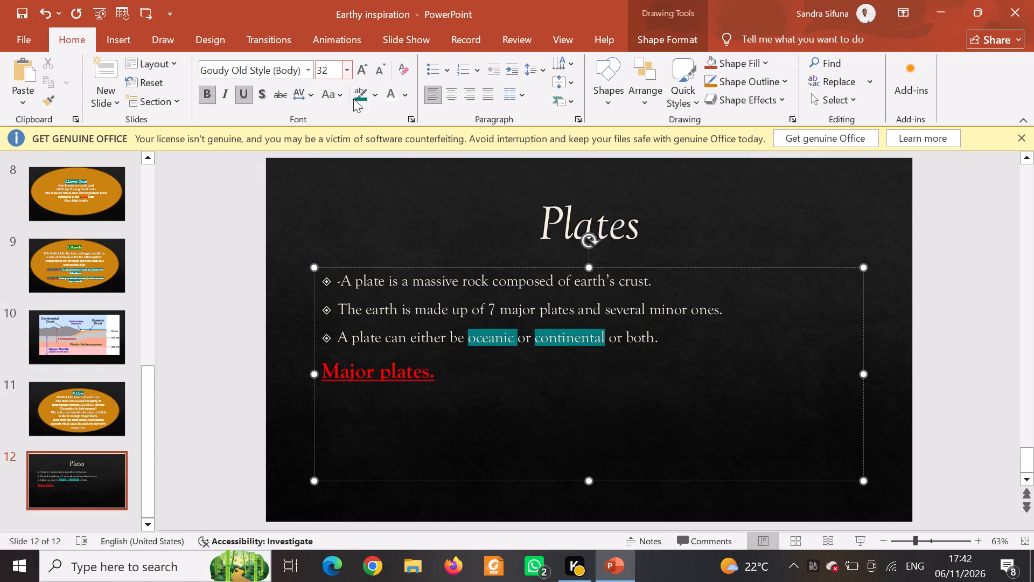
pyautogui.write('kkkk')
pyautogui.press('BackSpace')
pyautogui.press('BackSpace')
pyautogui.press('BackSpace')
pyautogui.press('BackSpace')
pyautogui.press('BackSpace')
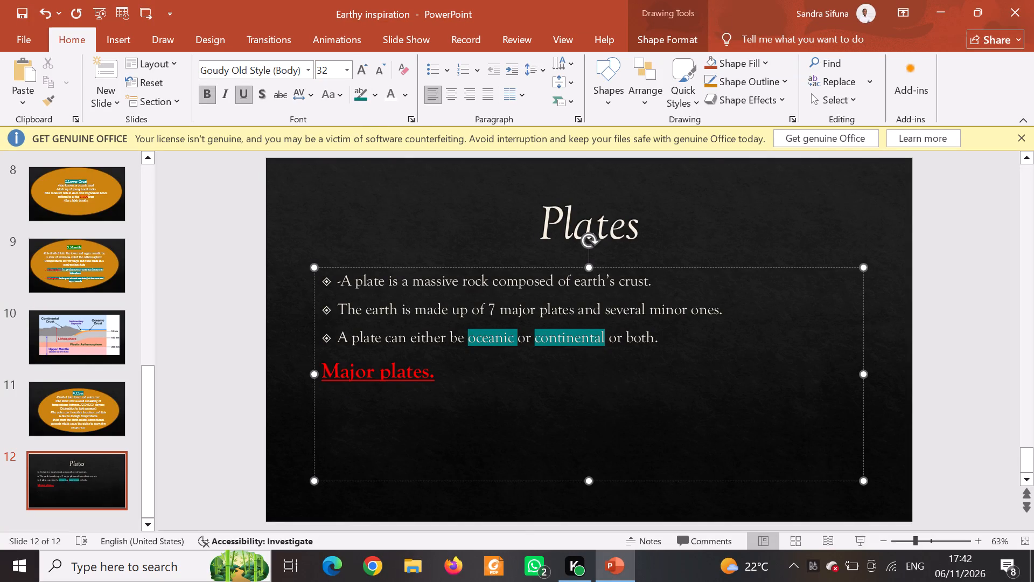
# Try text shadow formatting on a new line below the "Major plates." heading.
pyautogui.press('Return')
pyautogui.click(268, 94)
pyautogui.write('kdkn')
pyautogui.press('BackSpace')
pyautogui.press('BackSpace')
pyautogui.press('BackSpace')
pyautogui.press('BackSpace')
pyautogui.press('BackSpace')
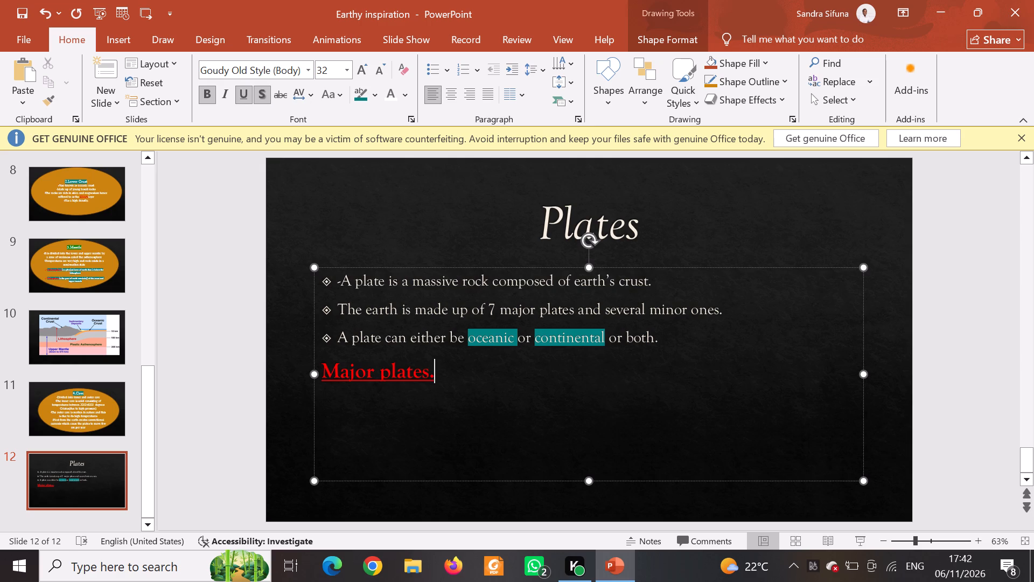
# Delete the red underlined "Major plates." heading, keeping the bullet above it ending in "or both.".
pyautogui.press('BackSpace')
pyautogui.press('BackSpace')
pyautogui.press('BackSpace')
pyautogui.press('BackSpace')
pyautogui.press('BackSpace')
pyautogui.press('BackSpace')
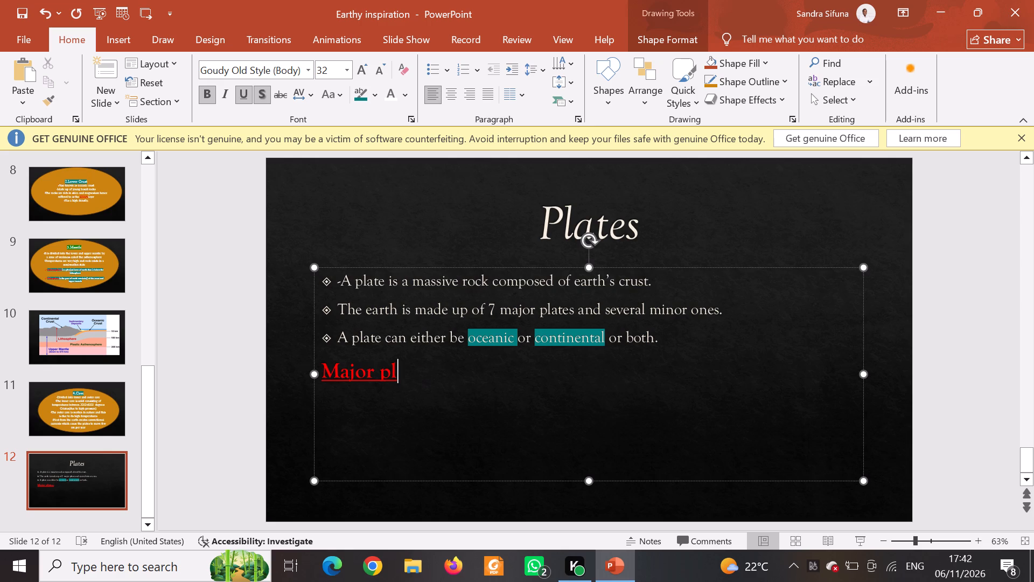
pyautogui.press('BackSpace')
pyautogui.press('BackSpace')
pyautogui.press('BackSpace')
pyautogui.press('BackSpace')
pyautogui.press('BackSpace')
pyautogui.press('BackSpace')
pyautogui.press('BackSpace')
pyautogui.press('BackSpace')
pyautogui.press('BackSpace')
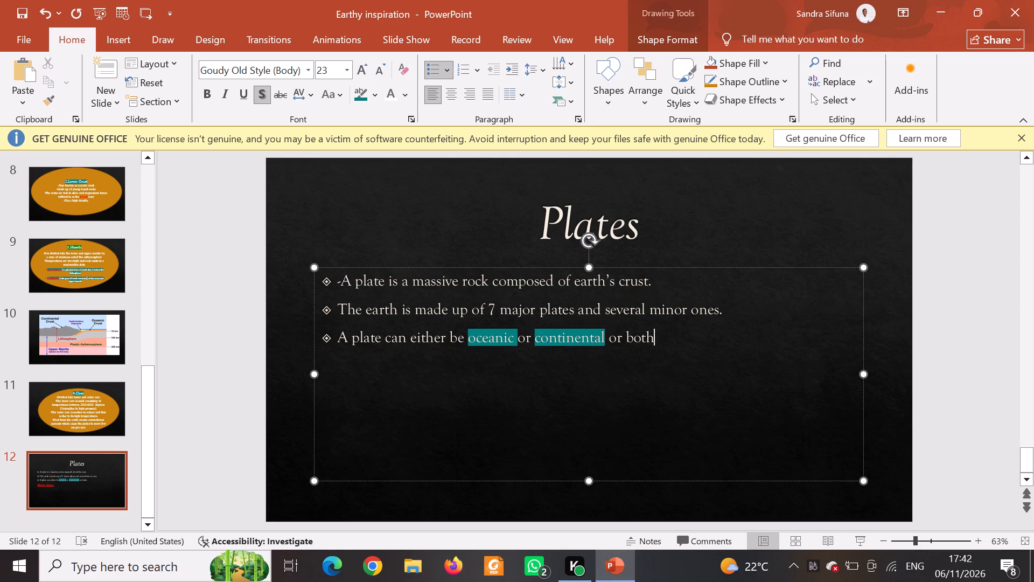
pyautogui.press('.')
# Add a bullet below the oceanic/continental line reading "Major plates;African,Antarctic,Eurasian,".
pyautogui.press('Return')
pyautogui.write('mm')
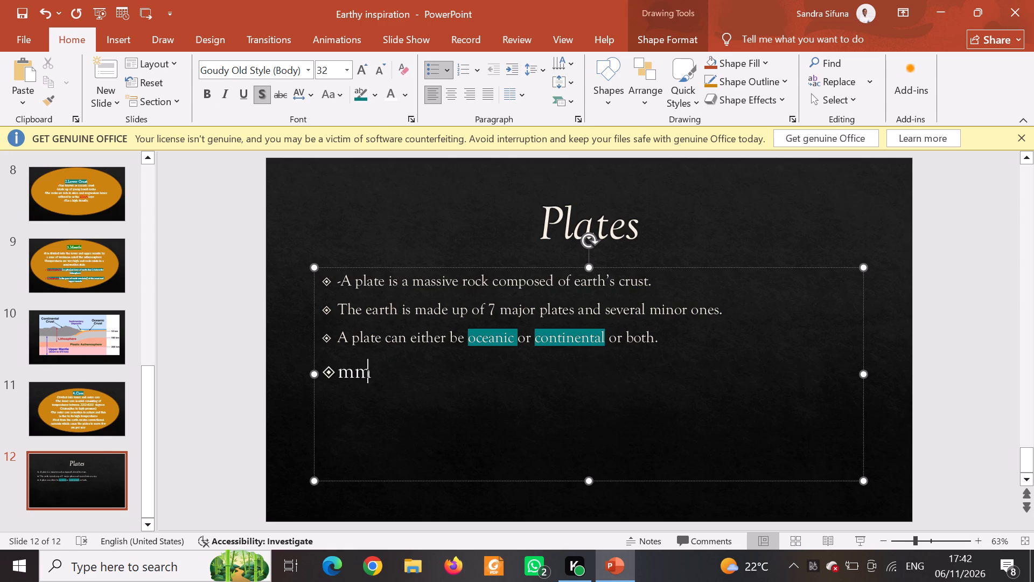
pyautogui.press('BackSpace')
pyautogui.write('ajor plates')
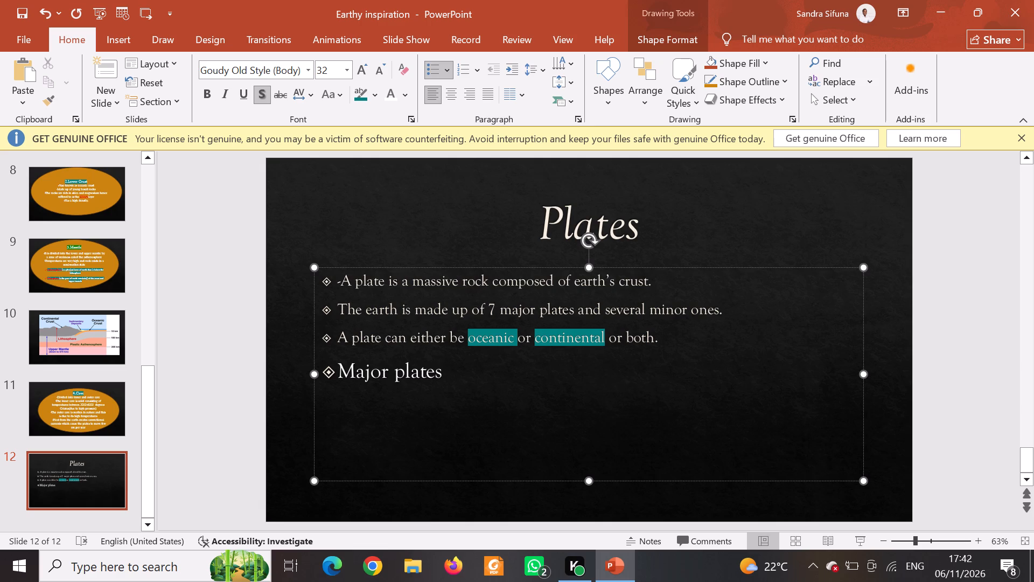
pyautogui.press(';')
pyautogui.write('frica')
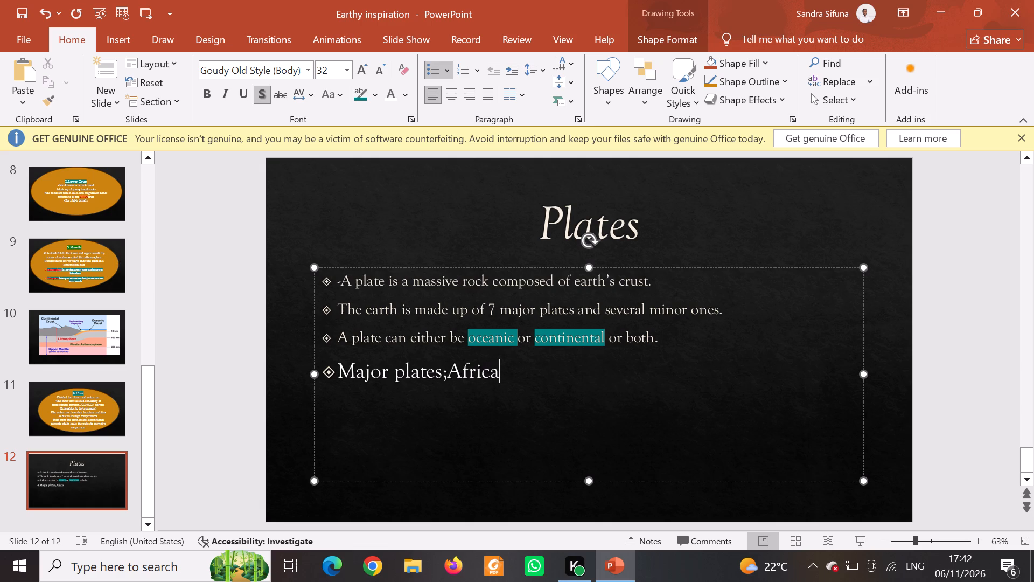
pyautogui.press('n')
pyautogui.press(',')
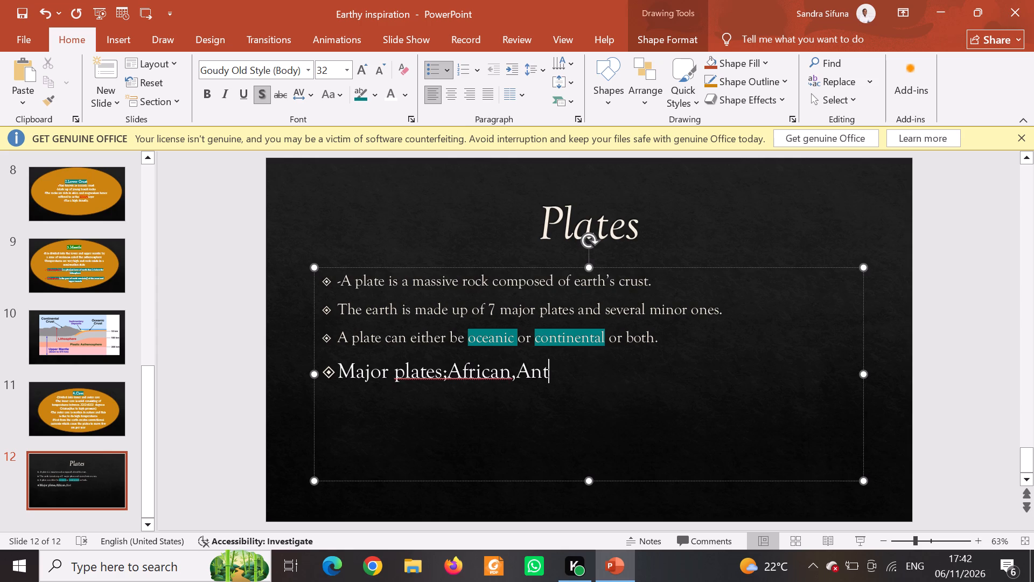
pyautogui.write('rc')
pyautogui.write('ti')
pyautogui.press('c')
pyautogui.press(',')
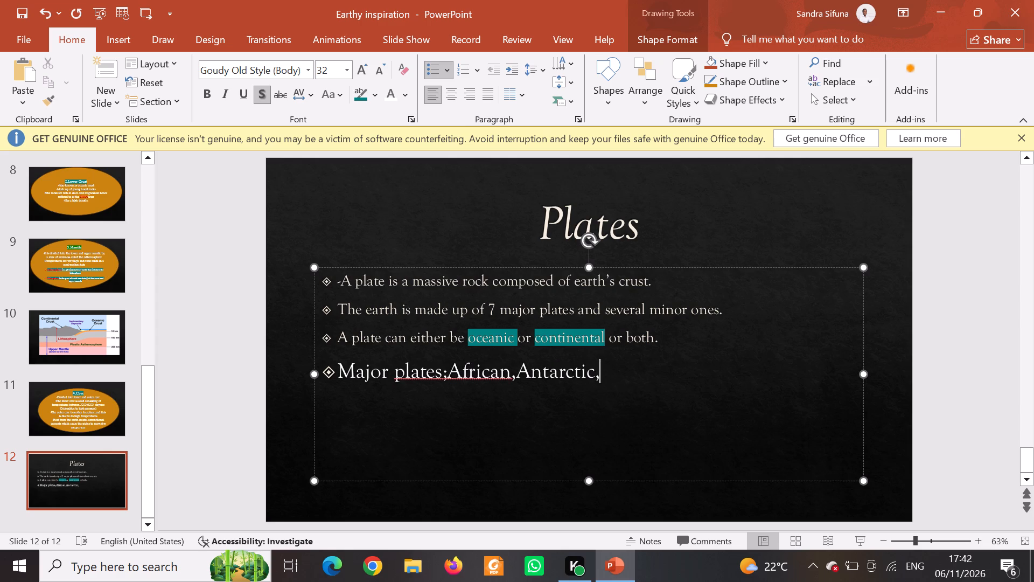
pyautogui.write('urasian')
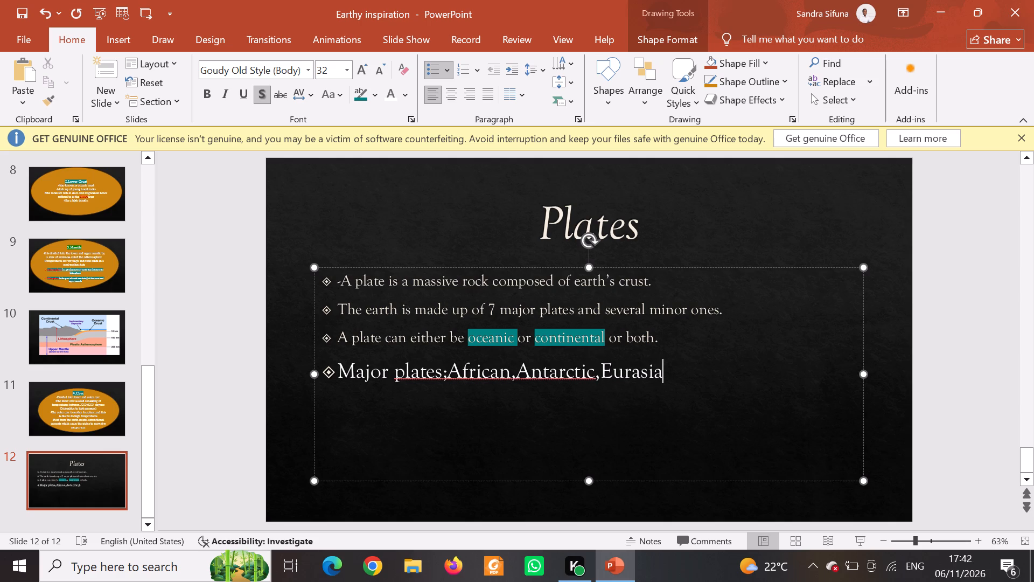
pyautogui.press(',')
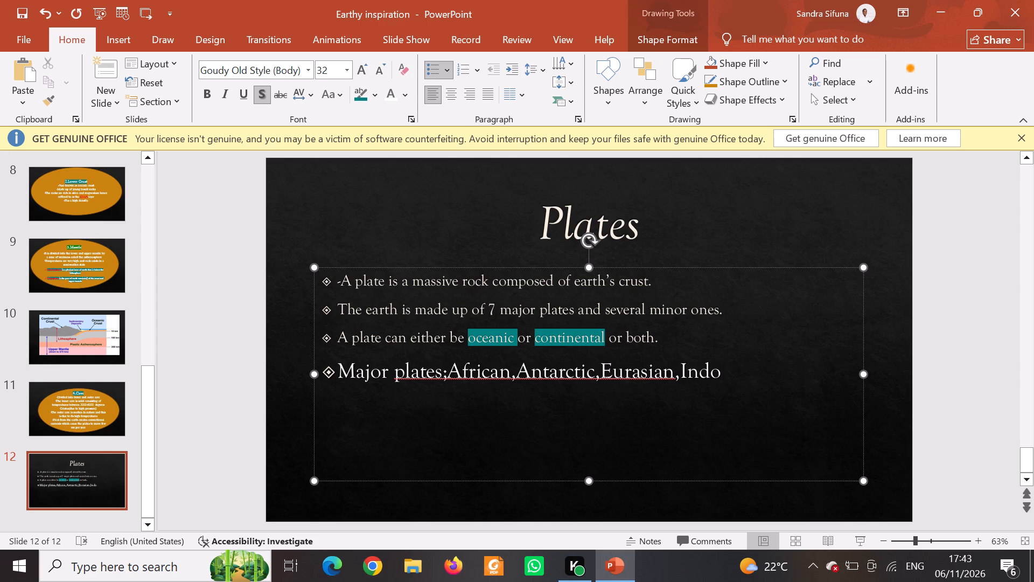
# Continue the major plates list with "Indo-Australian,".
pyautogui.press('-')
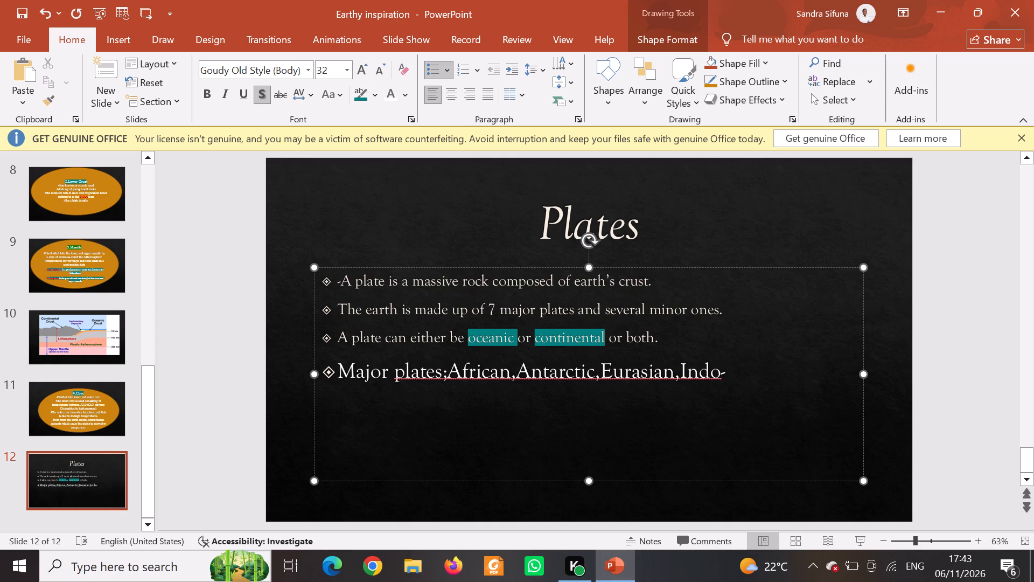
pyautogui.press('e')
pyautogui.press('BackSpace')
pyautogui.write('AU')
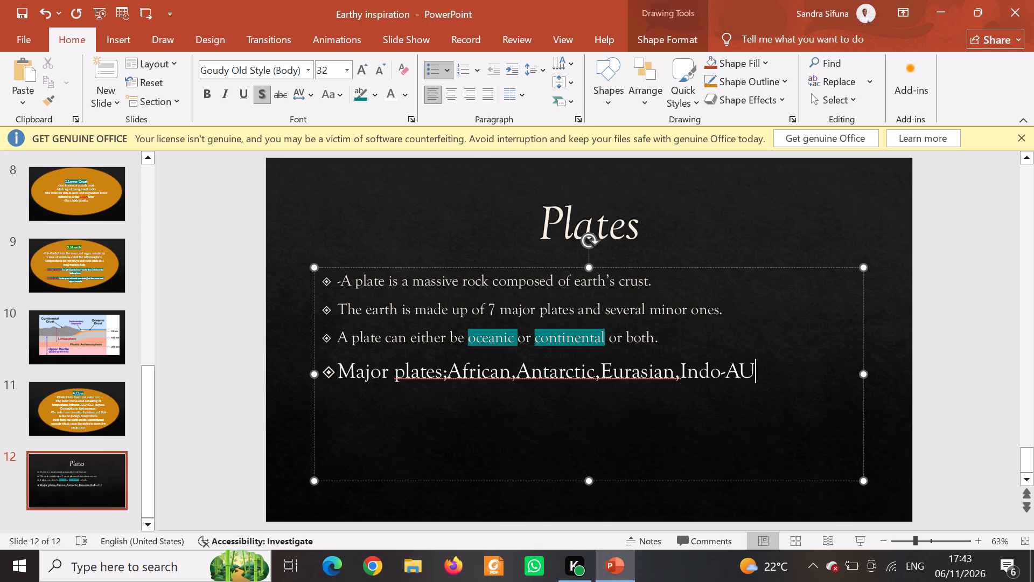
pyautogui.press('BackSpace')
pyautogui.write('us')
pyautogui.write('tra')
pyautogui.write('lian')
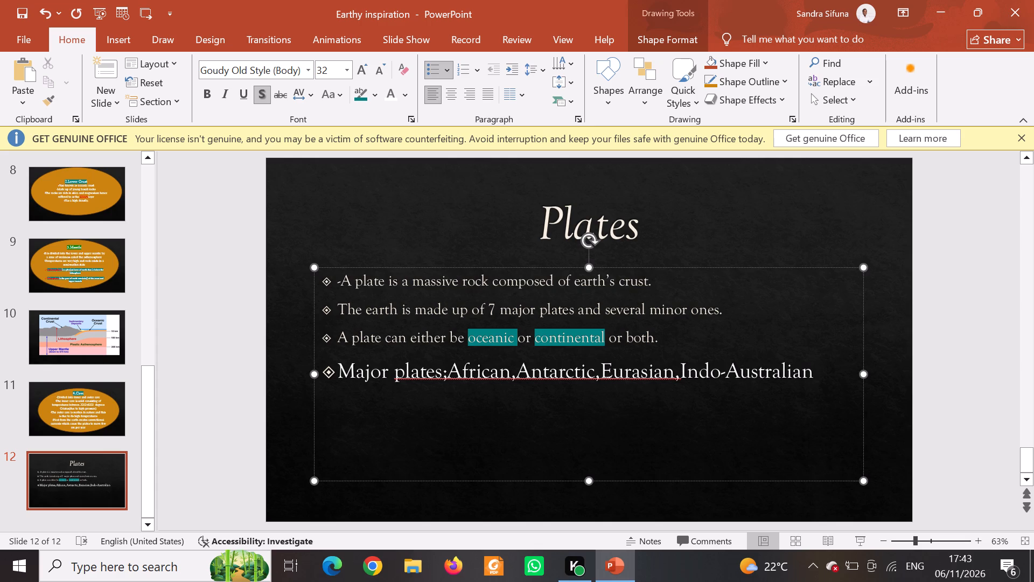
pyautogui.press(',')
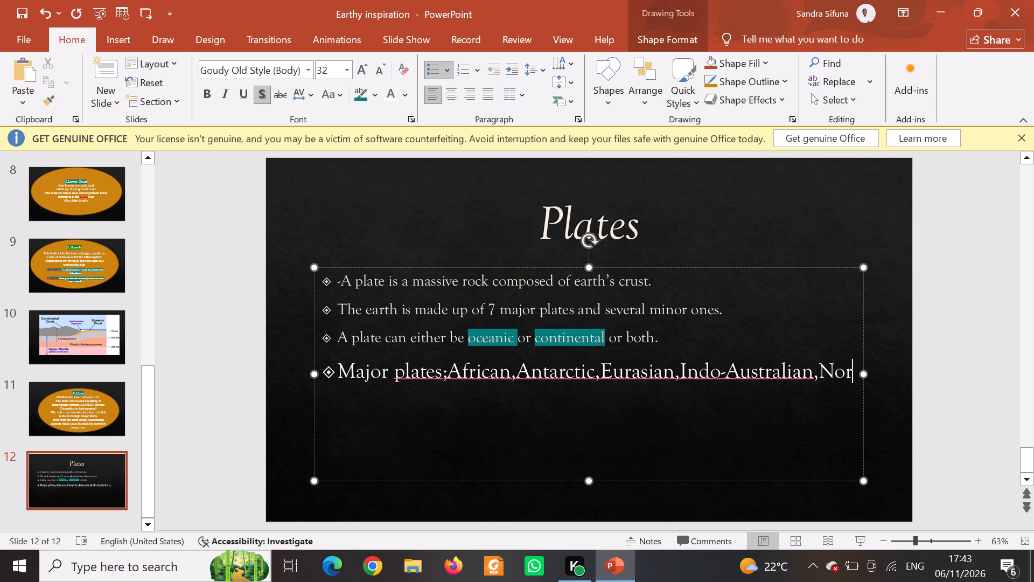
# Complete the major plates list with "North American,Pacific ,South American".
pyautogui.press('a')
pyautogui.press('m')
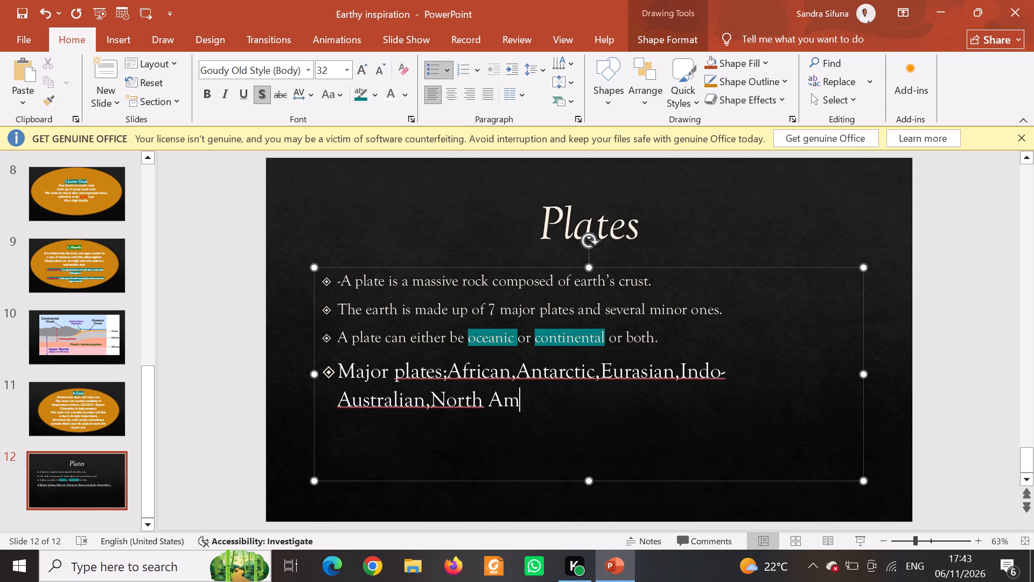
pyautogui.write('er')
pyautogui.write('ica')
pyautogui.press(',')
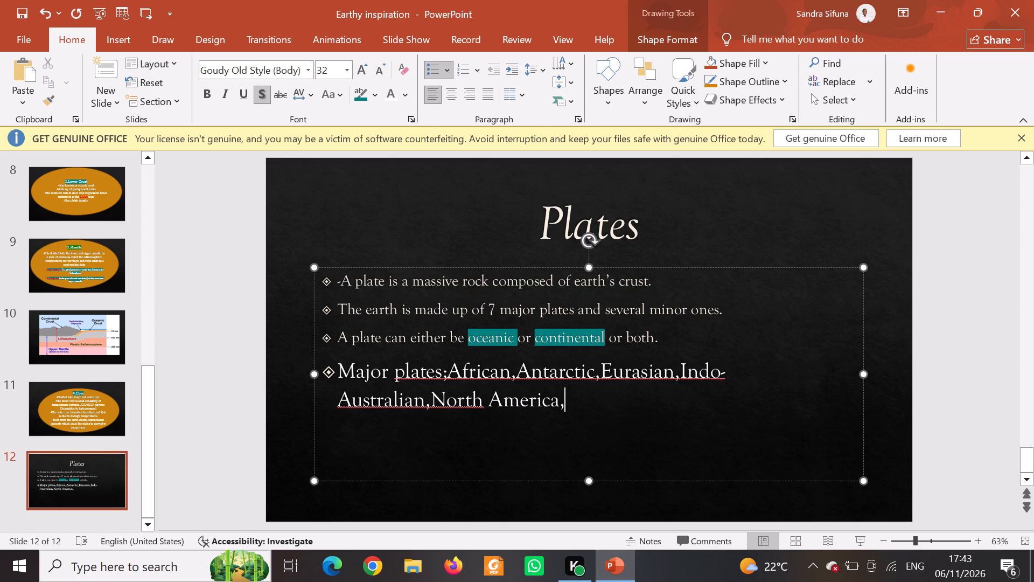
pyautogui.press('BackSpace')
pyautogui.write('n,')
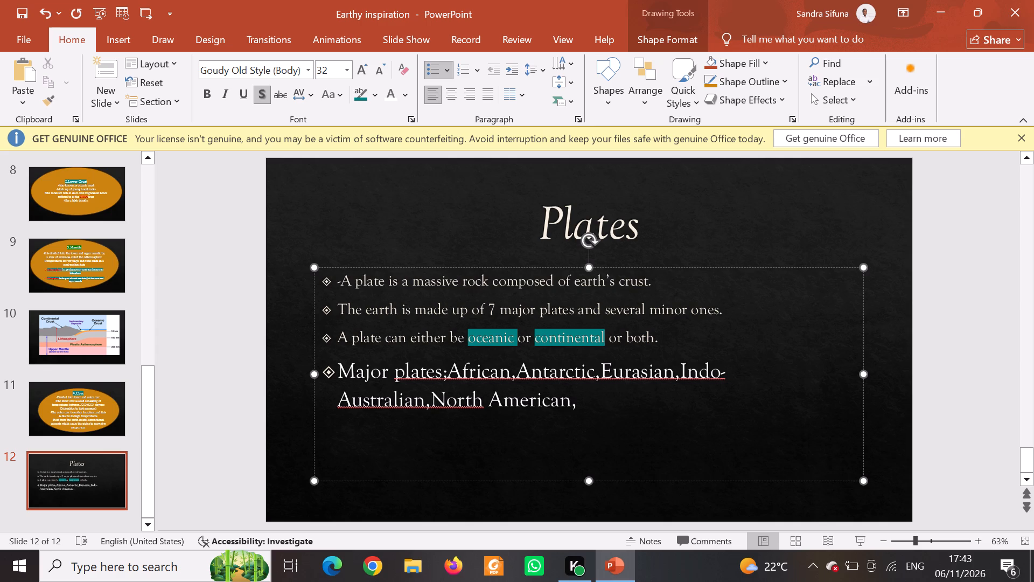
pyautogui.write('ac')
pyautogui.write('ific')
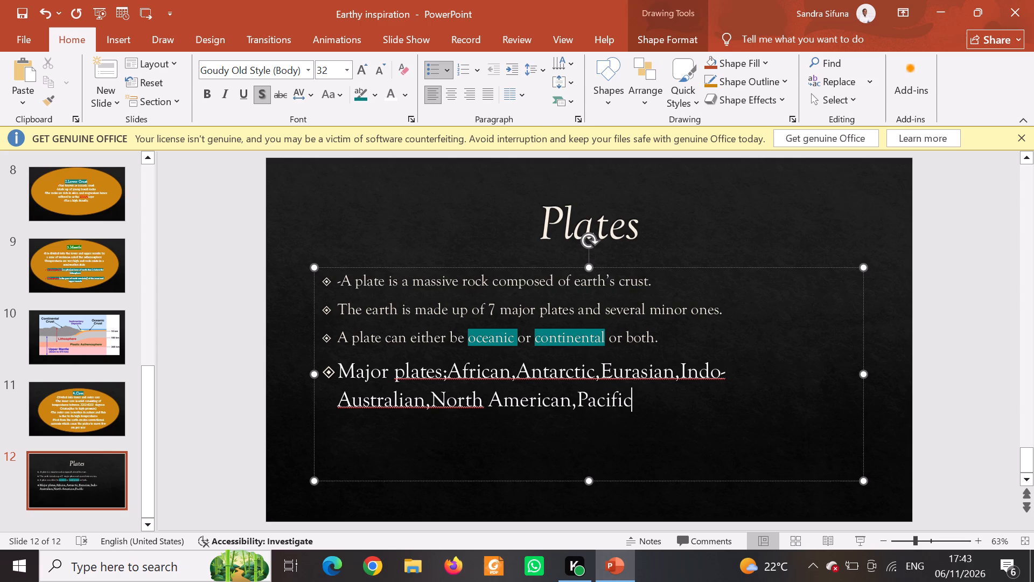
pyautogui.press('space')
pyautogui.press(',')
pyautogui.press('s')
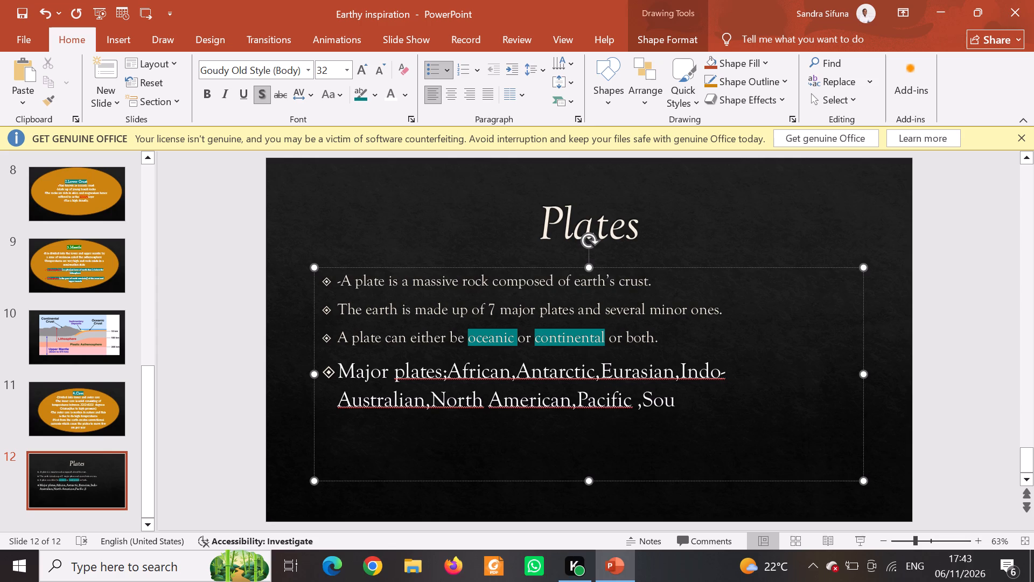
pyautogui.press('a')
pyautogui.write('merican')
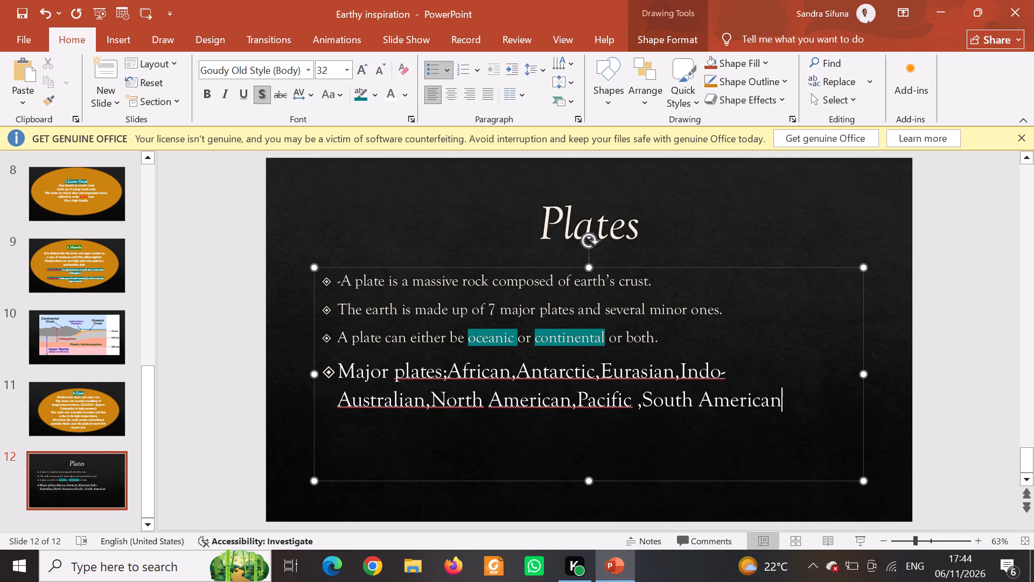
# Correct the flagged "American,Pacific" with the spelling suggestion "American, Pacific".
pyautogui.click(587, 398)
pyautogui.rightClick(587, 398)
pyautogui.click(623, 411)
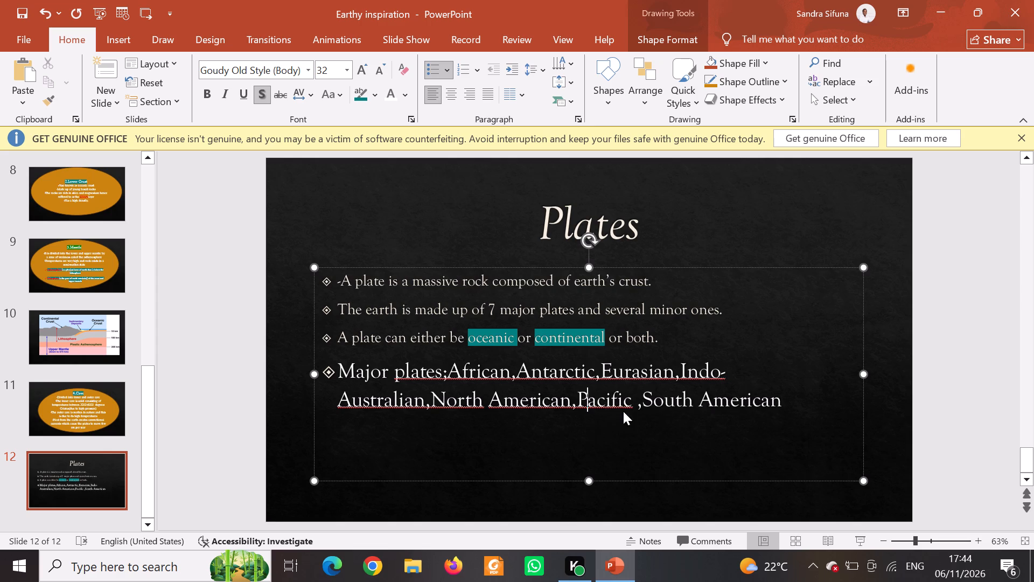
# Ignore all occurrences of the spellings flagged from "plates;African" through "Australian,North" in the major plates bullet.
pyautogui.click(423, 407)
pyautogui.rightClick(423, 407)
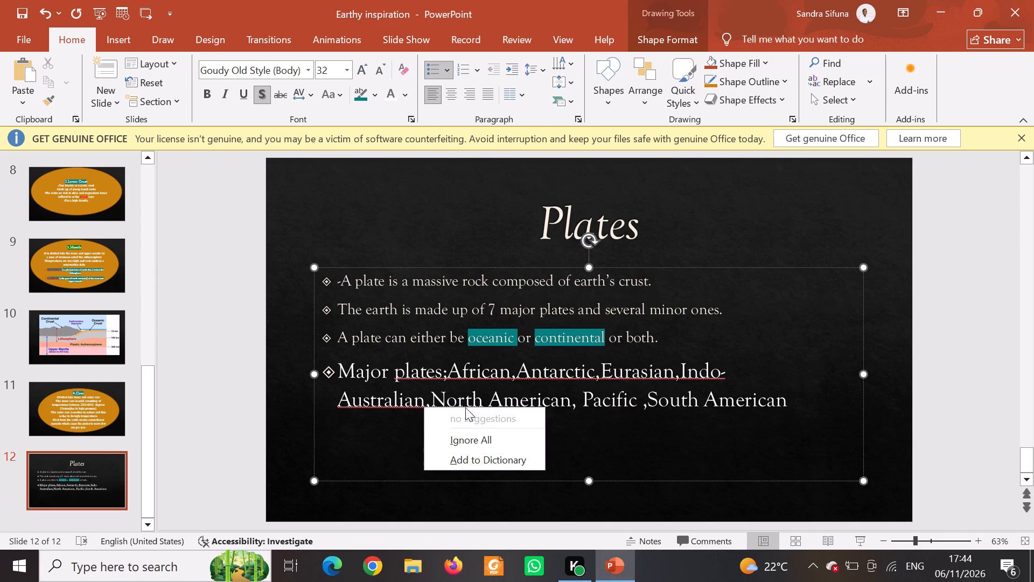
pyautogui.click(407, 403)
pyautogui.click(430, 402)
pyautogui.rightClick(430, 402)
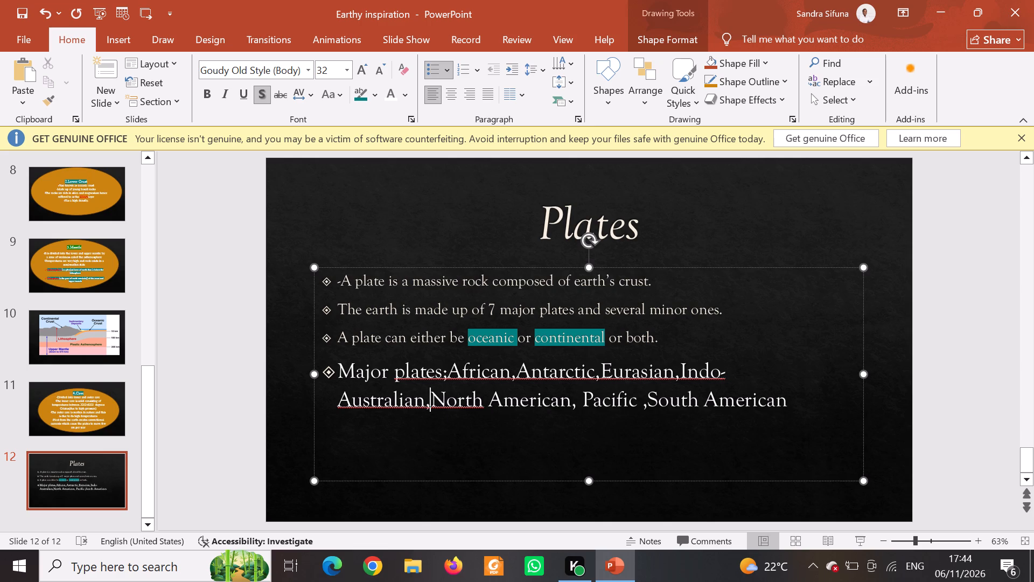
pyautogui.click(408, 402)
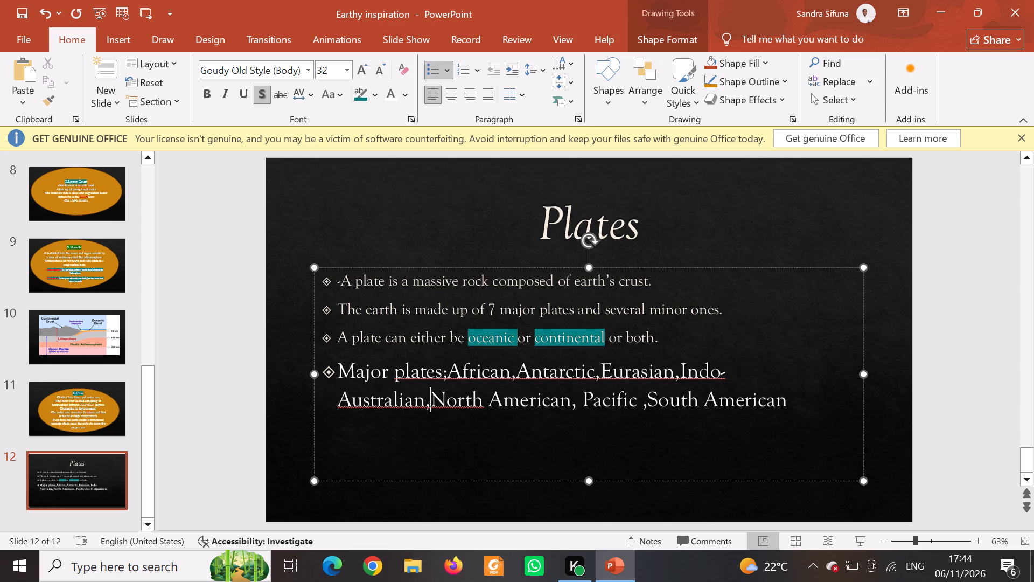
pyautogui.rightClick(408, 402)
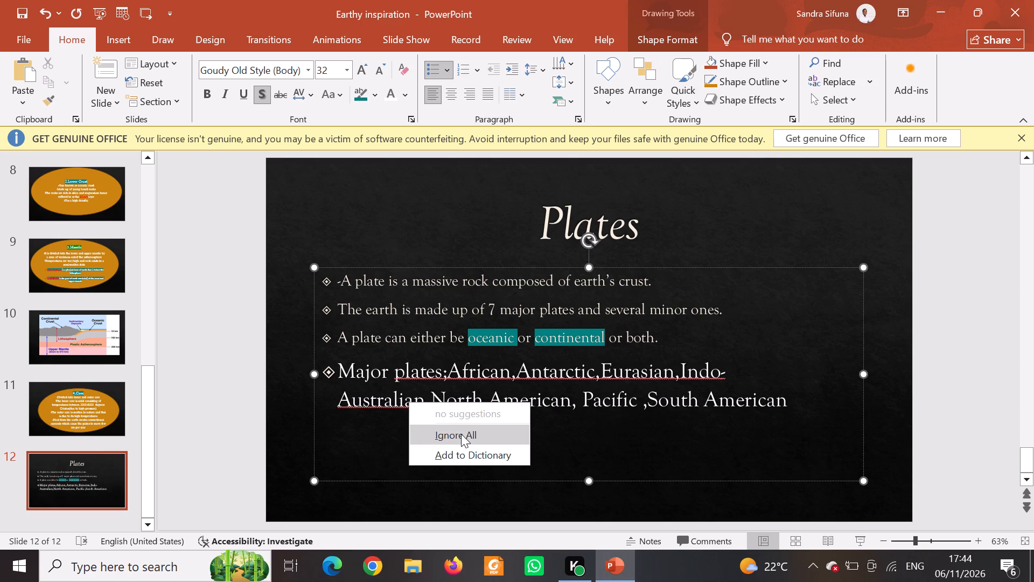
pyautogui.click(461, 434)
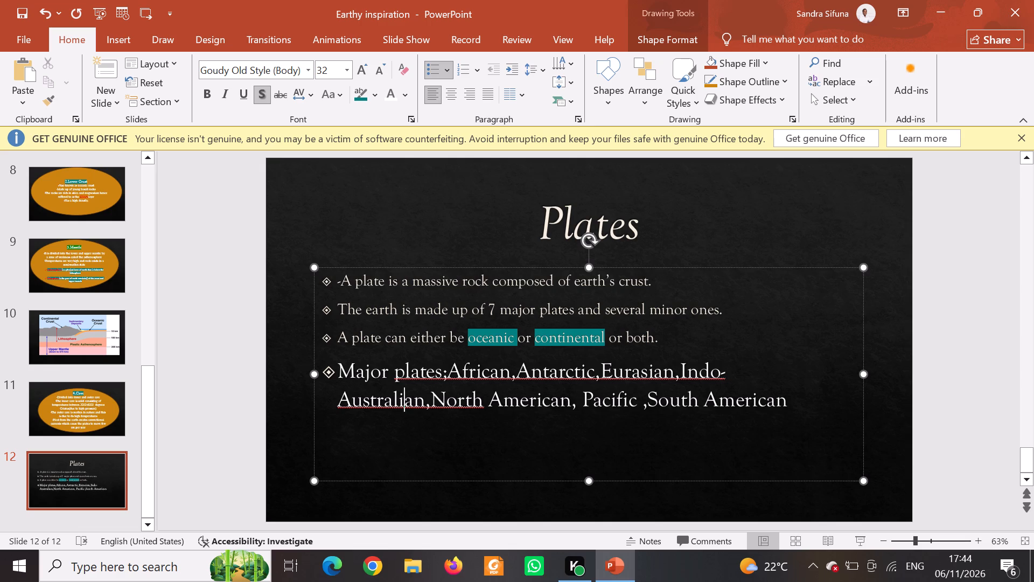
pyautogui.click(443, 378)
pyautogui.rightClick(443, 378)
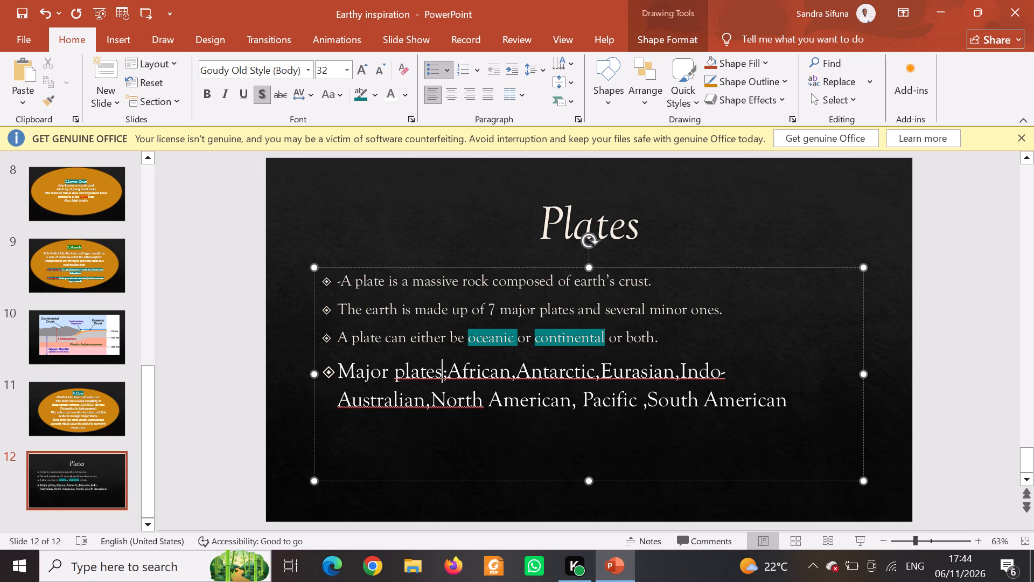
pyautogui.rightClick(445, 378)
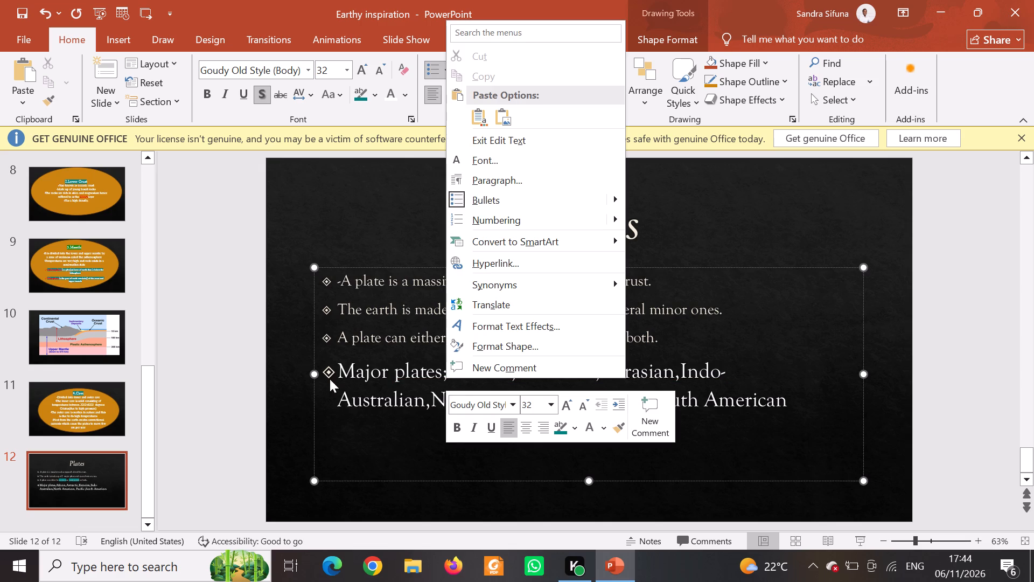
pyautogui.click(373, 446)
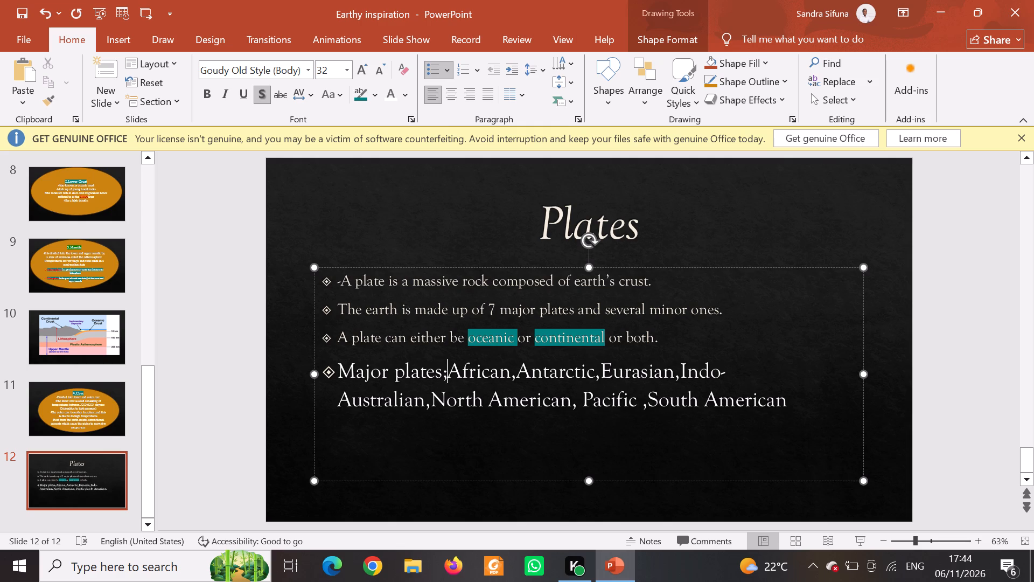
# Move the bulleted text box straight up so its top edge sits just beneath the Plates title.
pyautogui.click(583, 264)
pyautogui.moveTo(583, 264); pyautogui.dragTo(583, 248)
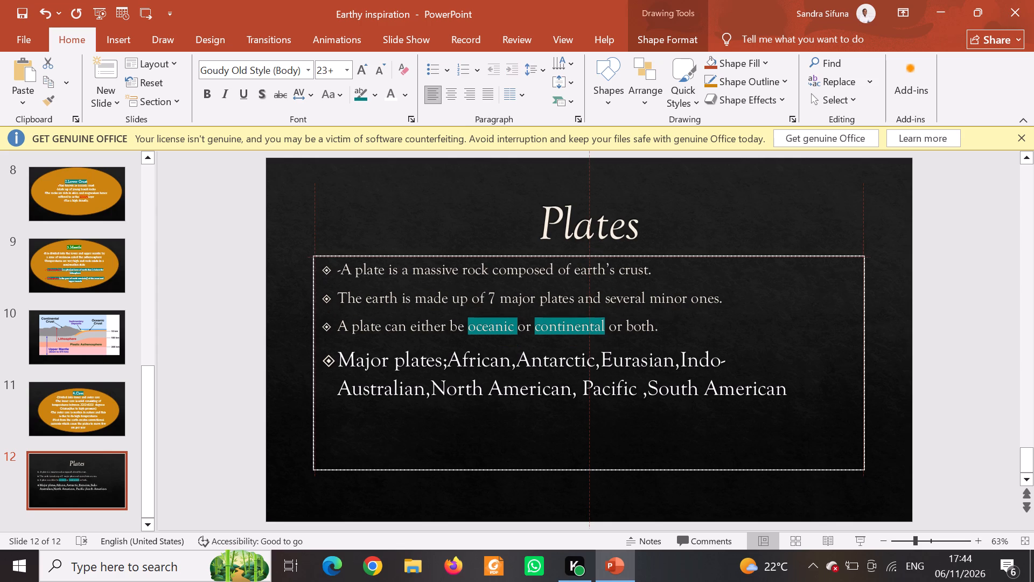
pyautogui.moveTo(583, 248); pyautogui.dragTo(583, 245)
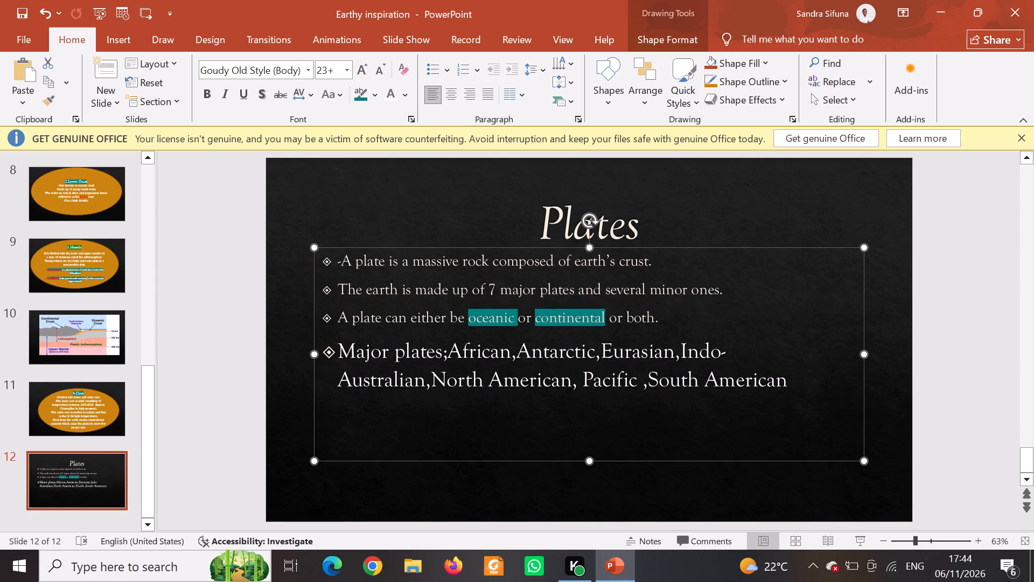
# Set the font size of the first three bullets on the Plates slide to 24.
pyautogui.moveTo(667, 324); pyautogui.dragTo(358, 255)
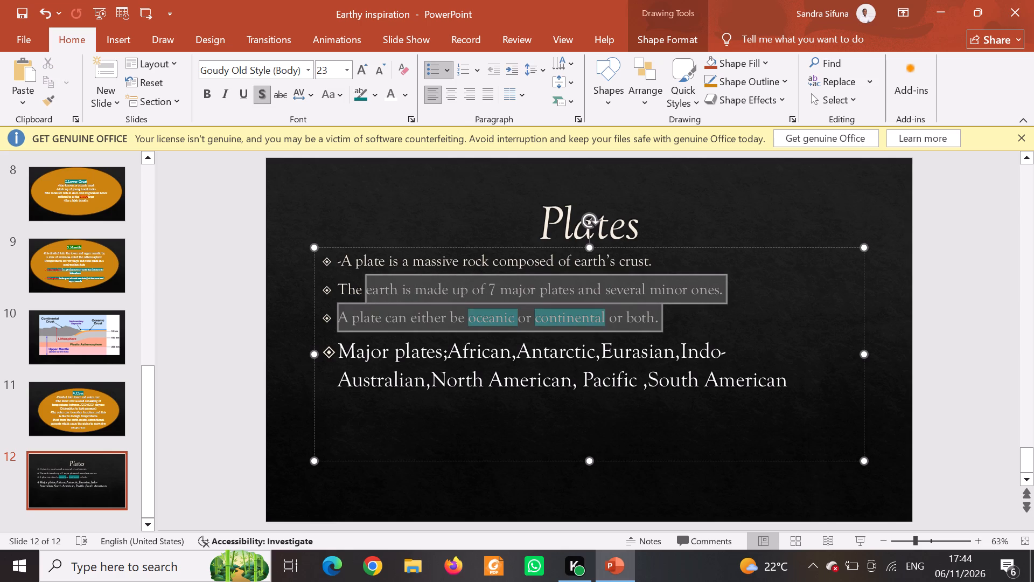
pyautogui.moveTo(358, 255); pyautogui.dragTo(328, 262)
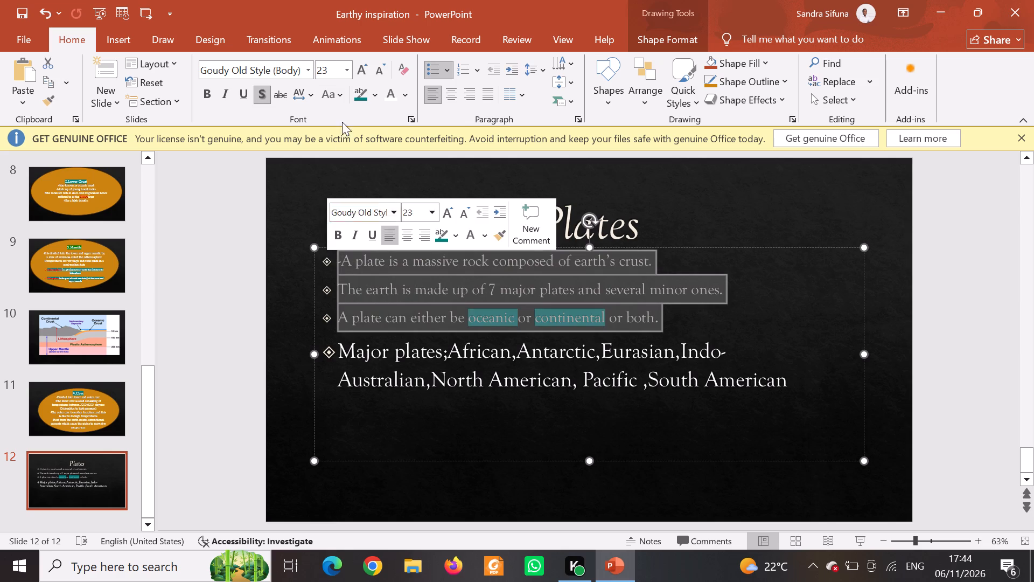
pyautogui.click(346, 69)
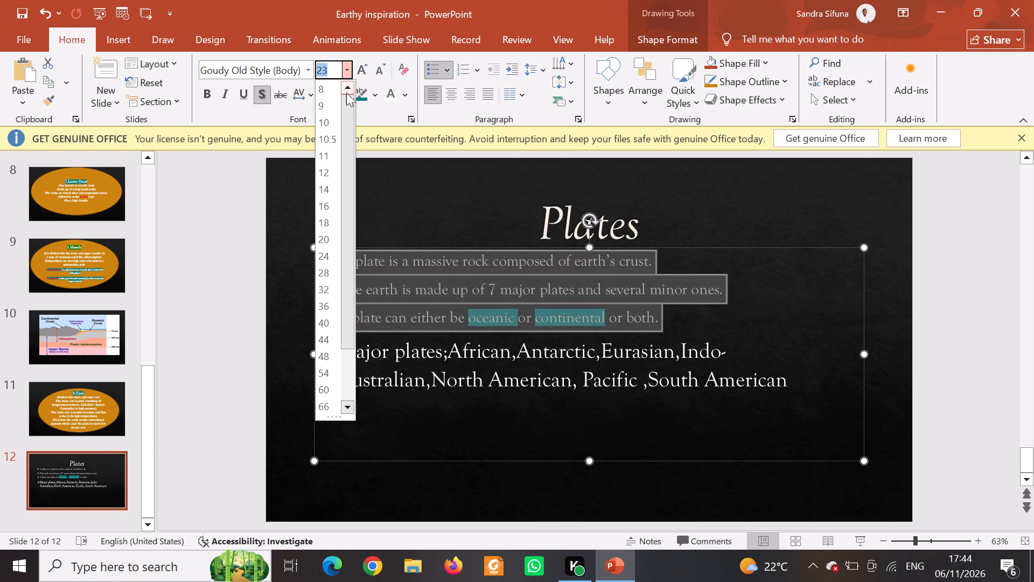
pyautogui.click(334, 260)
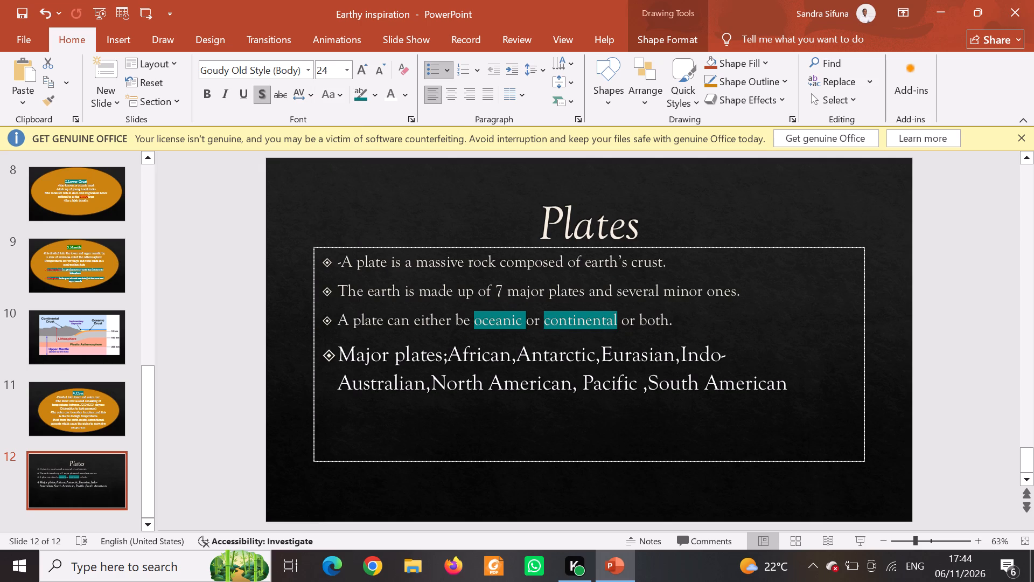
pyautogui.click(445, 428)
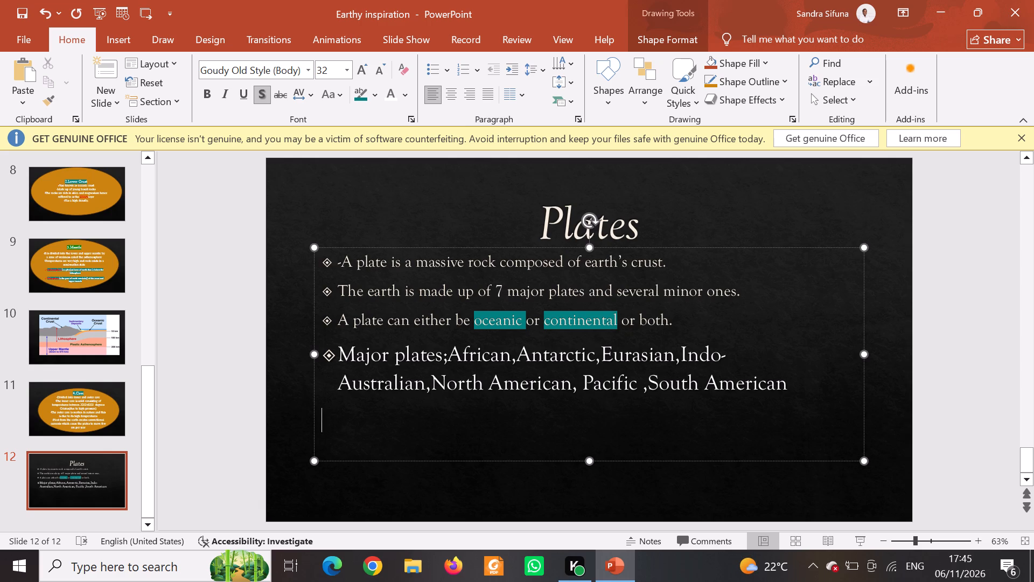
# Change the font colour of the words "Major plates" to the standard Blue.
pyautogui.moveTo(441, 357); pyautogui.dragTo(336, 361)
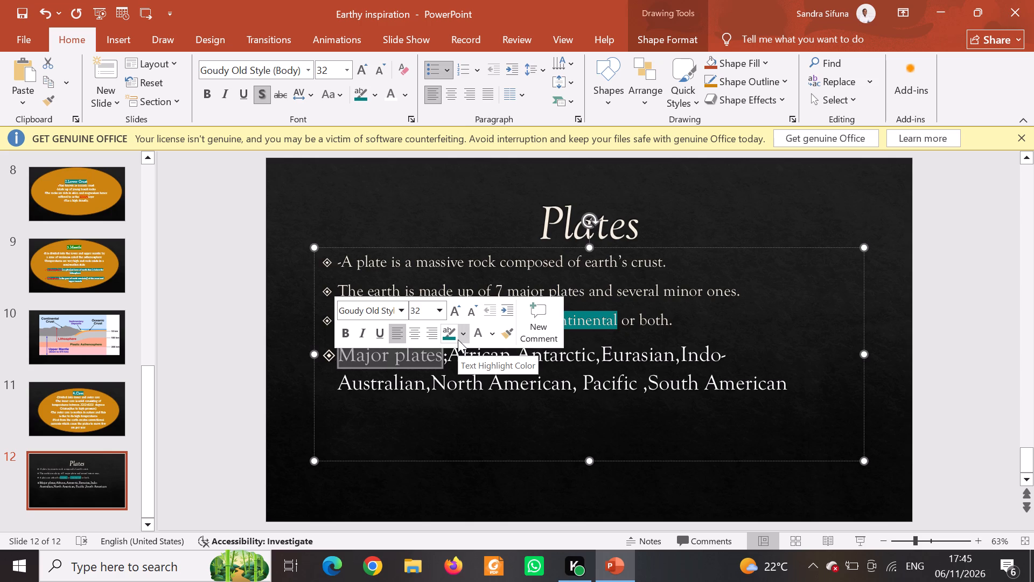
pyautogui.click(493, 339)
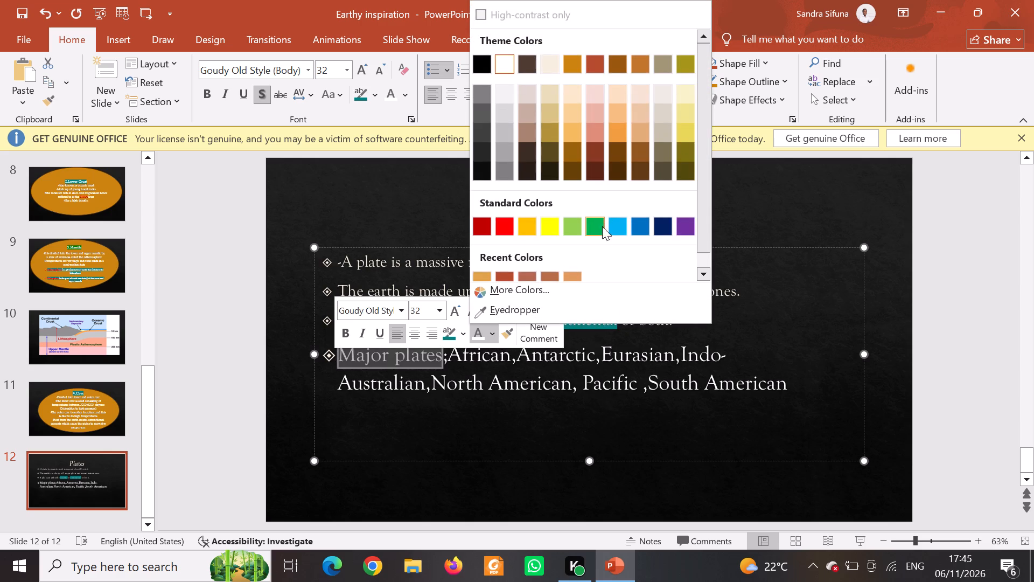
pyautogui.click(645, 224)
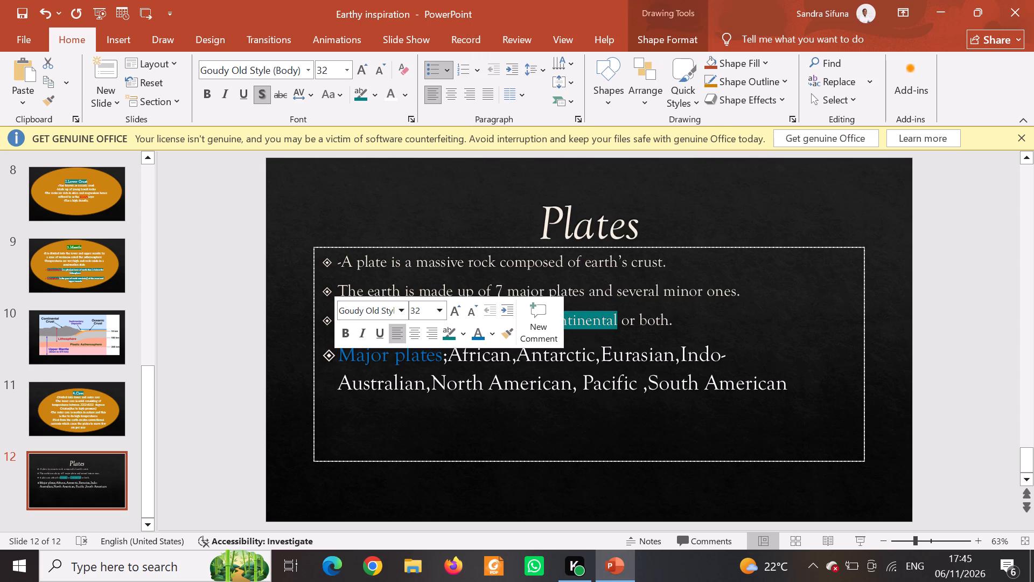
pyautogui.click(652, 461)
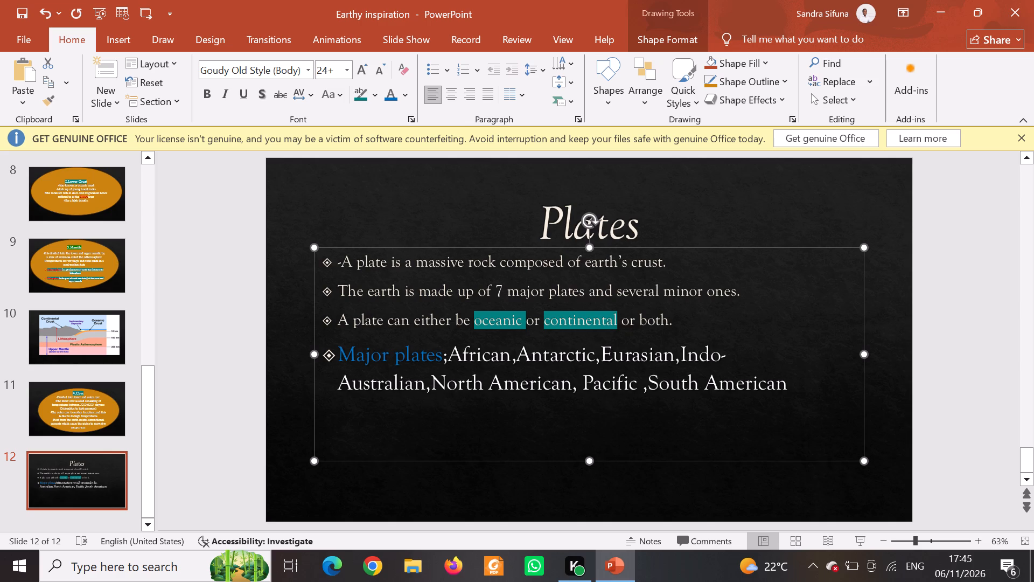
# Add a full stop after "South American" to end the major plates bullet.
pyautogui.click(796, 382)
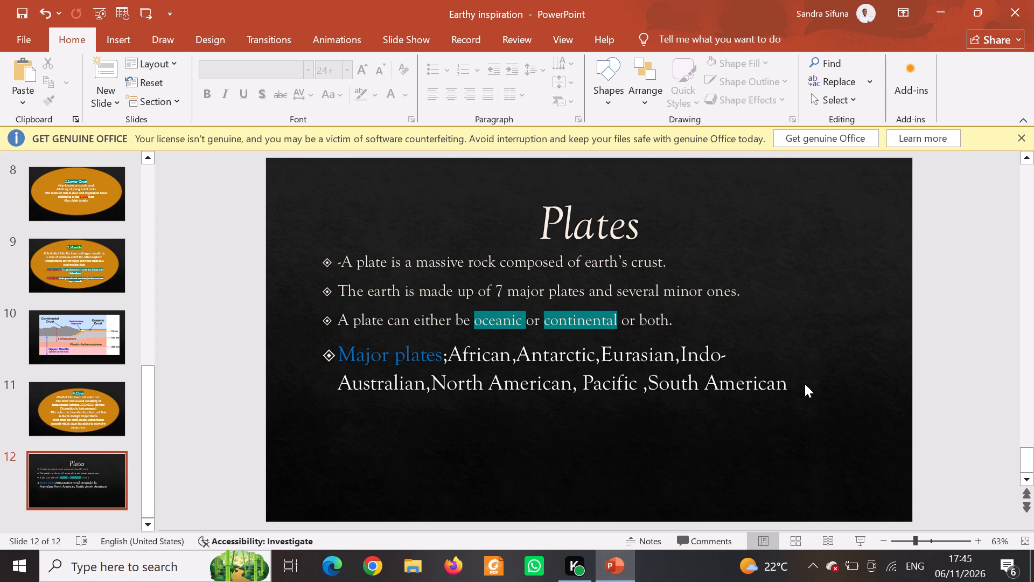
pyautogui.press('.')
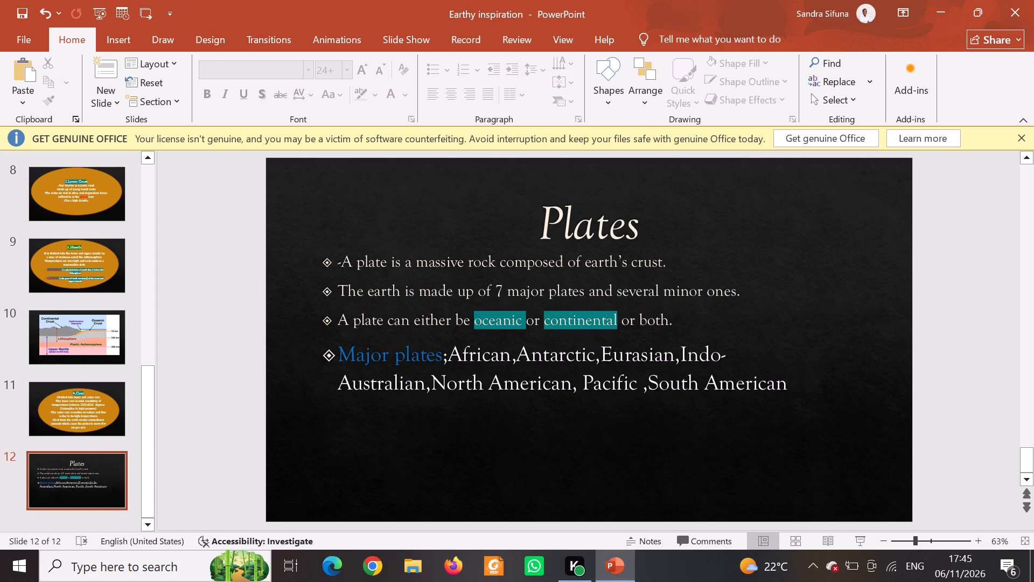
pyautogui.click(799, 381)
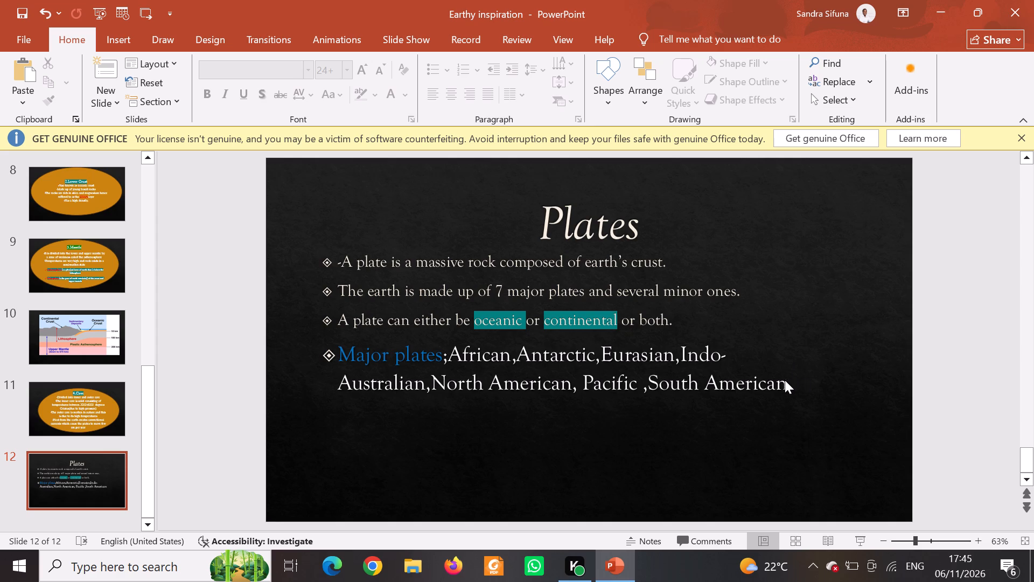
pyautogui.doubleClick(789, 389)
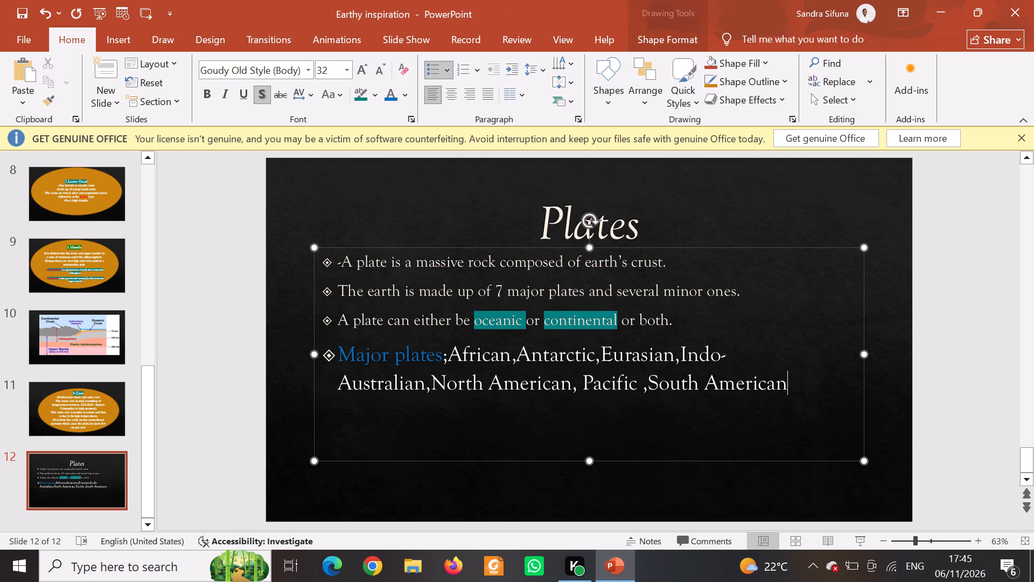
pyautogui.click(802, 384)
pyautogui.press('.')
# Add a new bullet below the major plates list reading "The minor plates are found between larger plates.".
pyautogui.press('Return')
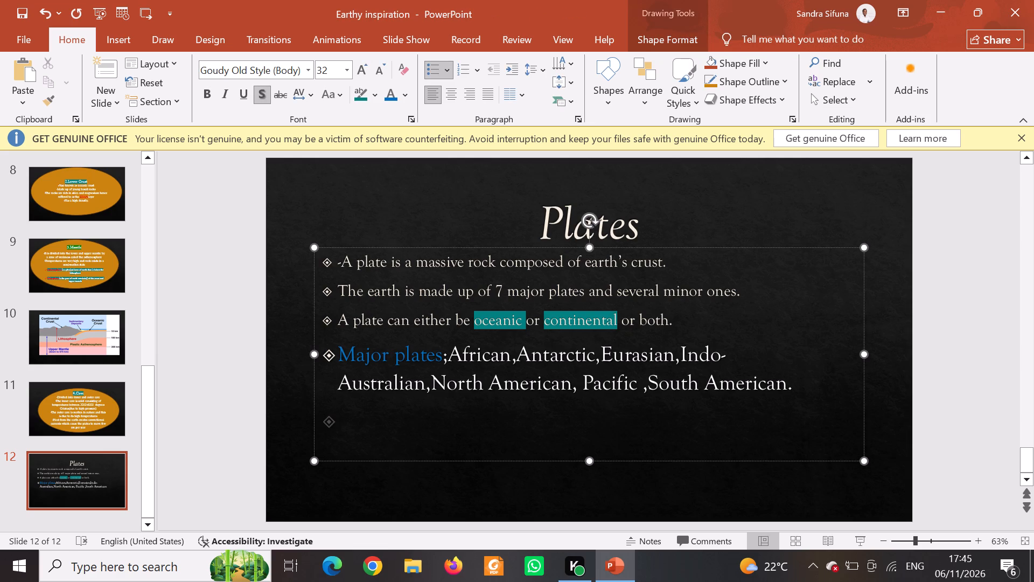
pyautogui.press('h')
pyautogui.write('e minor')
pyautogui.press('space')
pyautogui.write('plates are found')
pyautogui.press('space')
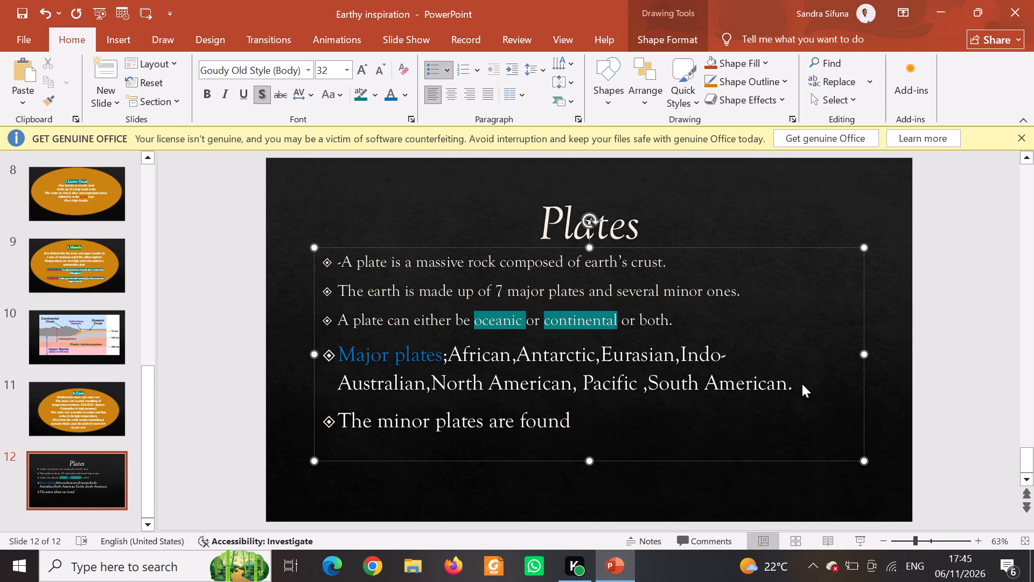
pyautogui.write('between larger plates.')
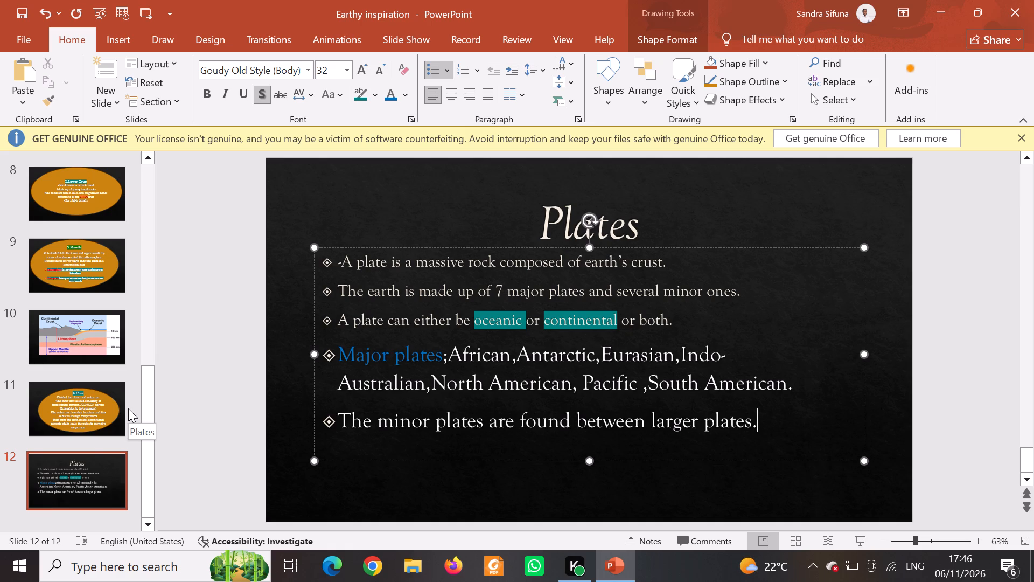
# Add a new slide with the Blank layout after the Plates slide.
pyautogui.scroll(-1, 74, 481)
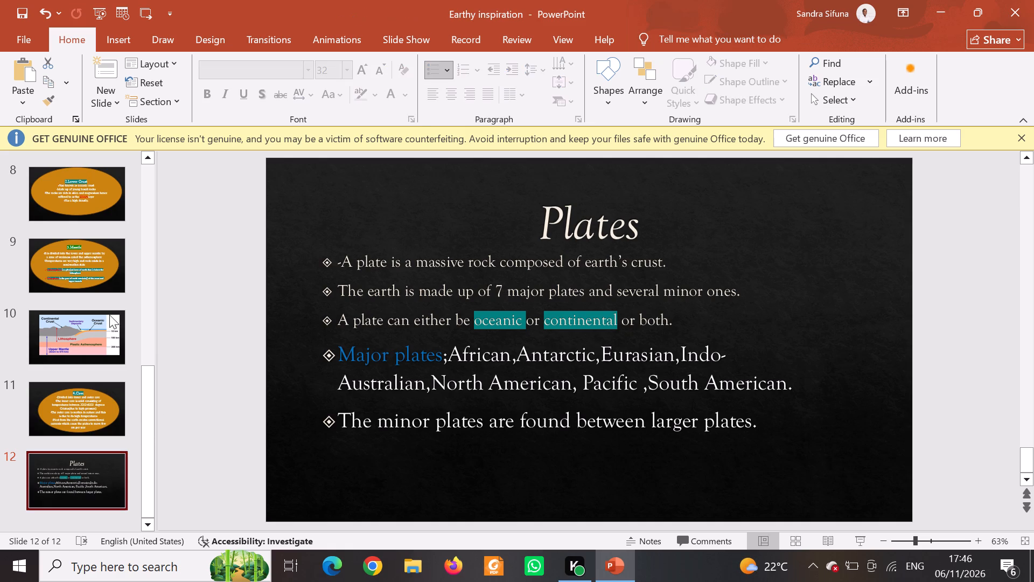
pyautogui.click(110, 112)
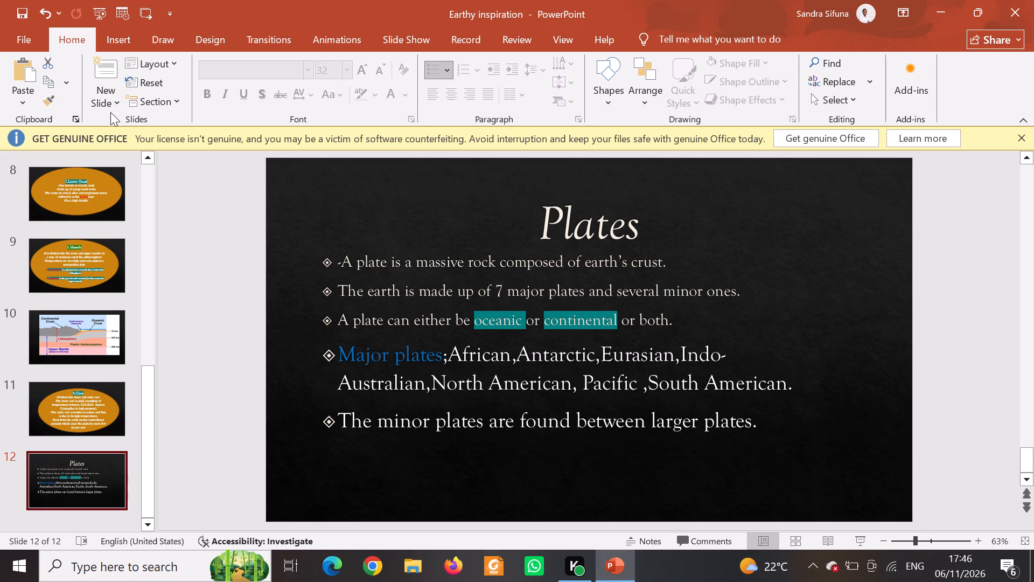
pyautogui.click(113, 101)
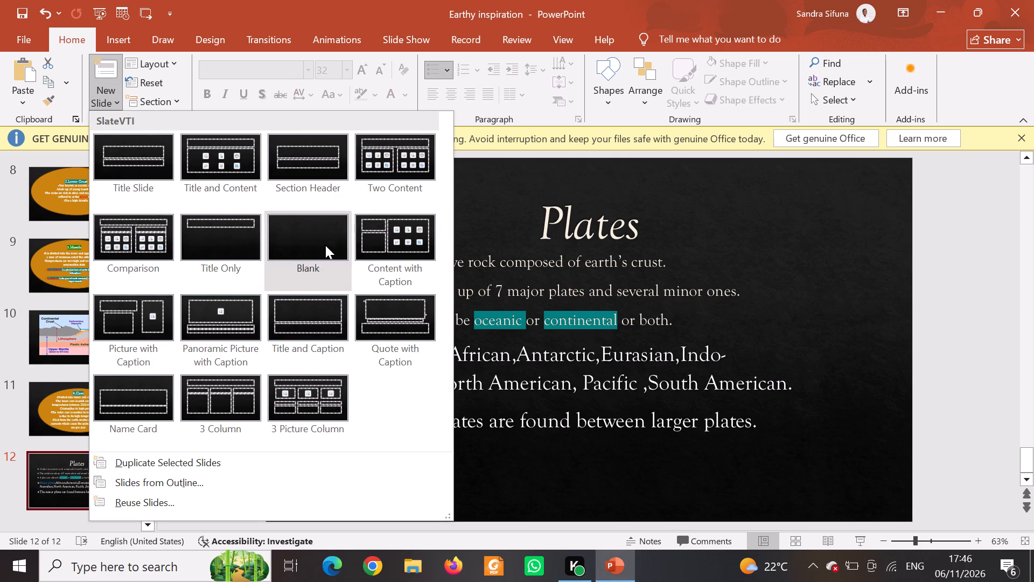
pyautogui.click(325, 245)
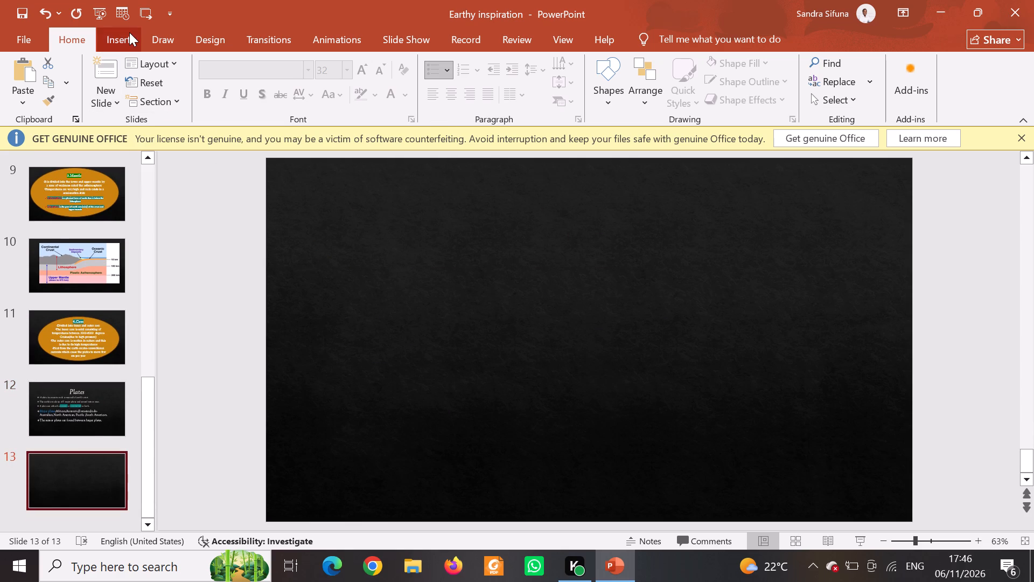
# Start inserting a picture on the new blank slide 13.
pyautogui.click(129, 32)
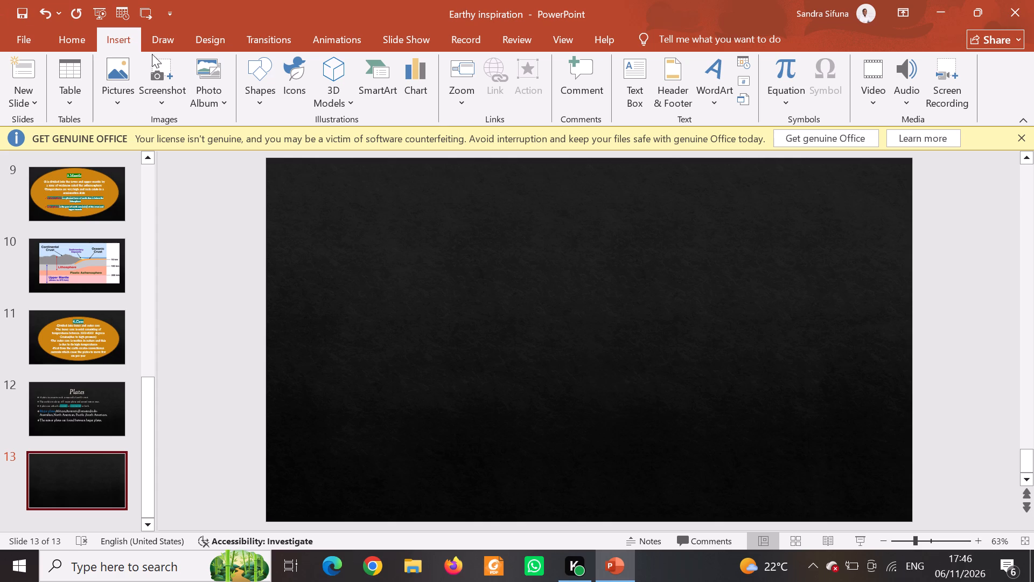
pyautogui.click(120, 112)
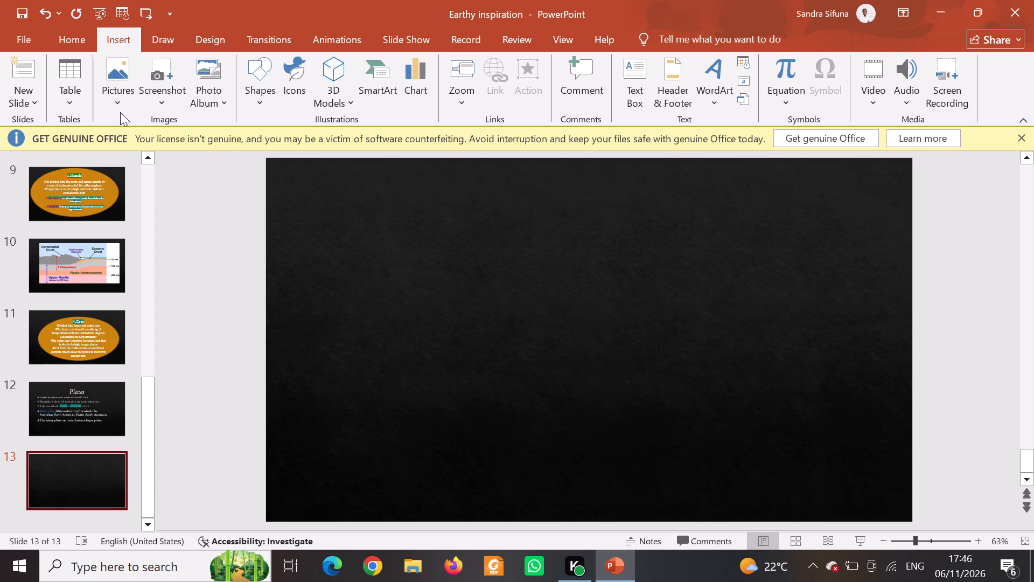
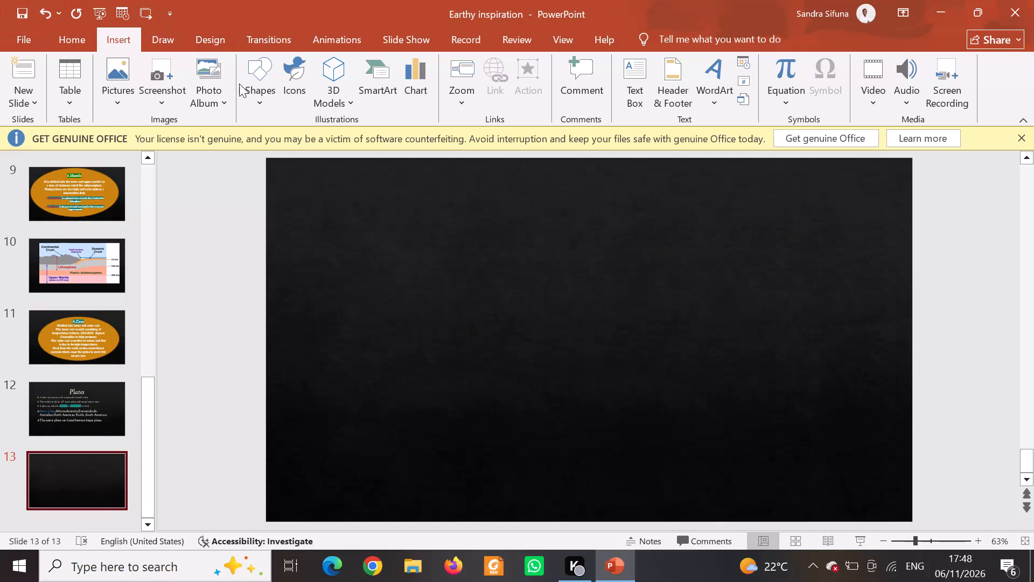
# Search online pictures for "map showing world's plate".
pyautogui.click(113, 106)
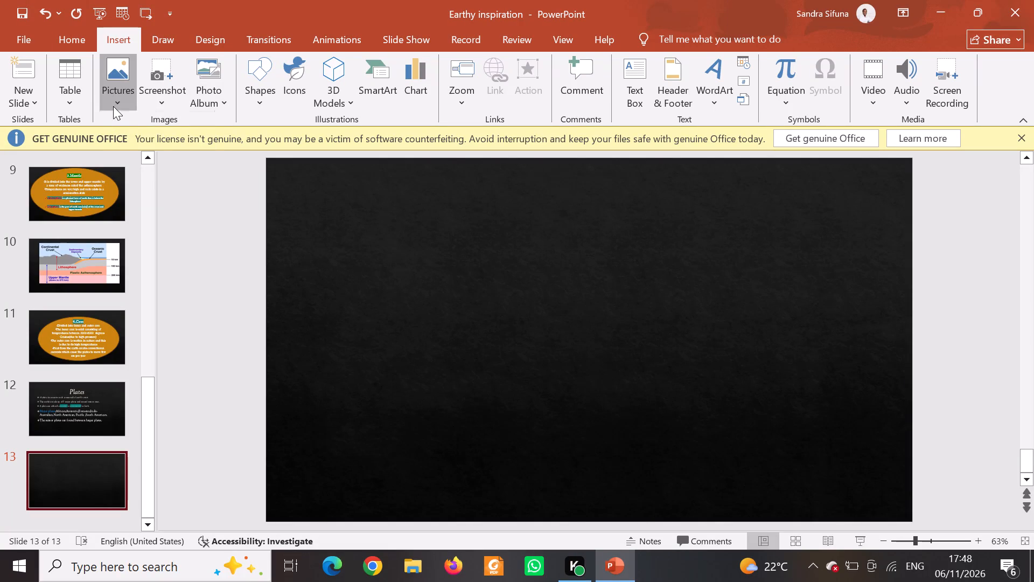
pyautogui.click(155, 158)
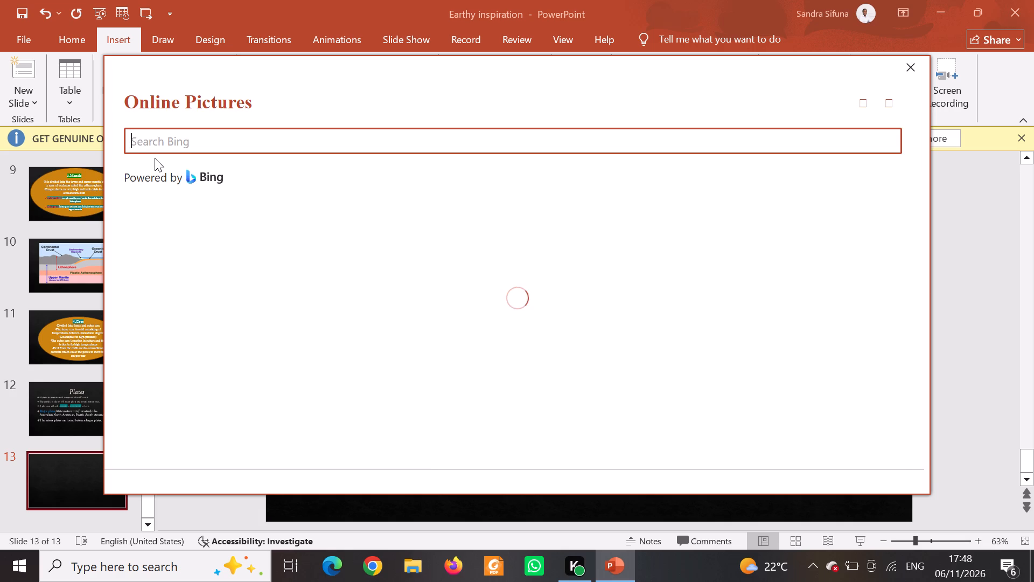
pyautogui.press('o')
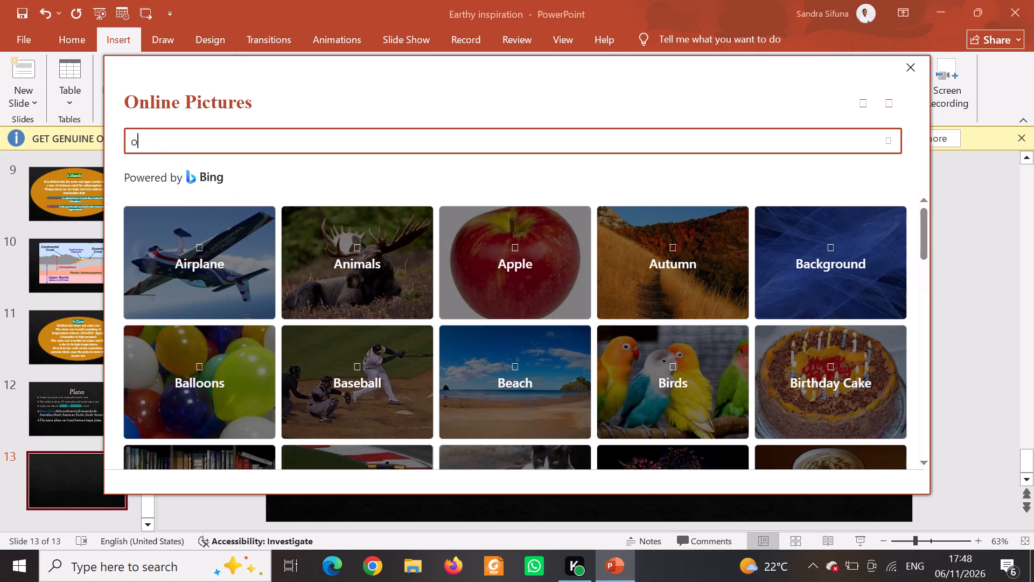
pyautogui.press('BackSpace')
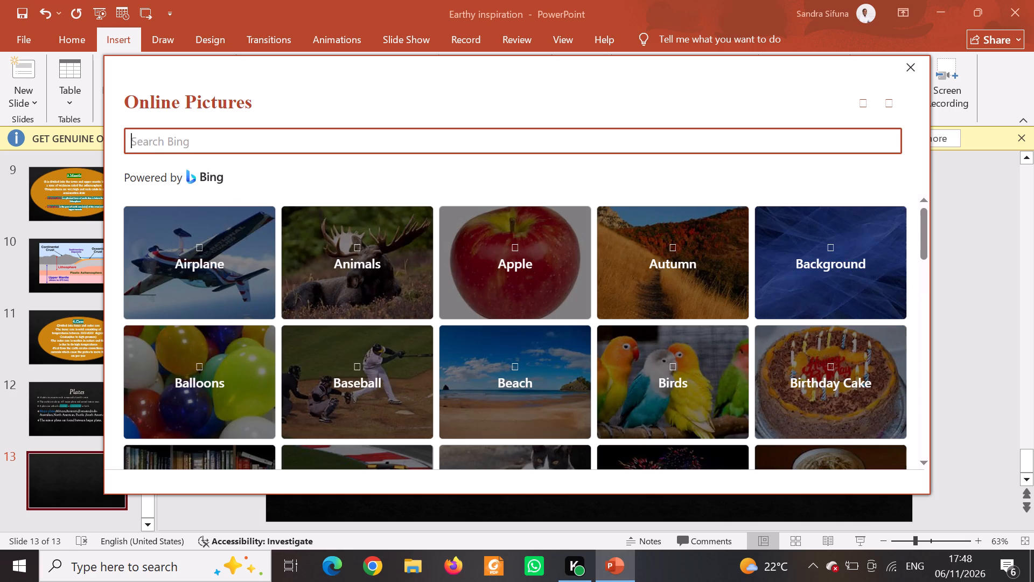
pyautogui.write('map showing wor')
pyautogui.write('ld major pl')
pyautogui.press('BackSpace')
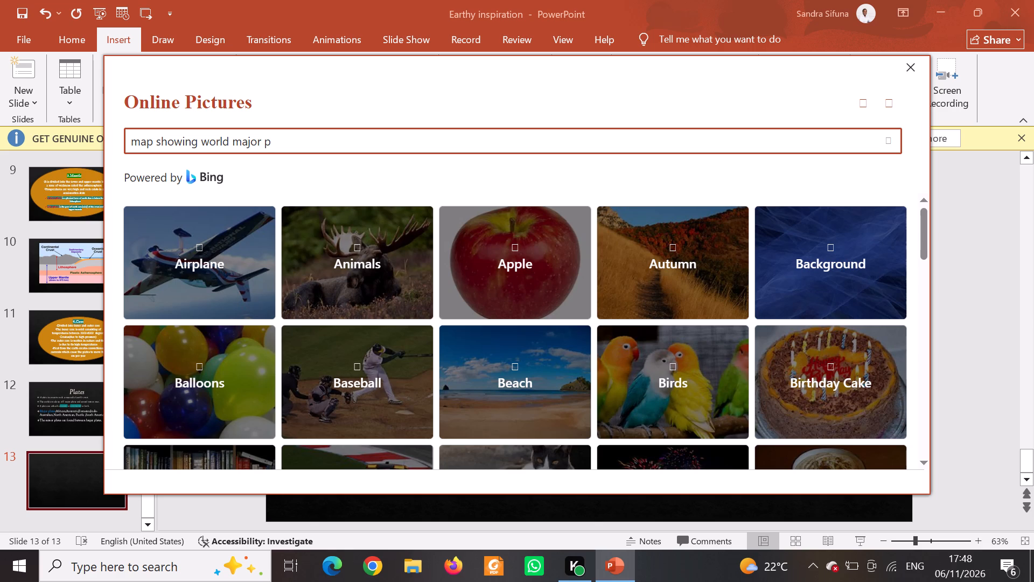
pyautogui.press('BackSpace')
pyautogui.press('BackSpace')
pyautogui.press('BackSpace')
pyautogui.press('BackSpace')
pyautogui.press('BackSpace')
pyautogui.press('BackSpace')
pyautogui.press('BackSpace')
pyautogui.press('BackSpace')
pyautogui.write(';s')
pyautogui.press('space')
pyautogui.press('BackSpace')
pyautogui.press('BackSpace')
pyautogui.press('BackSpace')
pyautogui.press("'")
pyautogui.write('s plate')
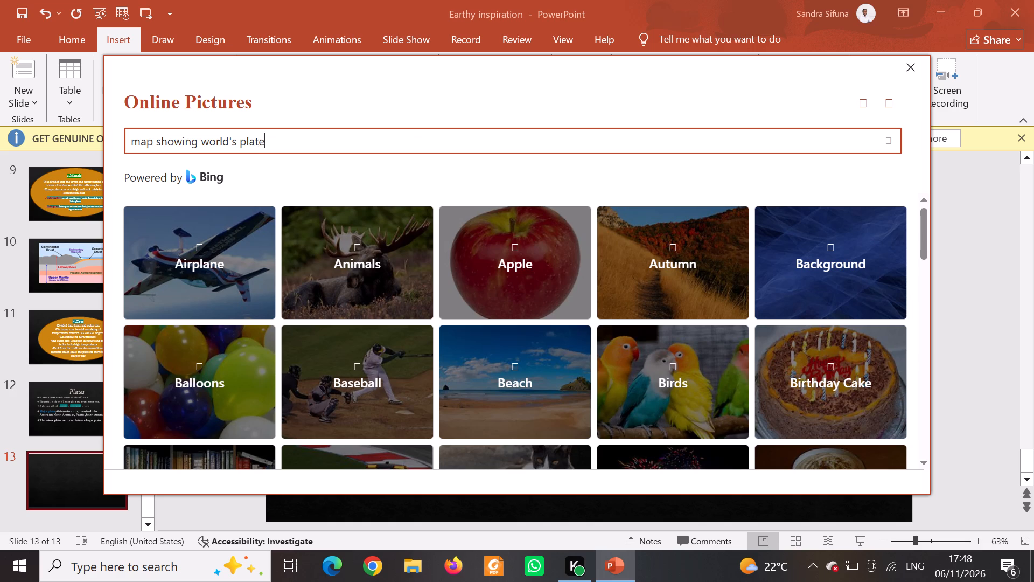
pyautogui.press('Return')
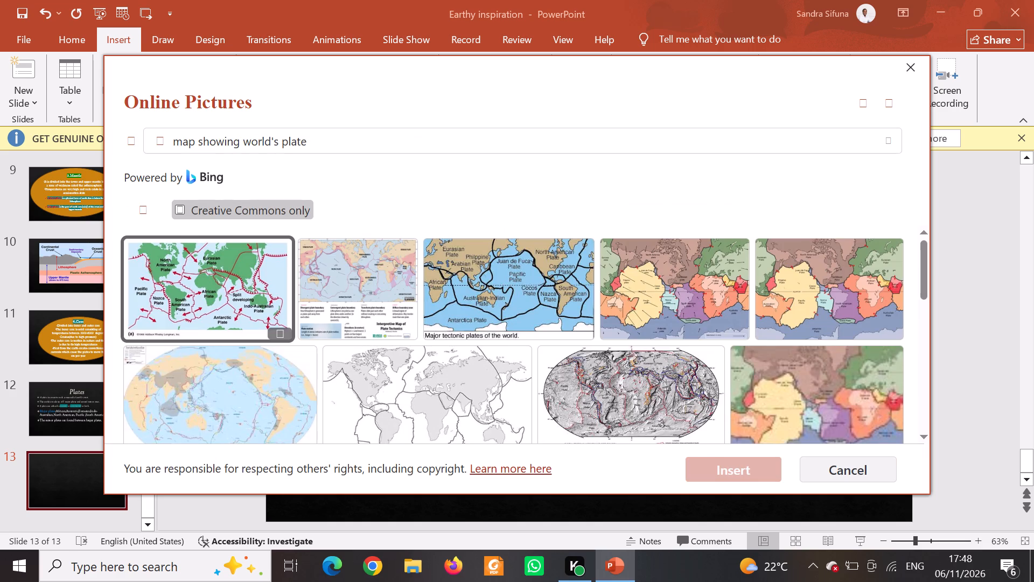
# Insert the first search result, the green and light-blue world map with labelled plates and red arrows, on slide 13.
pyautogui.click(239, 291)
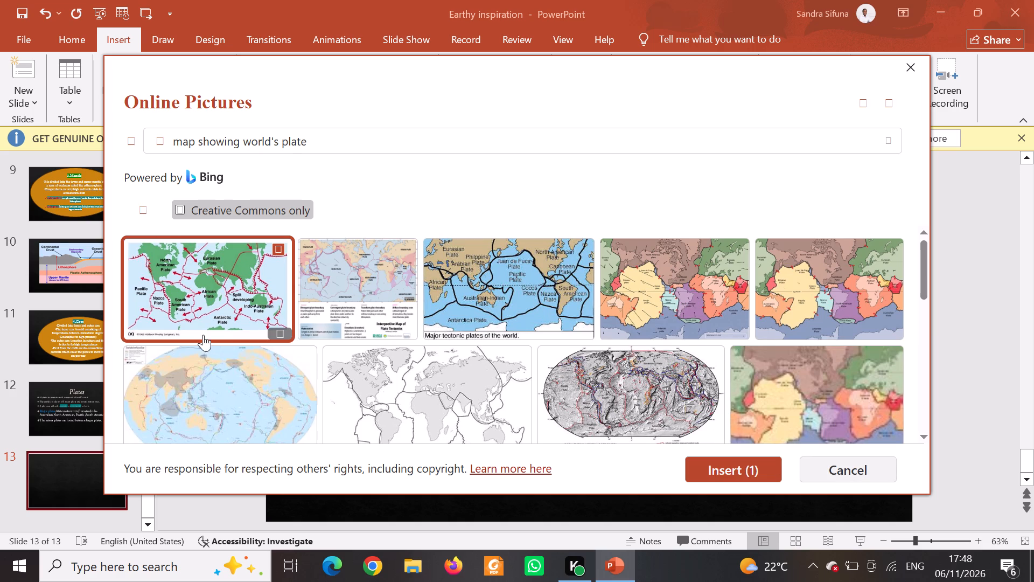
pyautogui.scroll(-3, 428, 343)
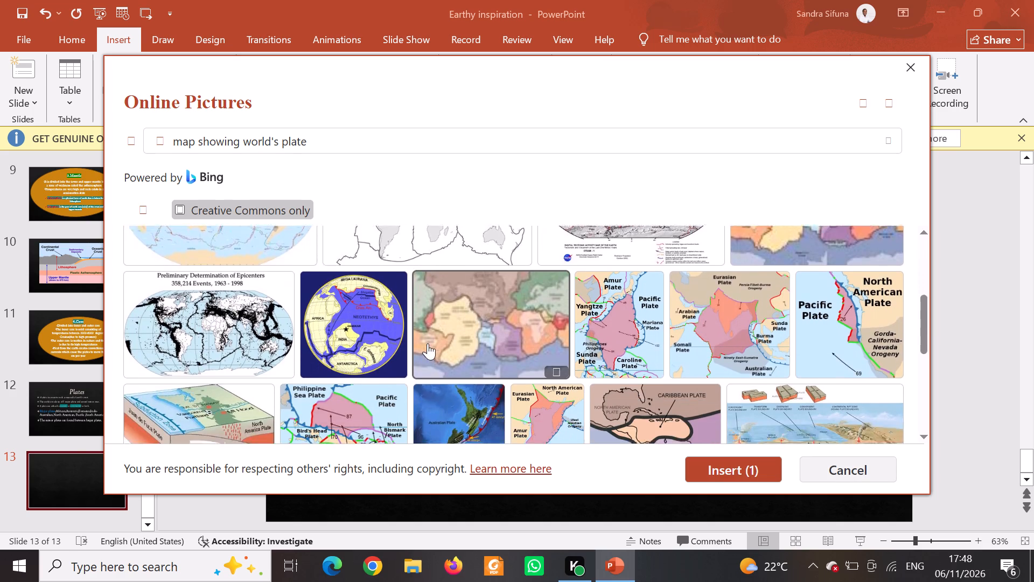
pyautogui.scroll(-8, 428, 343)
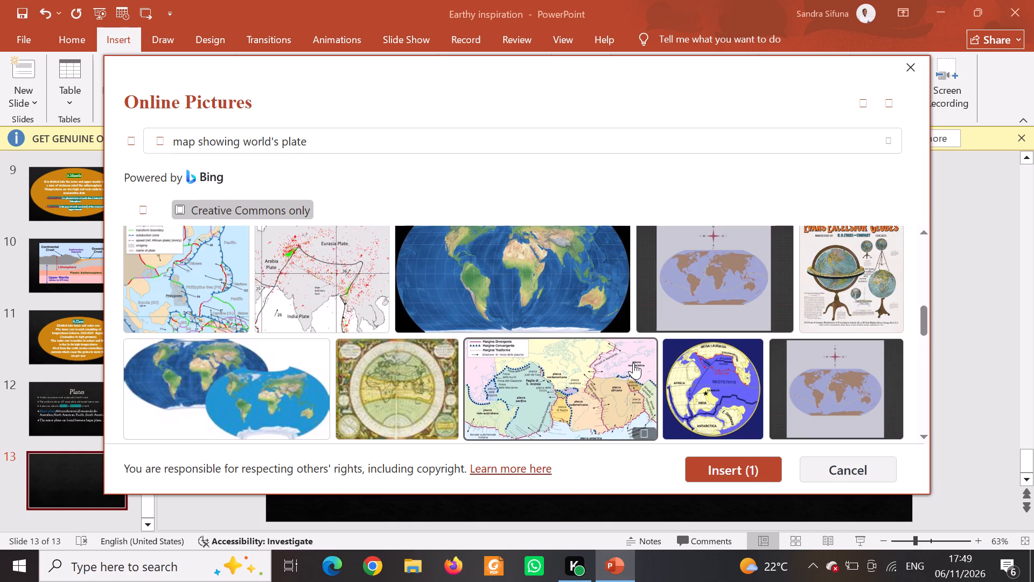
pyautogui.scroll(-1, 630, 282)
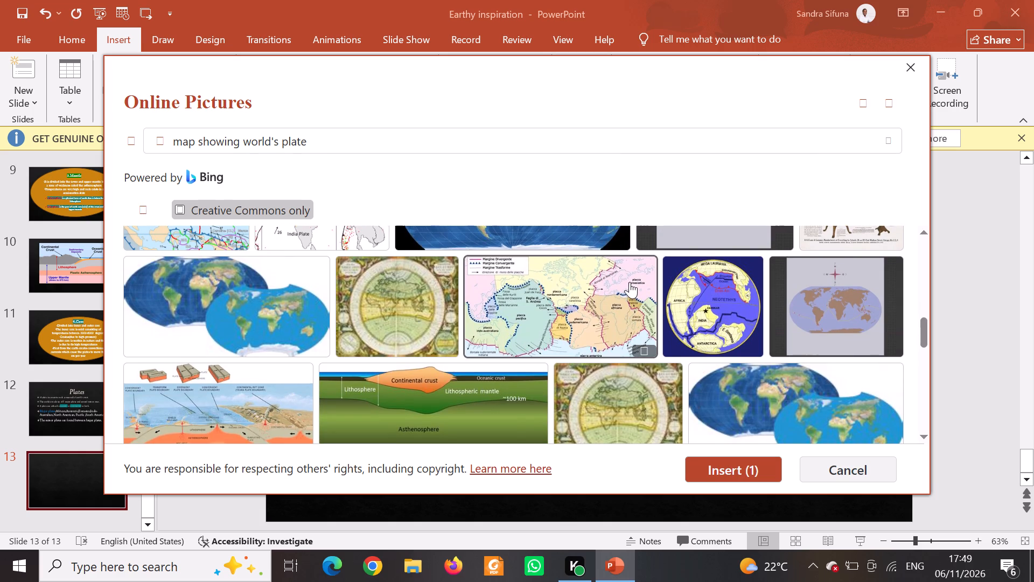
pyautogui.scroll(-7, 630, 282)
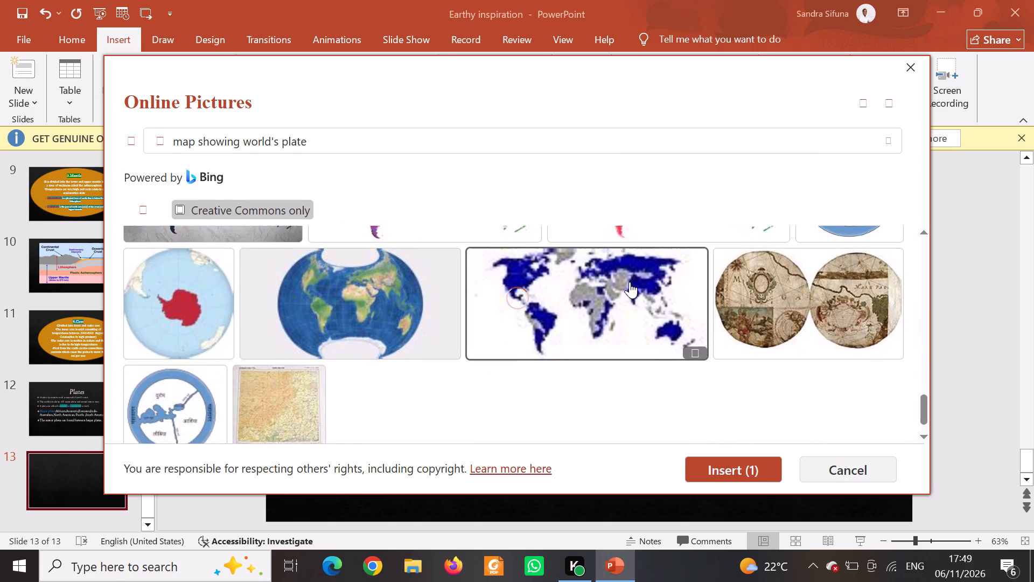
pyautogui.scroll(-4, 630, 282)
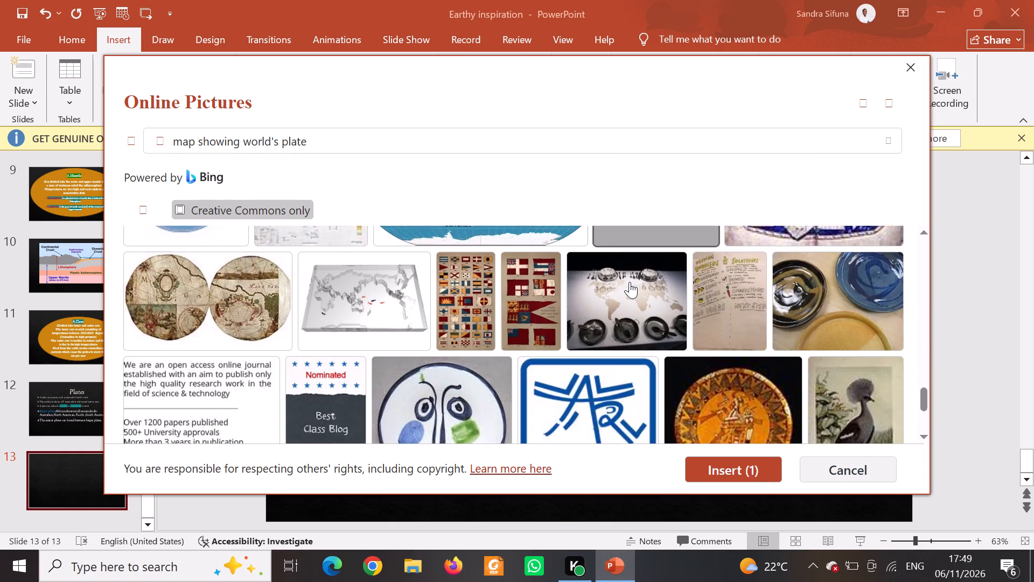
pyautogui.scroll(-2, 630, 282)
pyautogui.click(733, 473)
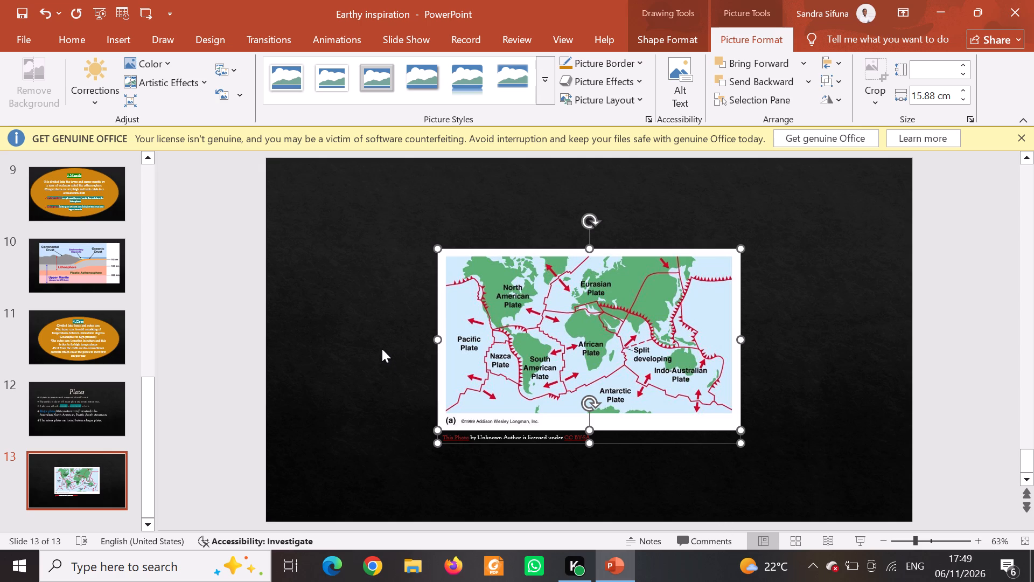
# Widen the plates map and its caption to about 24.5 cm and stretch the map upward towards the slide's top edge.
pyautogui.click(586, 432)
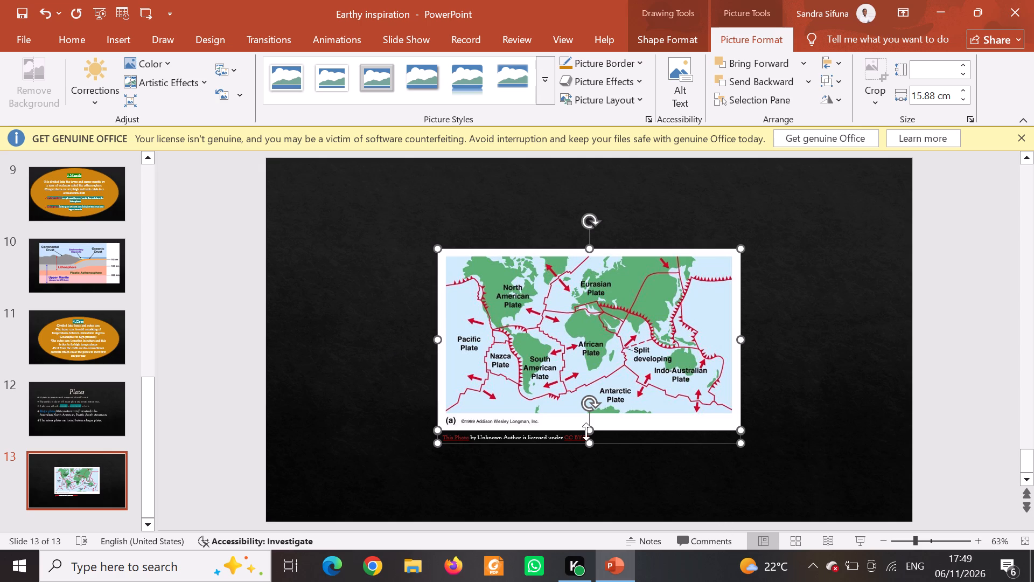
pyautogui.doubleClick(586, 434)
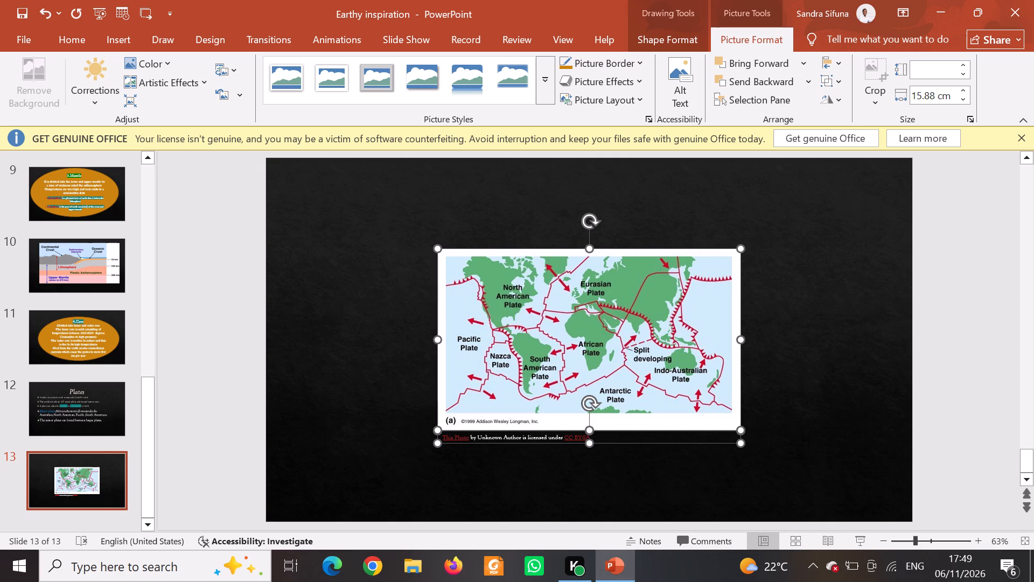
pyautogui.click(593, 431)
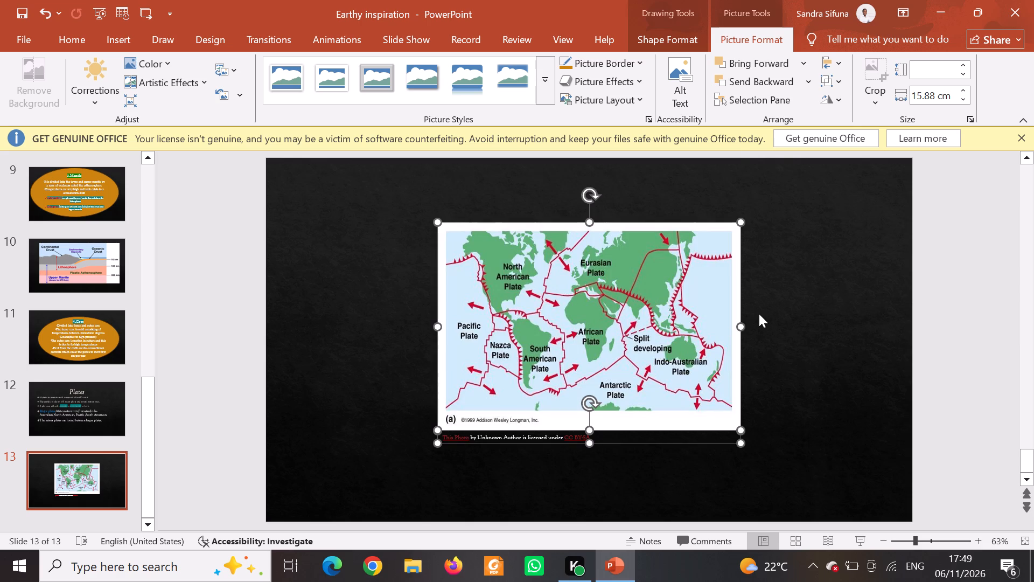
pyautogui.moveTo(743, 328); pyautogui.dragTo(834, 331)
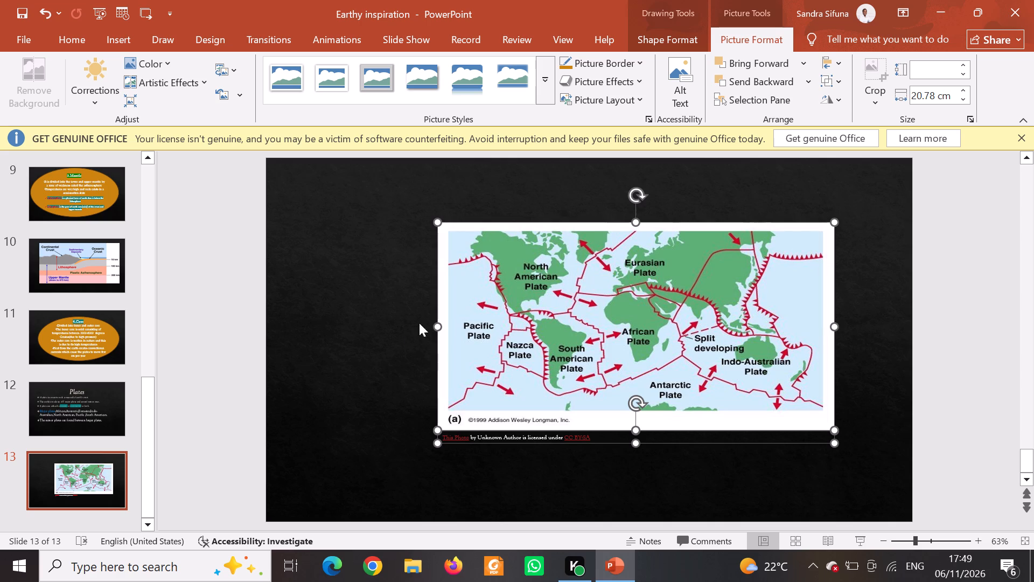
pyautogui.moveTo(439, 330); pyautogui.dragTo(417, 339)
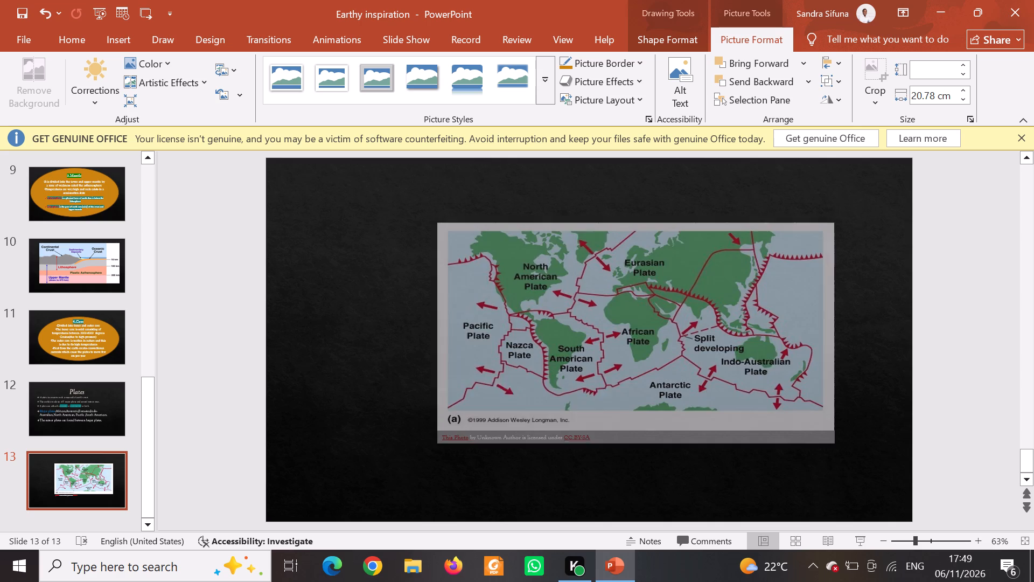
pyautogui.moveTo(417, 339); pyautogui.dragTo(365, 337)
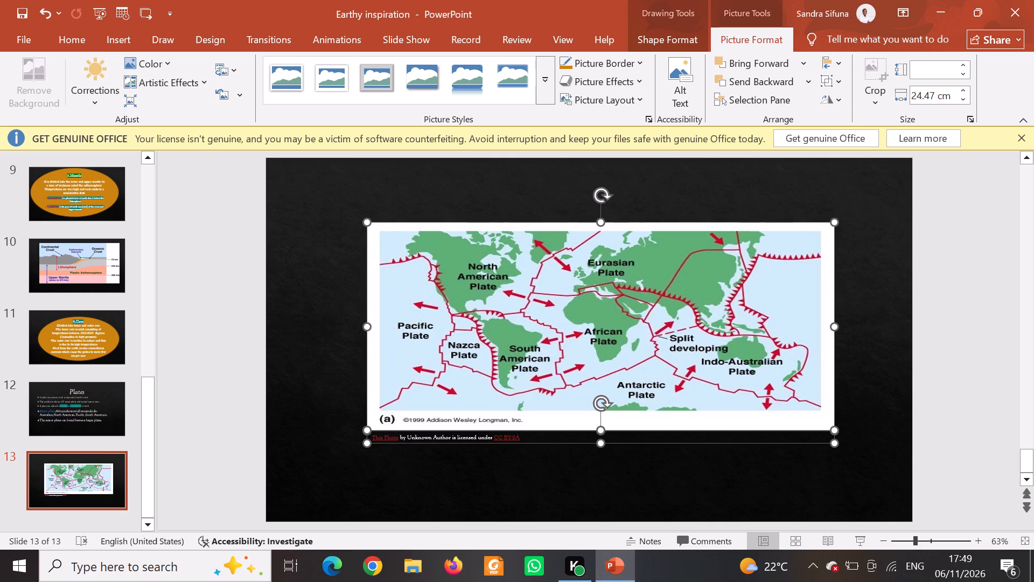
pyautogui.moveTo(602, 222); pyautogui.dragTo(596, 192)
pyautogui.moveTo(599, 432); pyautogui.dragTo(598, 424)
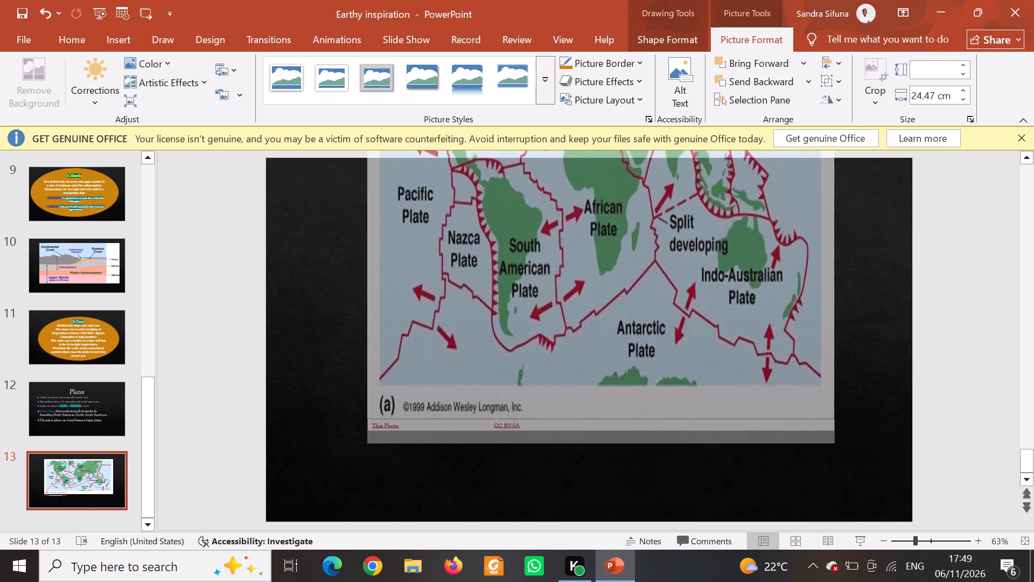
pyautogui.moveTo(598, 424); pyautogui.dragTo(592, 410)
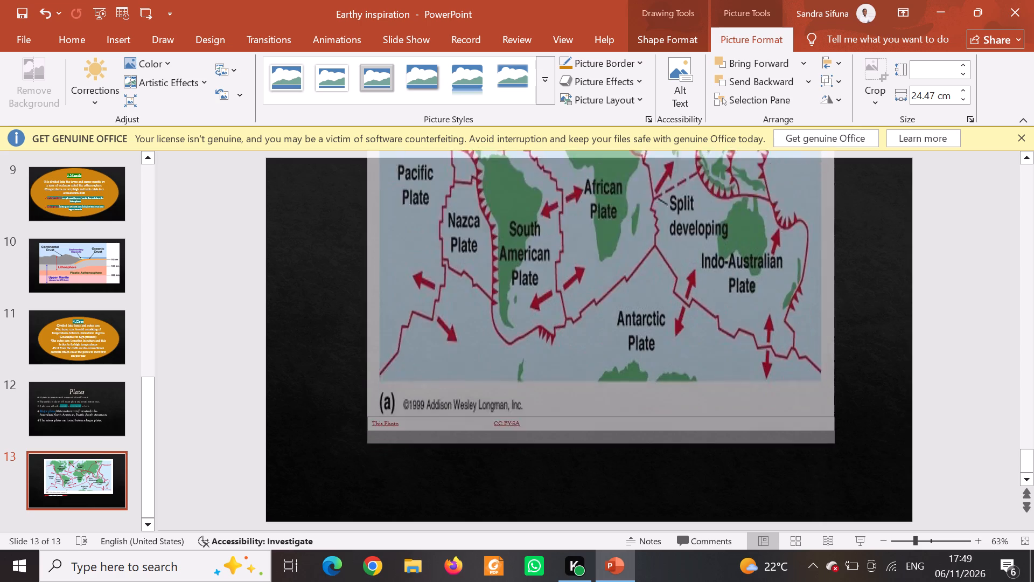
pyautogui.moveTo(592, 410); pyautogui.dragTo(592, 431)
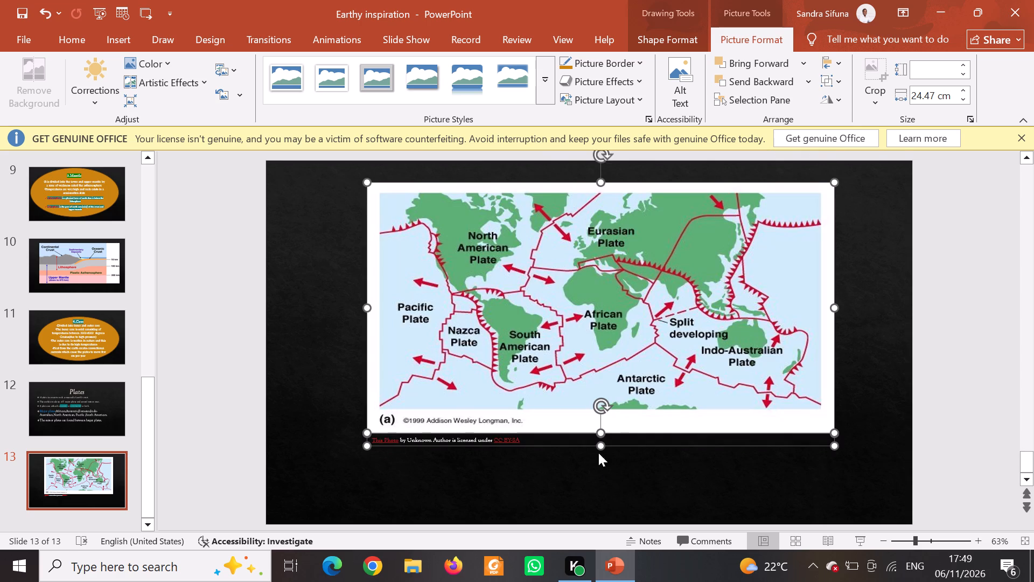
pyautogui.click(604, 469)
# Delete the photo attribution caption beneath the plates map.
pyautogui.click(518, 438)
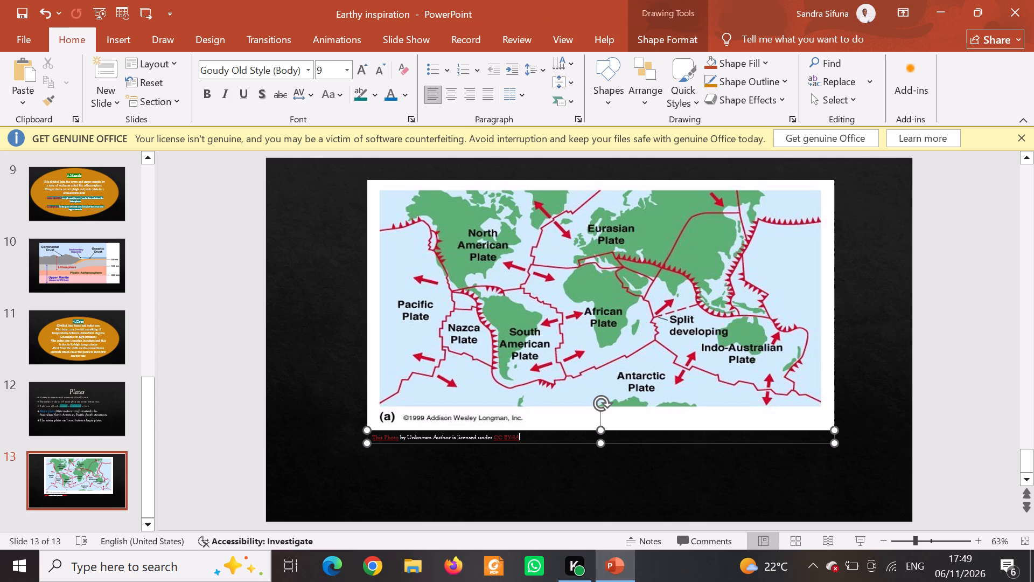
pyautogui.press('BackSpace')
pyautogui.press('BackSpace')
pyautogui.press('BackSpace')
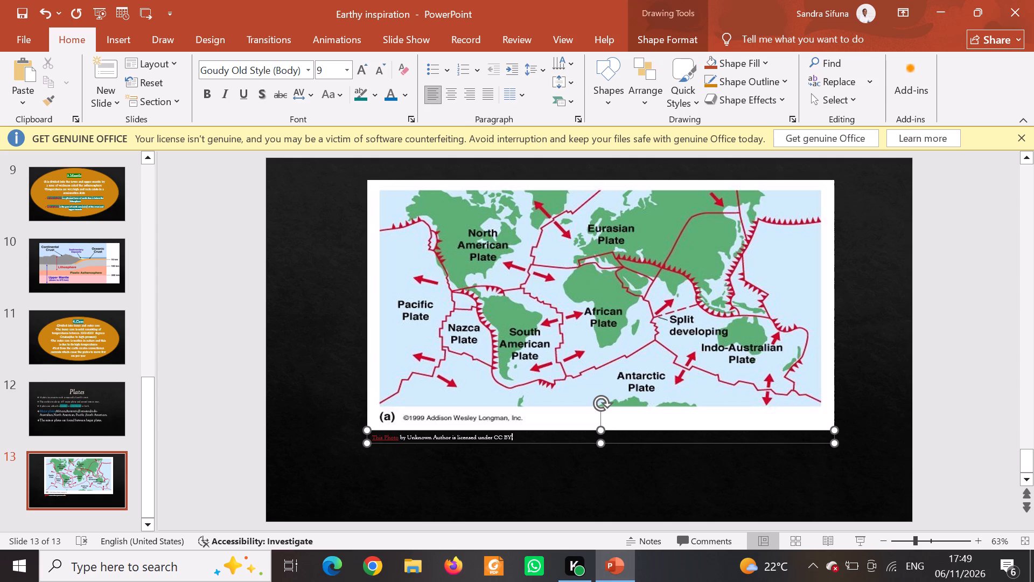
pyautogui.click(564, 440)
pyautogui.press('BackSpace')
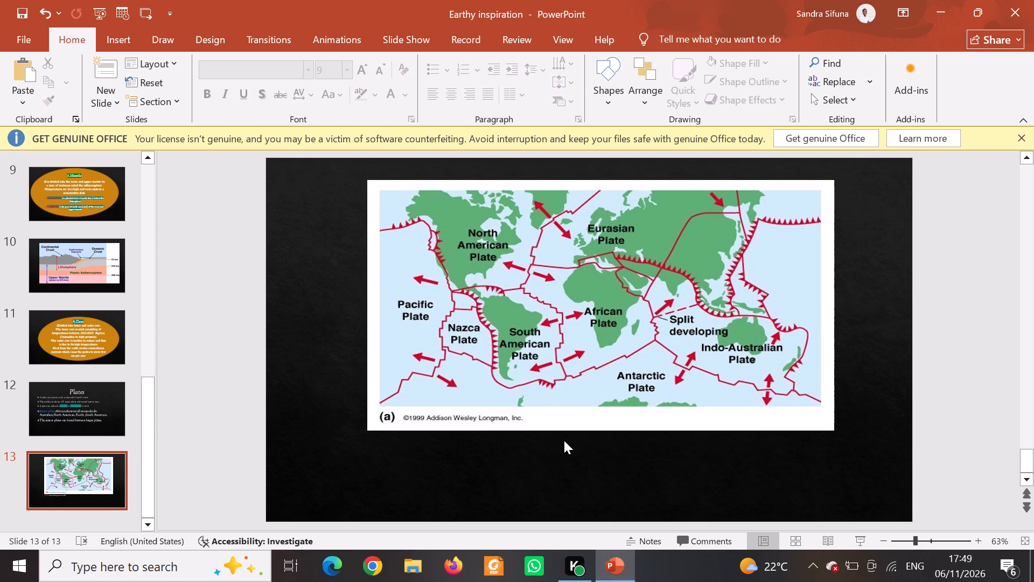
# Enlarge the plates map downward and on both sides so that it covers most of slide 13.
pyautogui.click(601, 424)
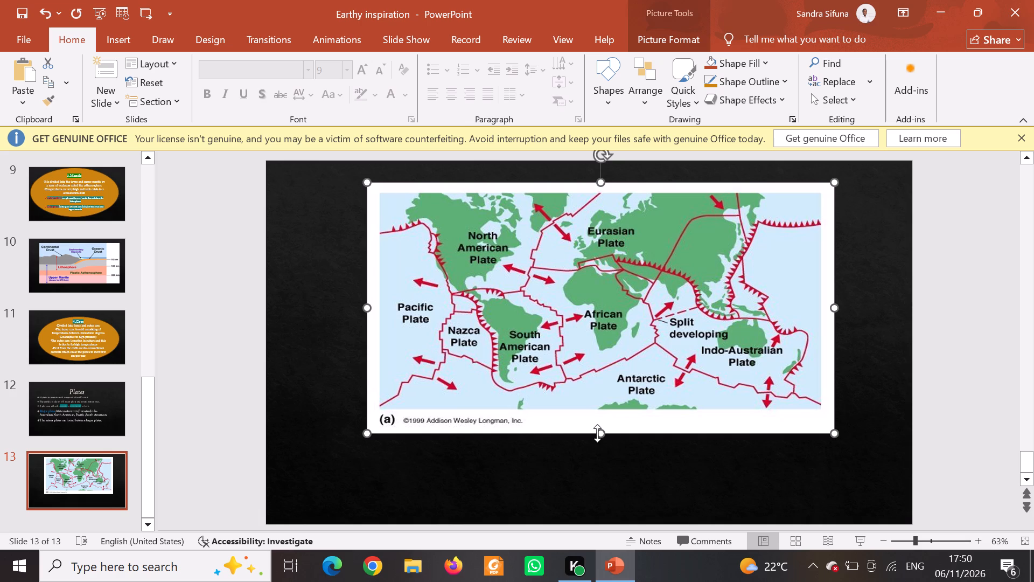
pyautogui.moveTo(597, 435); pyautogui.dragTo(614, 470)
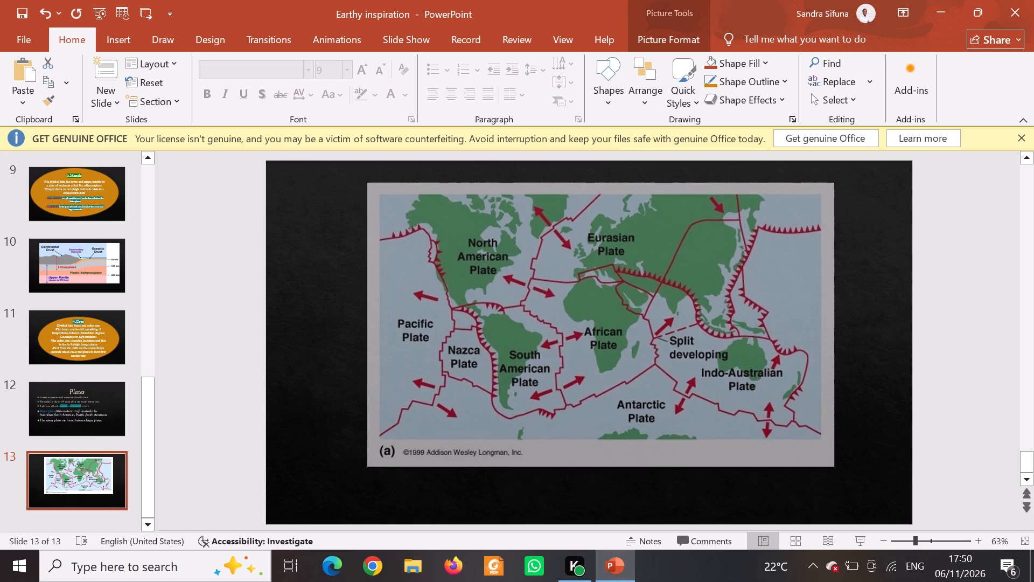
pyautogui.moveTo(614, 470); pyautogui.dragTo(617, 499)
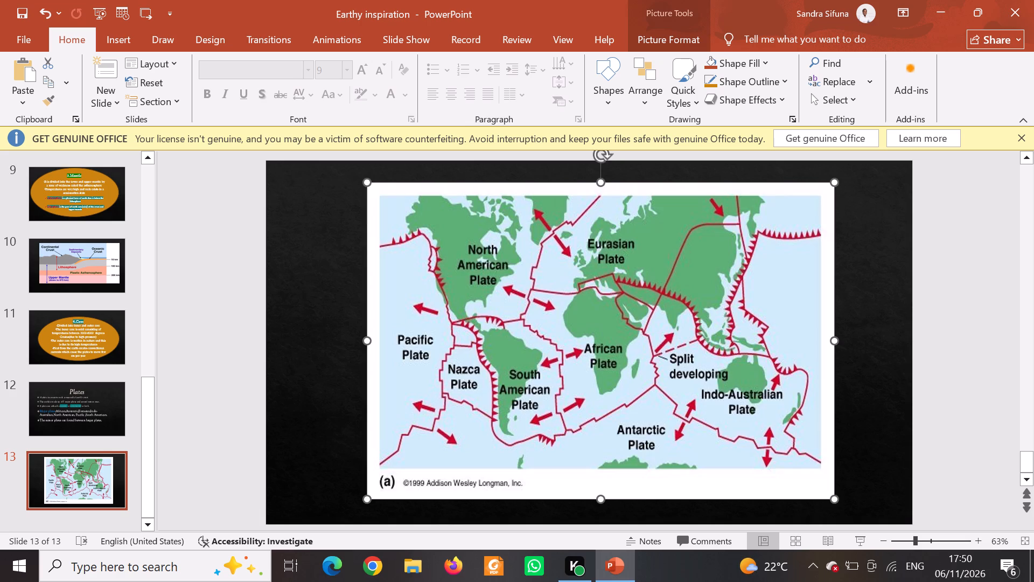
pyautogui.moveTo(367, 341); pyautogui.dragTo(325, 349)
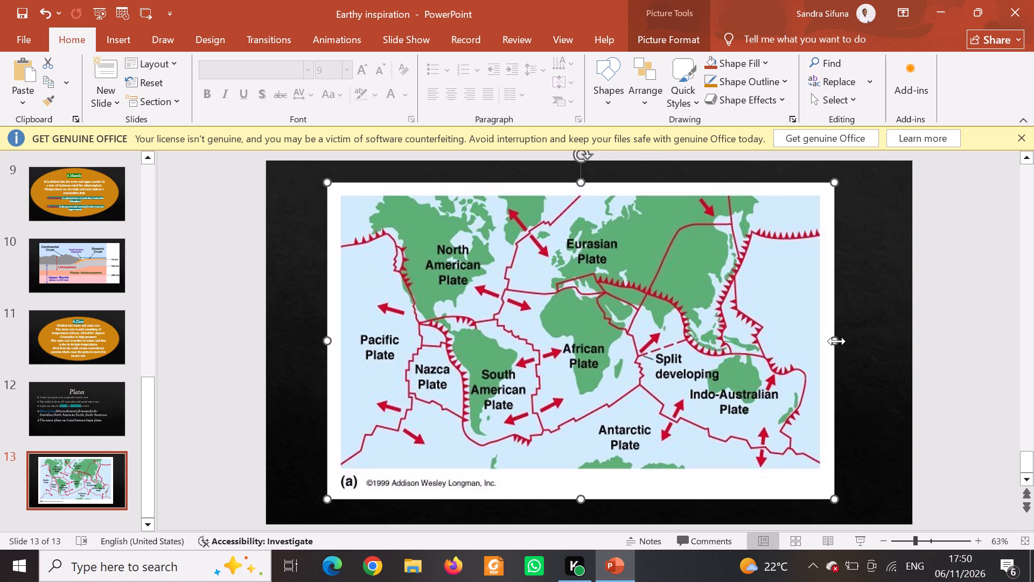
pyautogui.moveTo(837, 342); pyautogui.dragTo(861, 341)
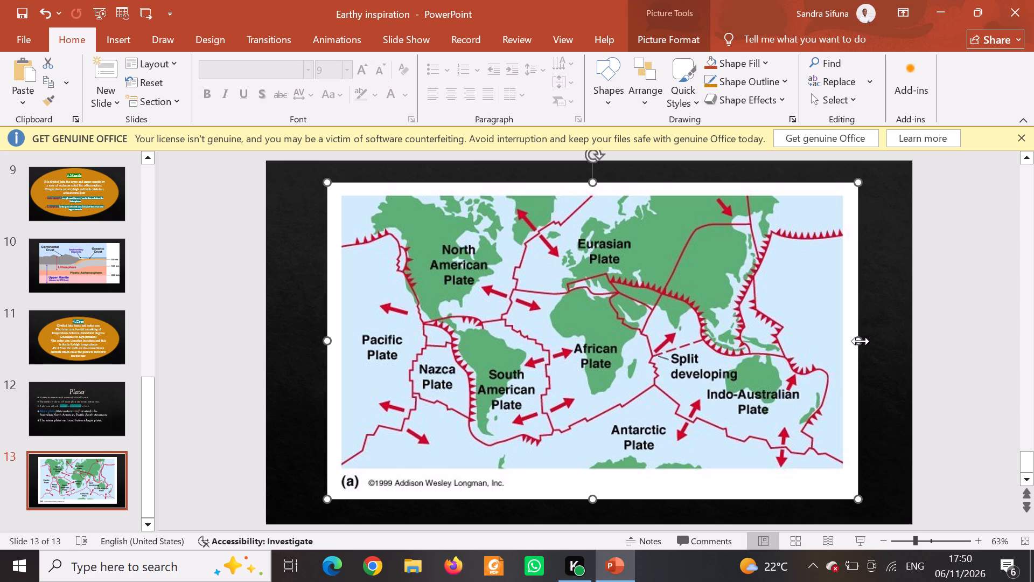
pyautogui.scroll(-1, 671, 326)
# Add a new slide with the Section Header layout after the plates map slide.
pyautogui.scroll(-1, 671, 326)
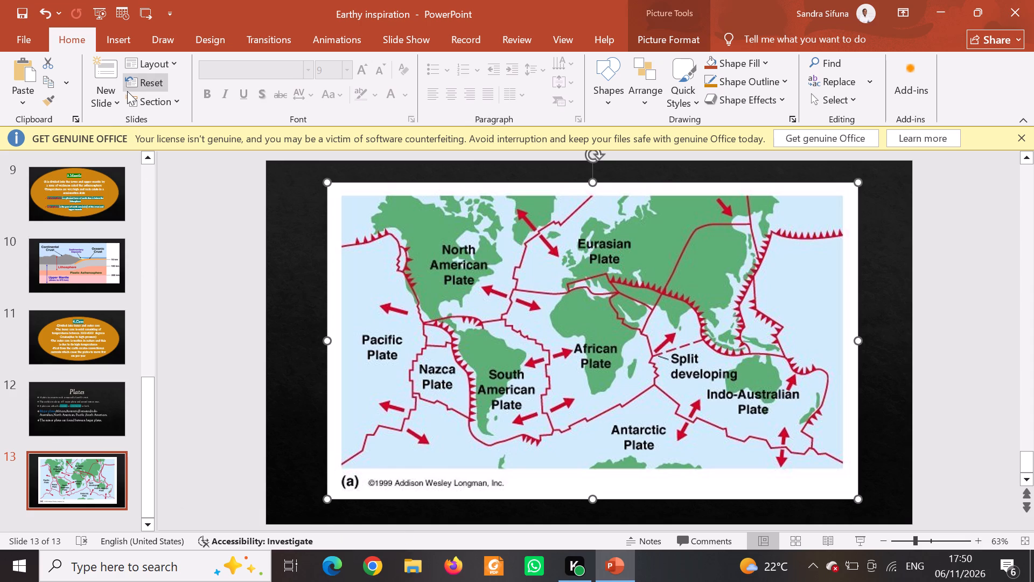
pyautogui.click(105, 107)
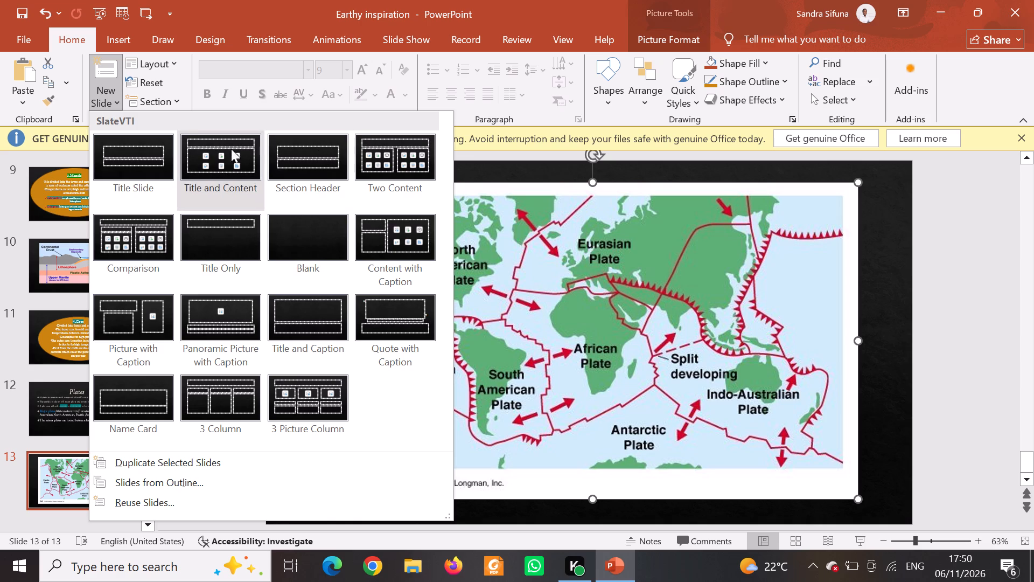
pyautogui.click(325, 144)
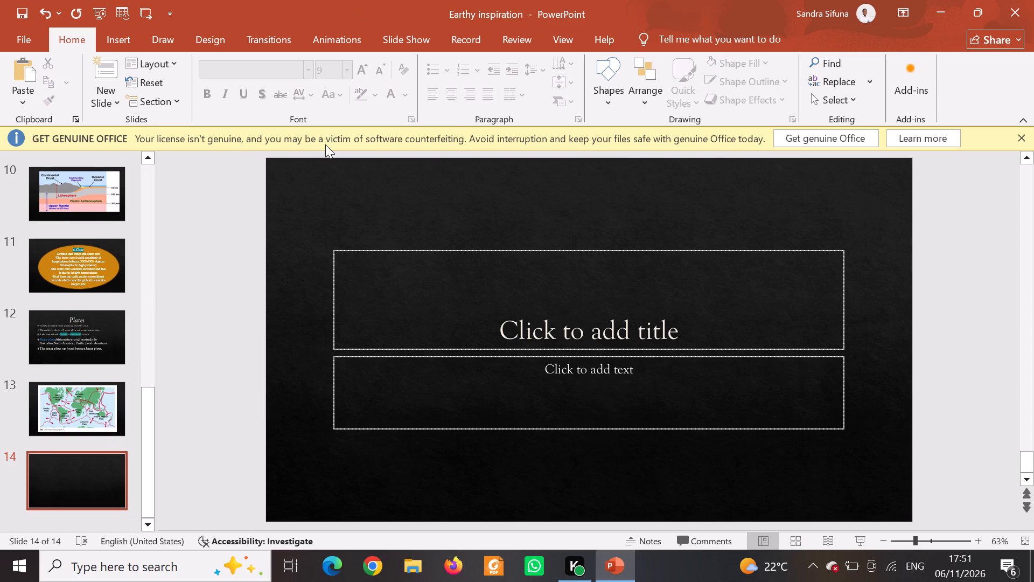
# Enter "Plate Tectonic" as the title of slide 14.
pyautogui.click(517, 336)
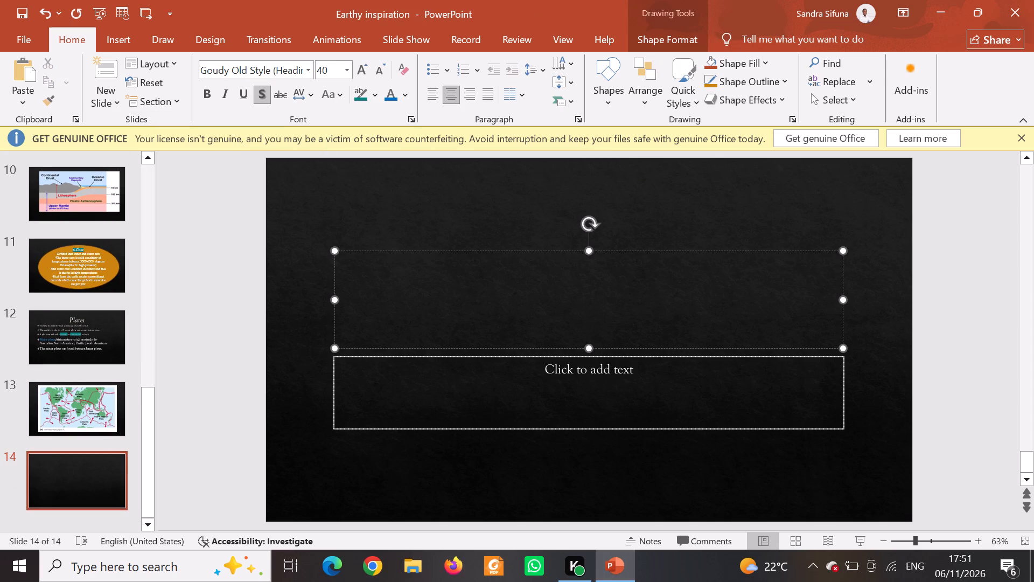
pyautogui.press('p')
pyautogui.write('LATE')
pyautogui.press('space')
pyautogui.press('BackSpace')
pyautogui.press('BackSpace')
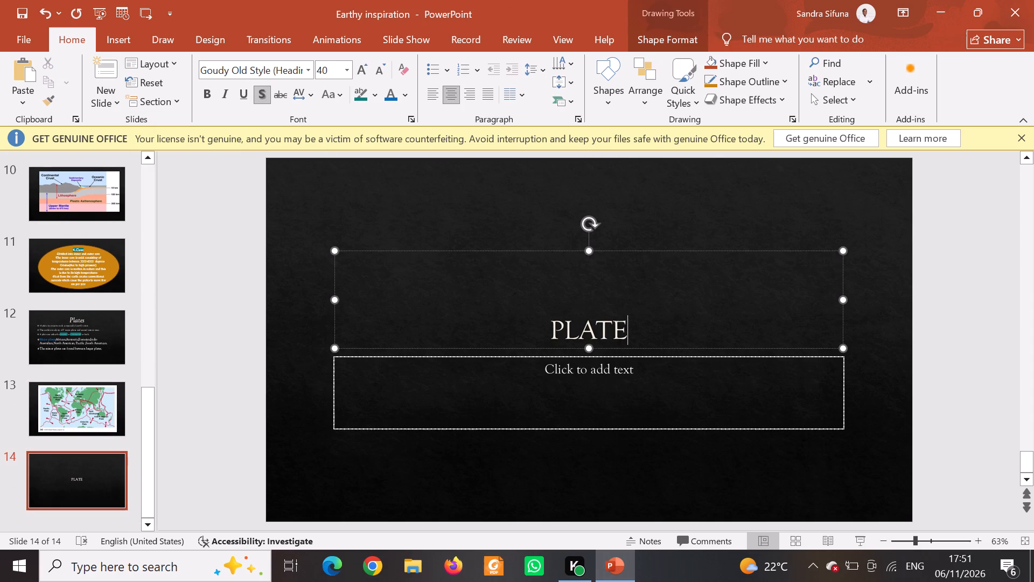
pyautogui.press('BackSpace')
pyautogui.press('BackSpace')
pyautogui.press('BackSpace')
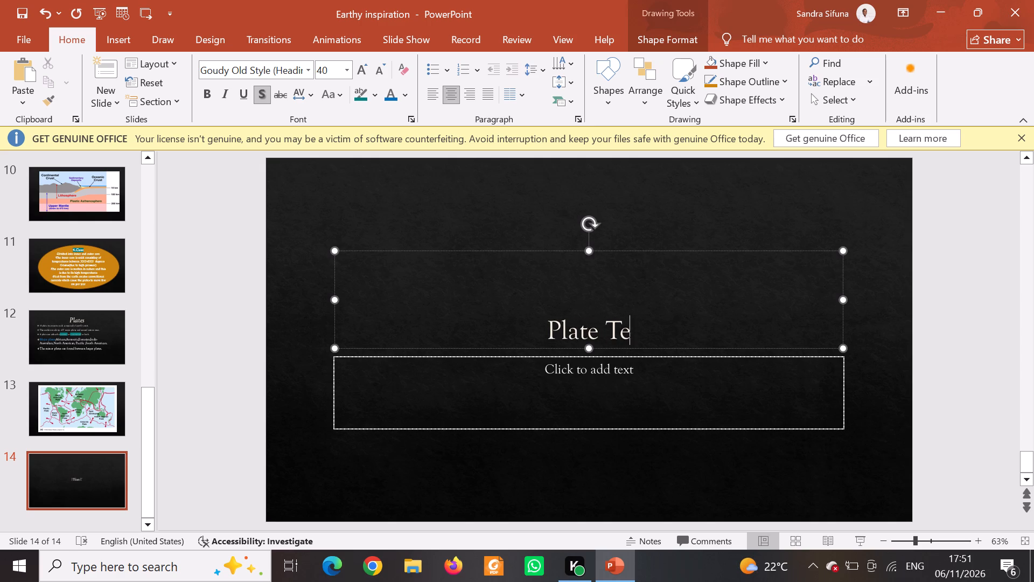
pyautogui.press('o')
pyautogui.press('n')
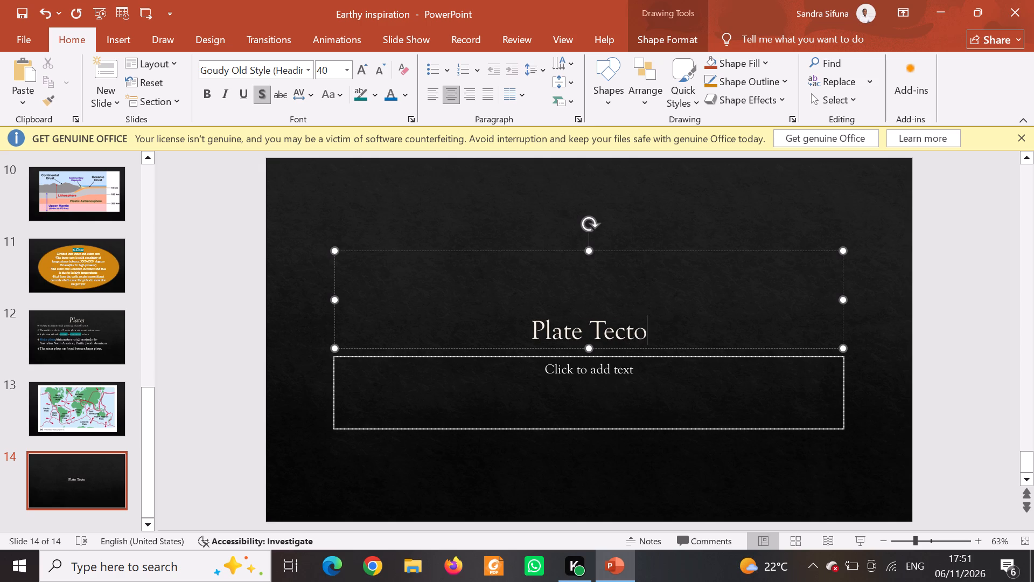
pyautogui.write('ic')
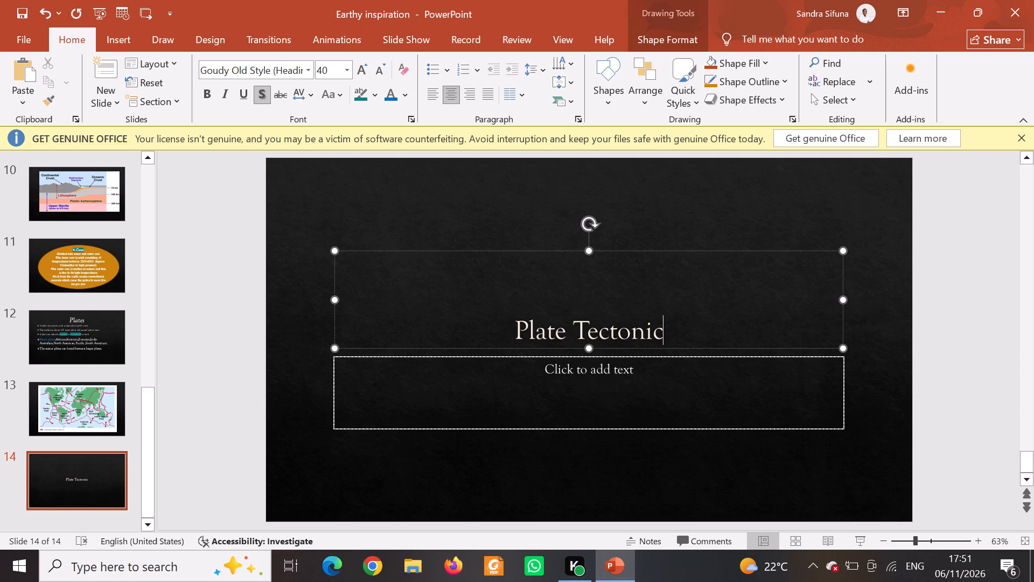
# Check the formatting of the Plates title on slide 12 and make the Plate Tectonic title on slide 14 italic to match.
pyautogui.click(66, 314)
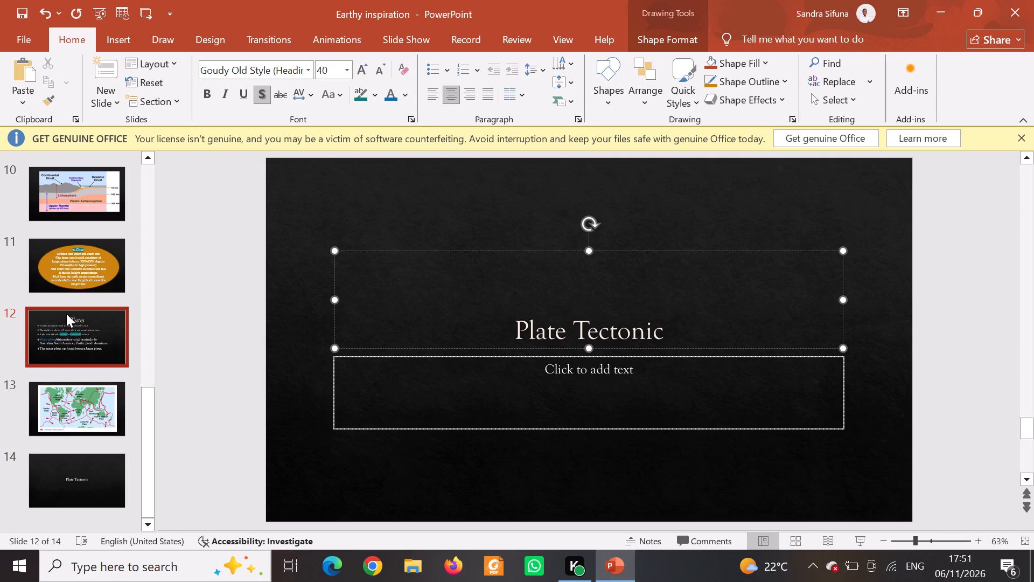
pyautogui.click(68, 324)
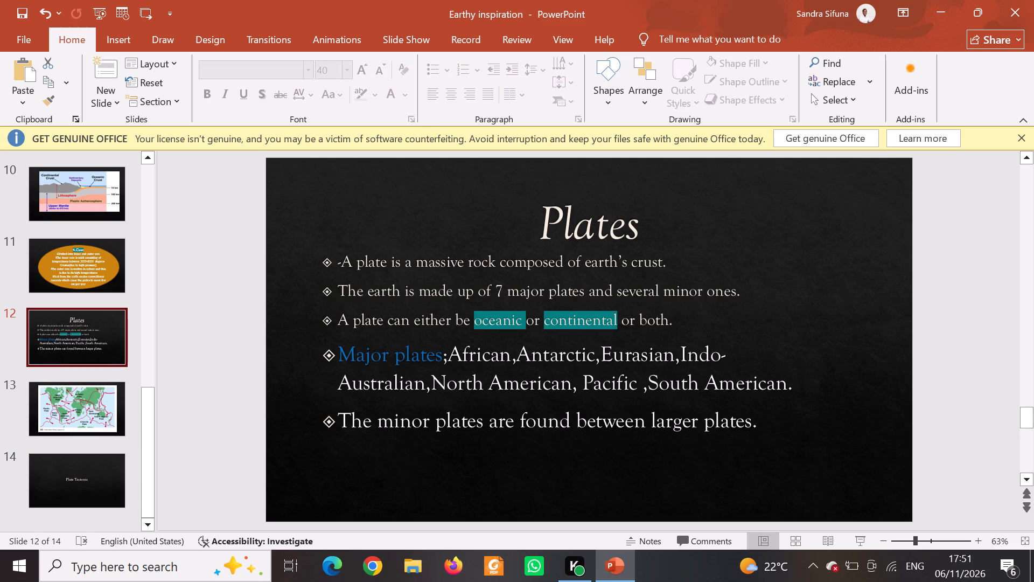
pyautogui.click(605, 227)
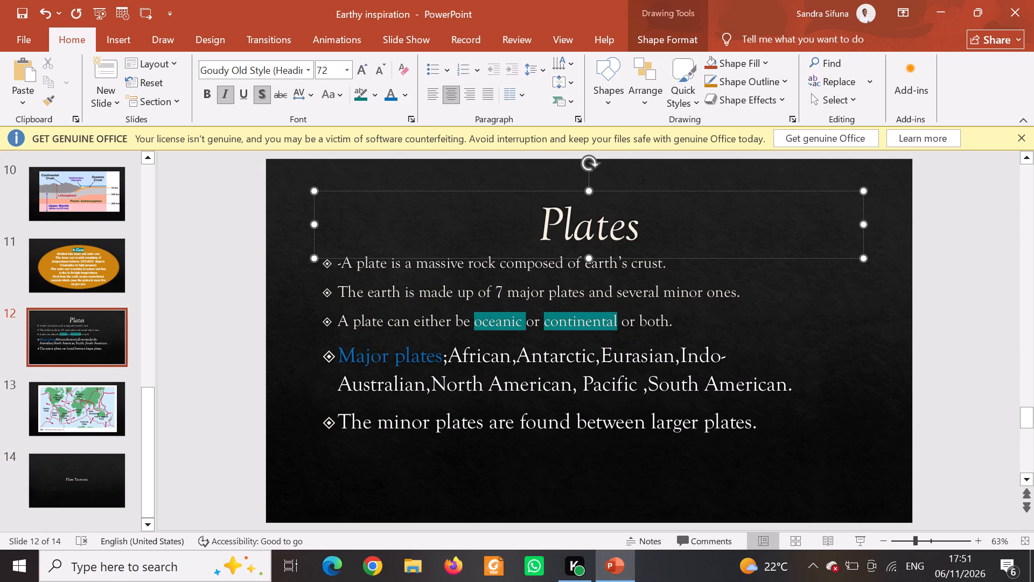
pyautogui.click(60, 484)
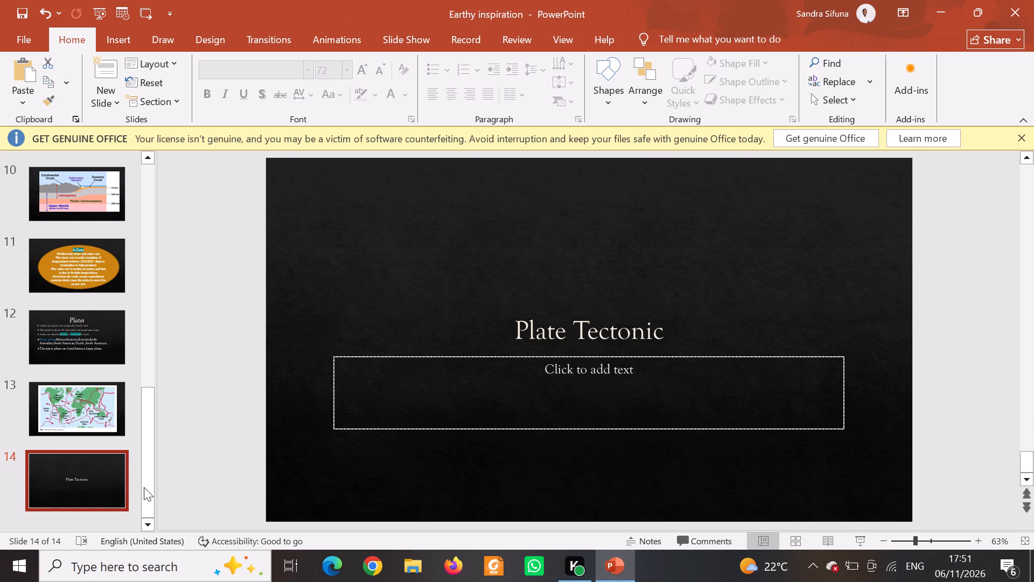
pyautogui.click(688, 323)
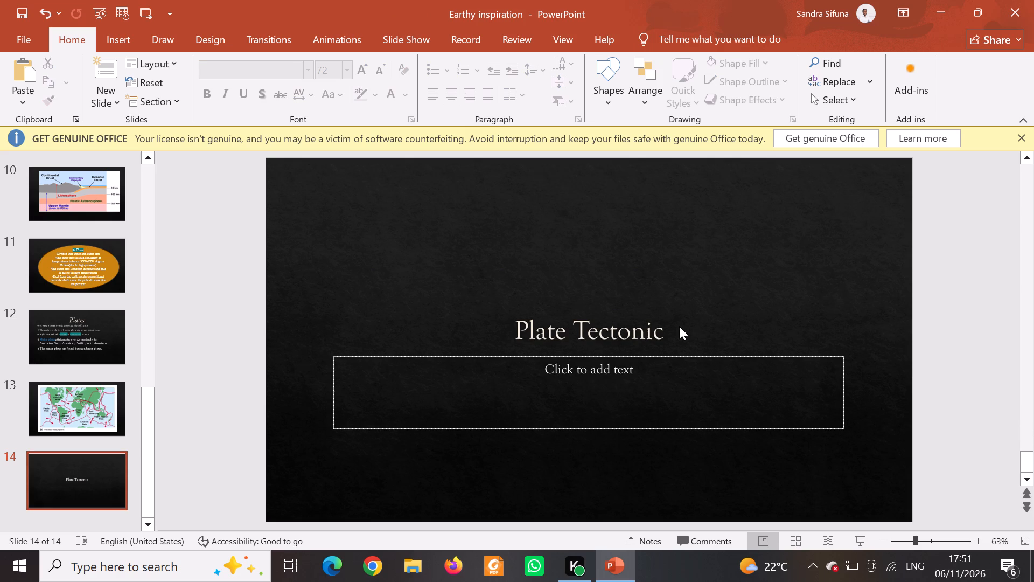
pyautogui.tripleClick(672, 335)
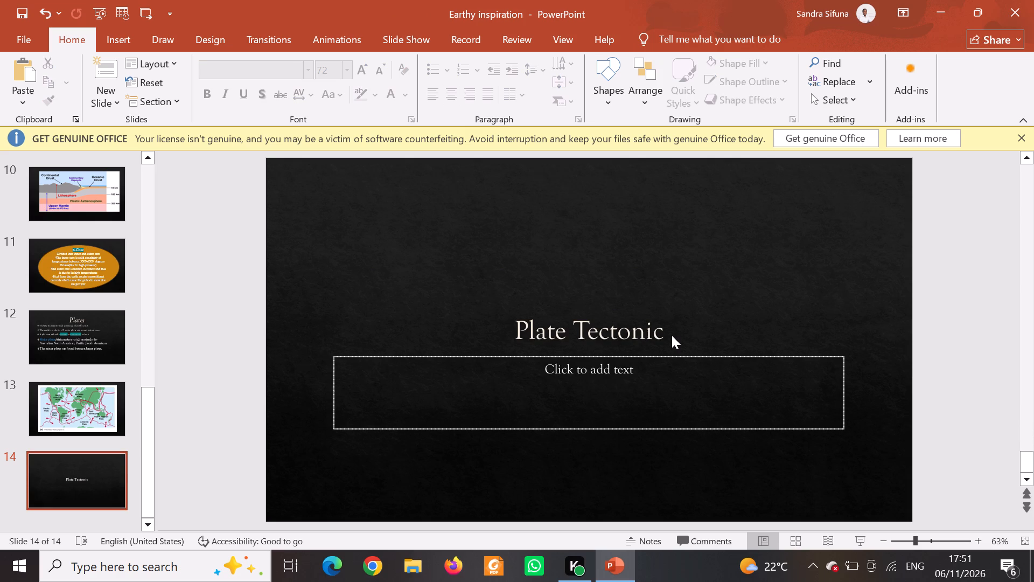
pyautogui.click(672, 335)
pyautogui.click(652, 334)
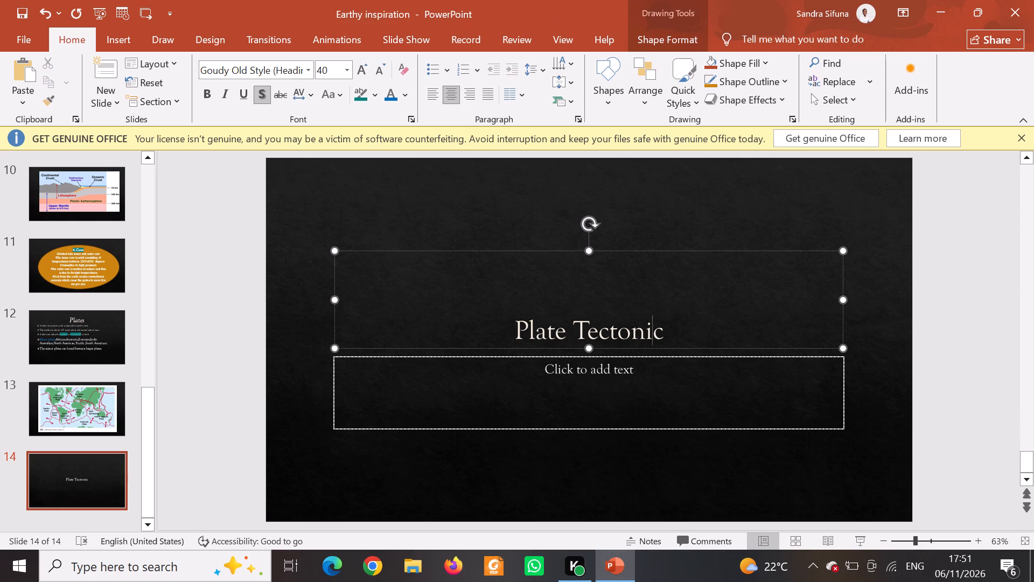
pyautogui.moveTo(674, 328); pyautogui.dragTo(515, 329)
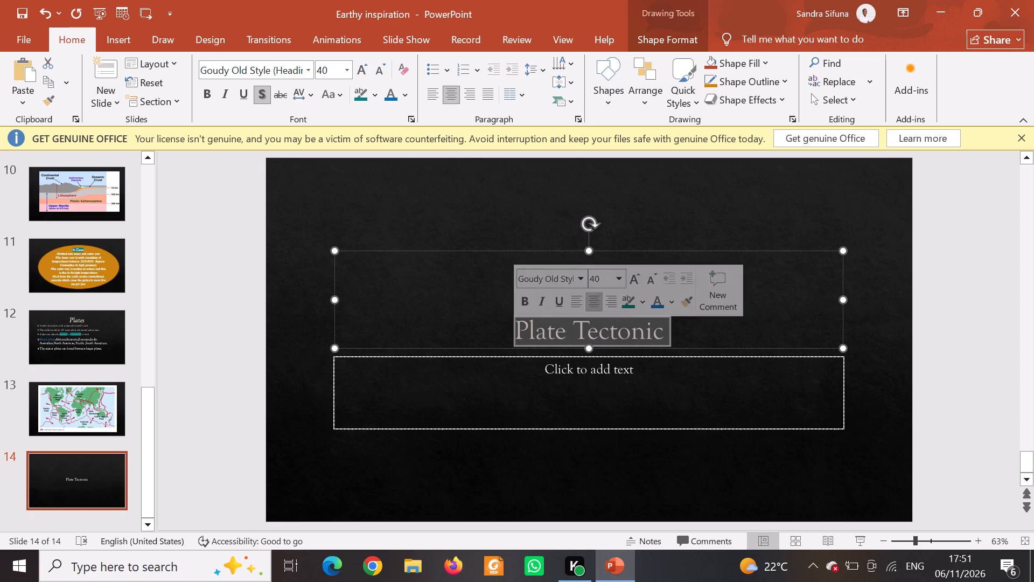
pyautogui.click(540, 309)
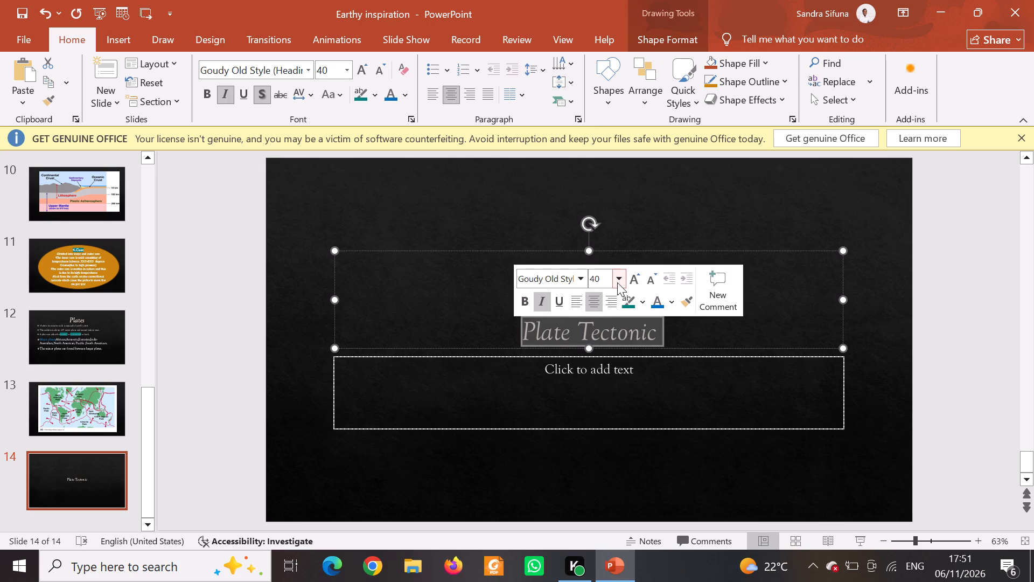
# Set the font size of the Plate Tectonic title to 80.
pyautogui.click(617, 281)
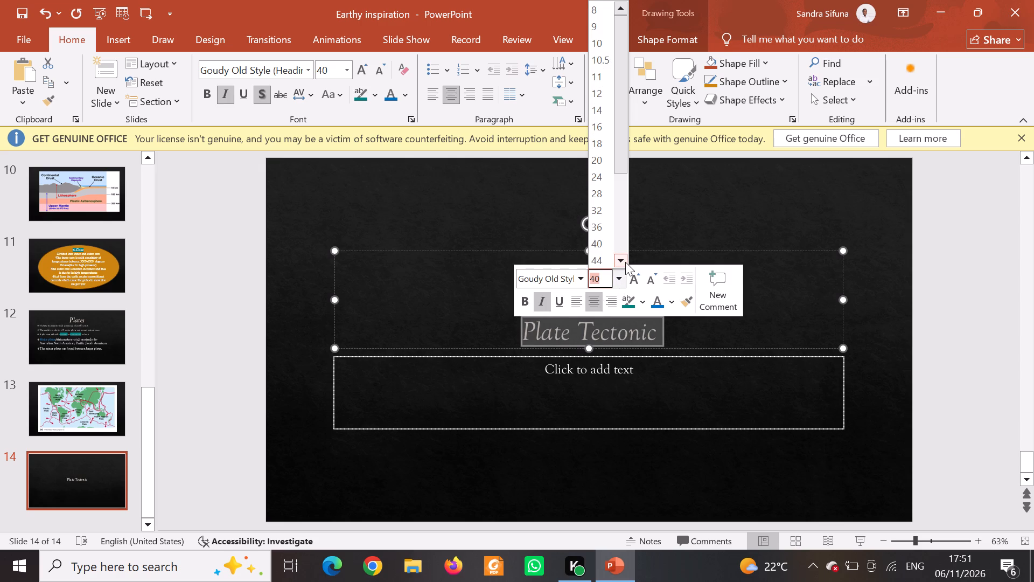
pyautogui.click(625, 262)
pyautogui.tripleClick(625, 262)
pyautogui.click(625, 262)
pyautogui.moveTo(625, 262); pyautogui.dragTo(598, 259)
pyautogui.click(598, 259)
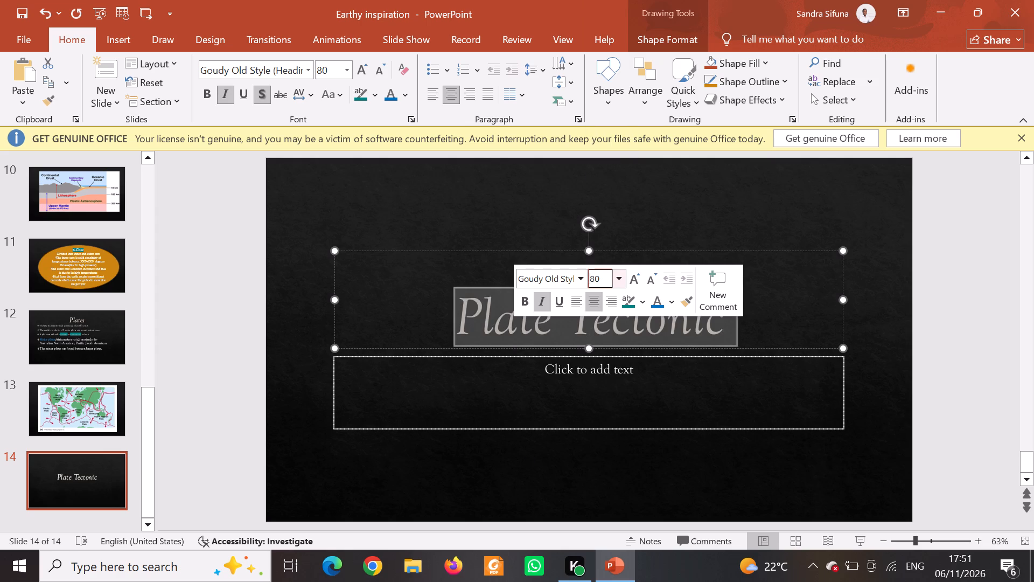
# Raise the top and bottom edges of the title placeholder so that Plate Tectonic sits higher on slide 14.
pyautogui.click(530, 414)
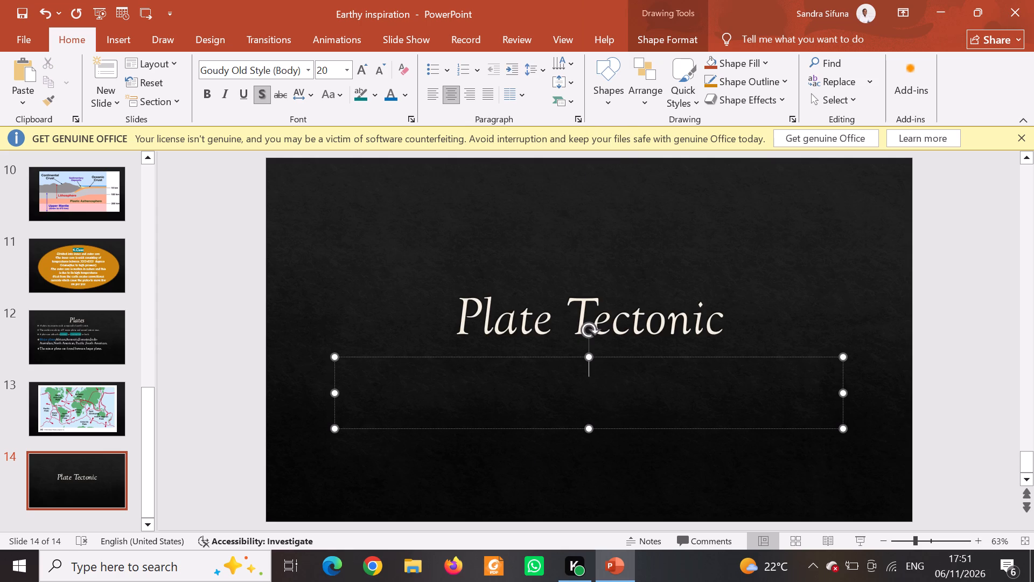
pyautogui.click(429, 327)
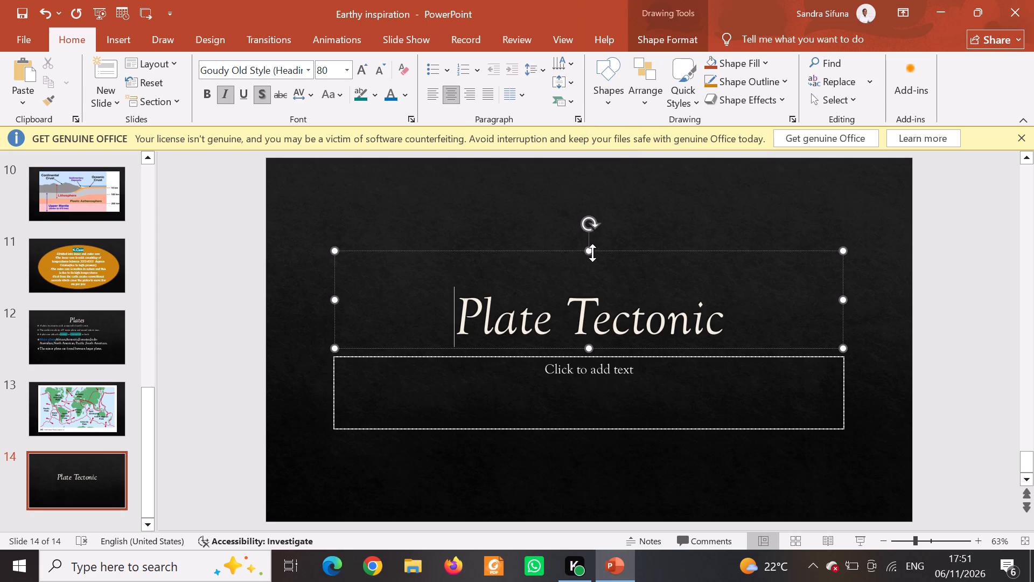
pyautogui.moveTo(585, 252); pyautogui.dragTo(526, 214)
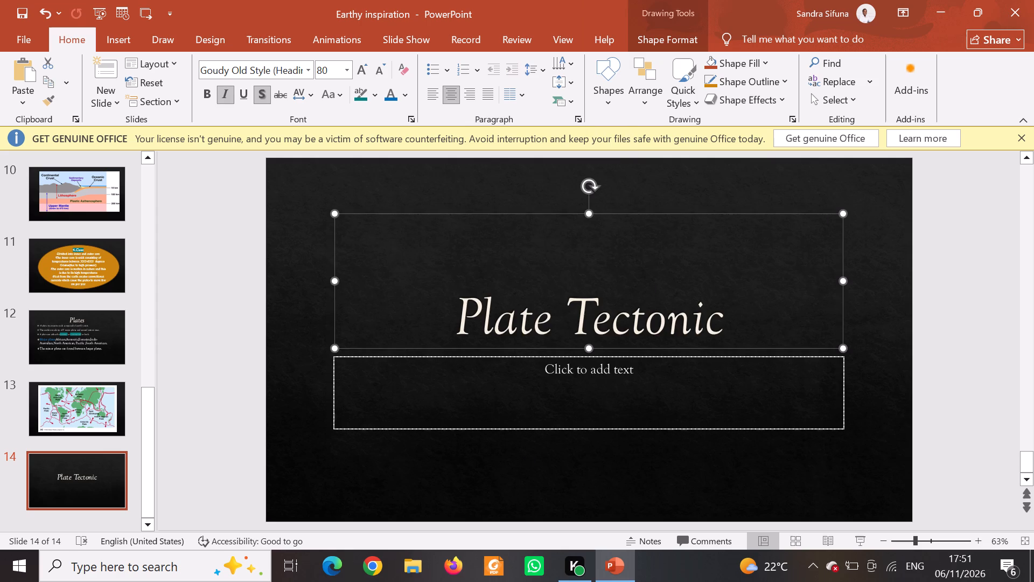
pyautogui.moveTo(589, 343); pyautogui.dragTo(564, 293)
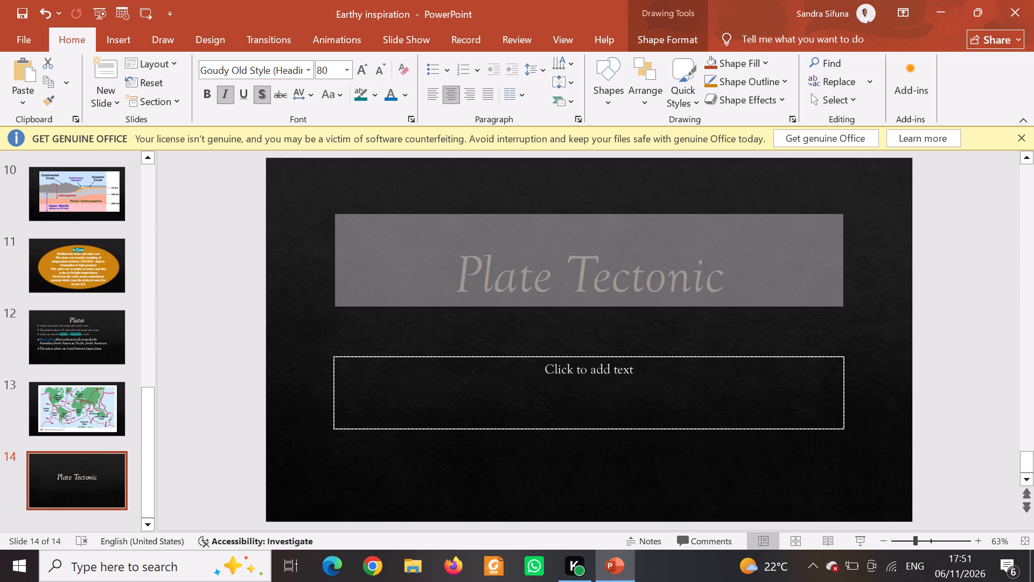
pyautogui.moveTo(564, 293); pyautogui.dragTo(547, 283)
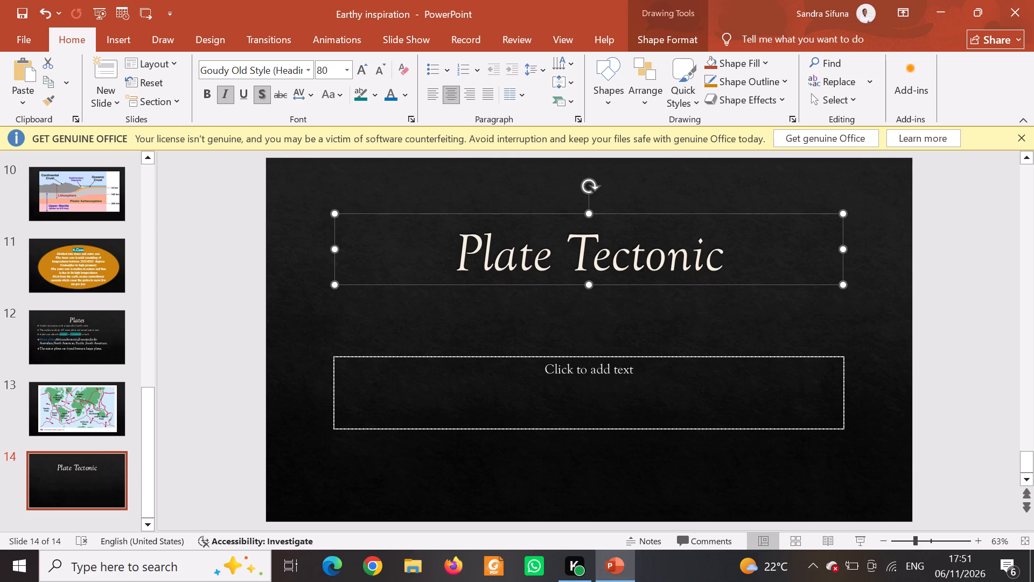
# Stretch the text placeholder on slide 14 upward until its top edge meets the title placeholder.
pyautogui.moveTo(581, 362); pyautogui.dragTo(588, 362)
pyautogui.moveTo(588, 362); pyautogui.dragTo(589, 353)
pyautogui.moveTo(589, 353); pyautogui.dragTo(576, 293)
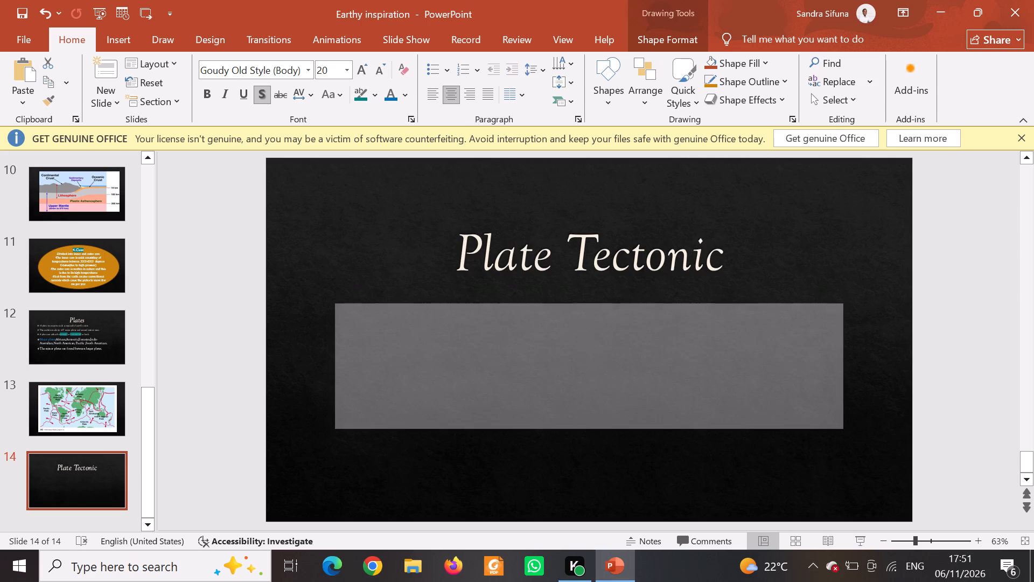
pyautogui.moveTo(576, 293); pyautogui.dragTo(574, 280)
# Extend the title placeholder toward the slide's top edge and raise its bottom edge, leaving a small gap above the text placeholder.
pyautogui.click(568, 263)
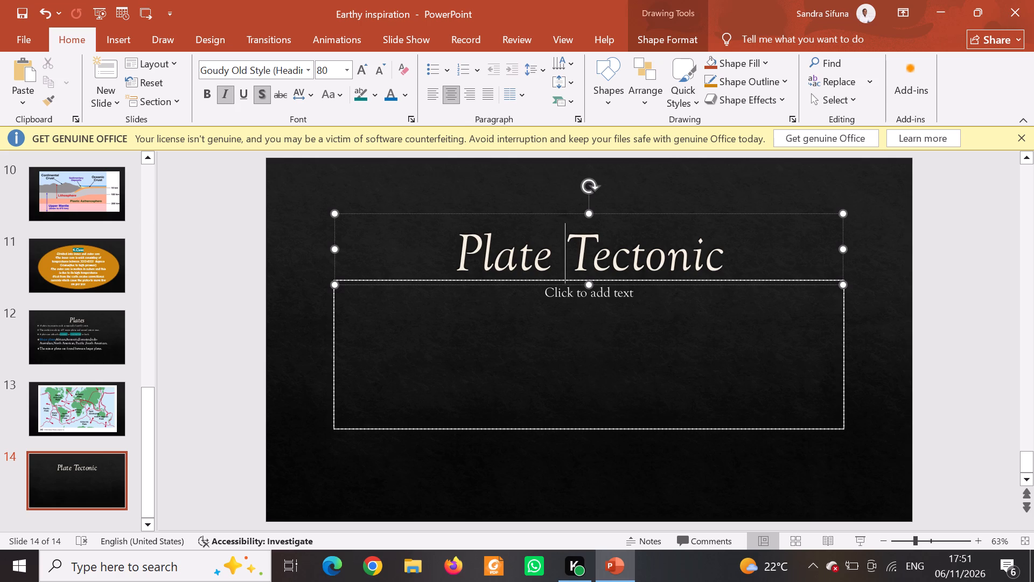
pyautogui.moveTo(591, 212); pyautogui.dragTo(576, 177)
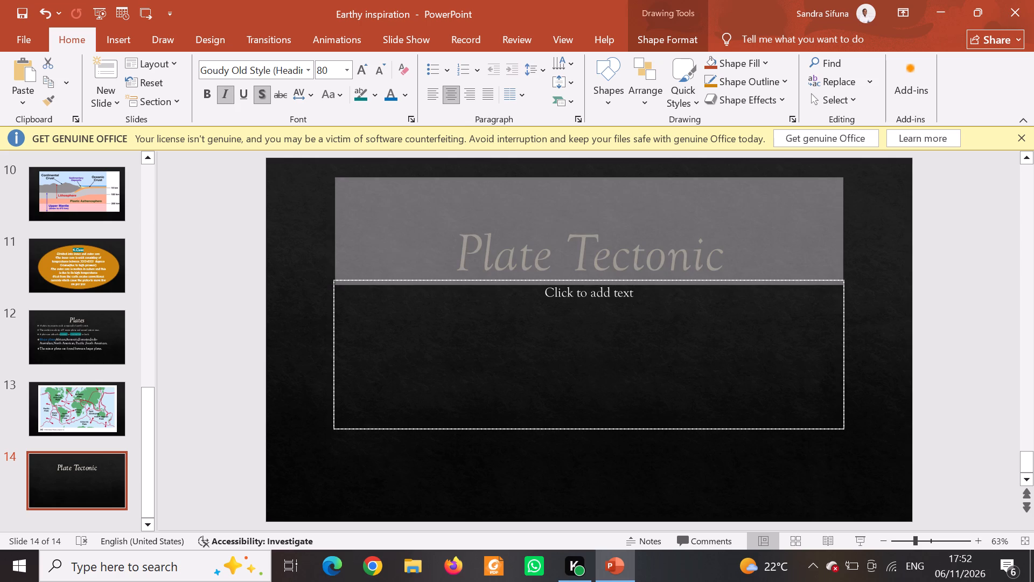
pyautogui.moveTo(576, 177); pyautogui.dragTo(576, 183)
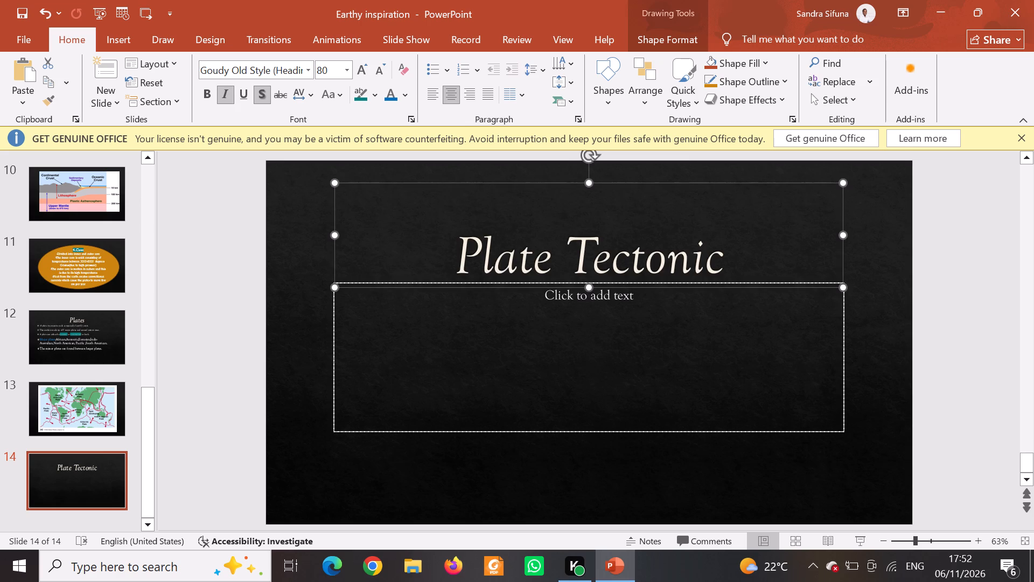
pyautogui.click(589, 282)
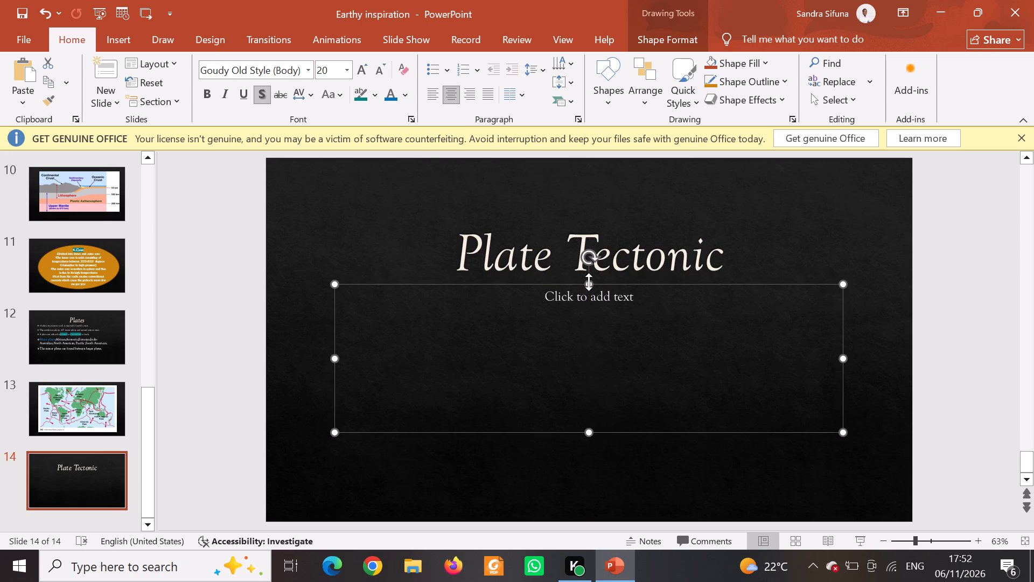
pyautogui.click(560, 244)
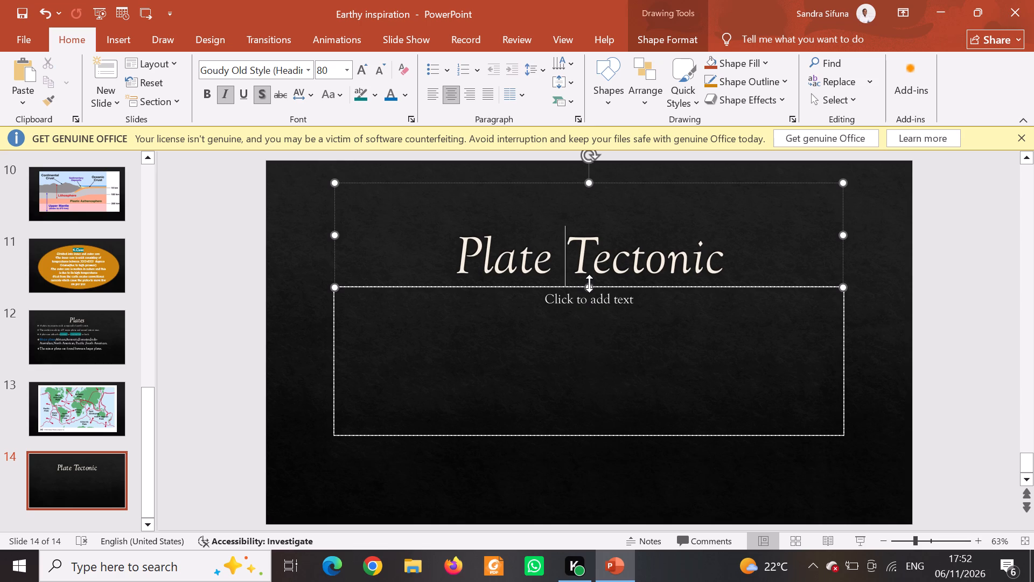
pyautogui.moveTo(589, 283); pyautogui.dragTo(560, 271)
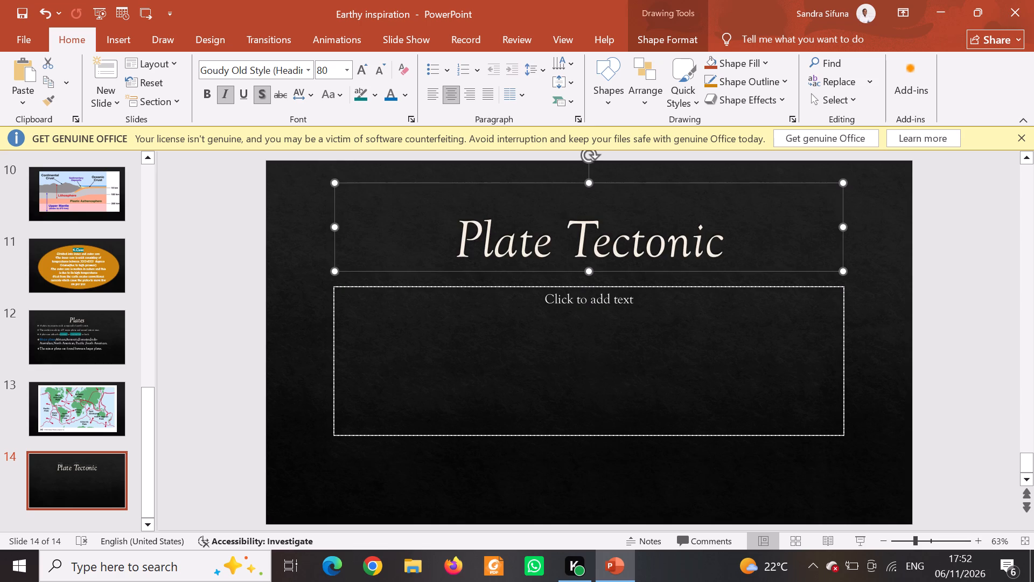
# Stretch the top edge of the text placeholder up to just beneath the Plate Tectonic title.
pyautogui.click(554, 344)
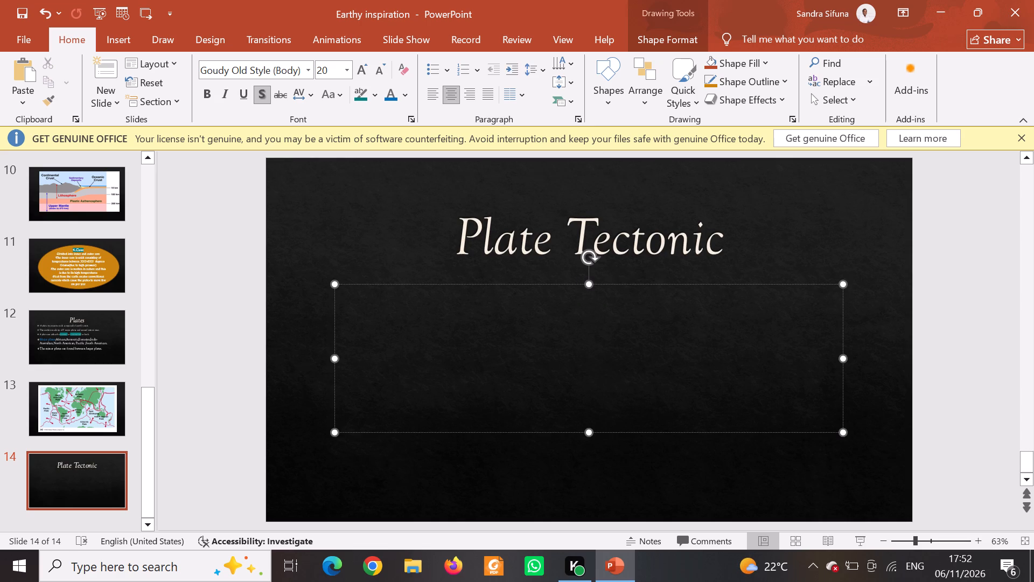
pyautogui.moveTo(590, 281); pyautogui.dragTo(584, 266)
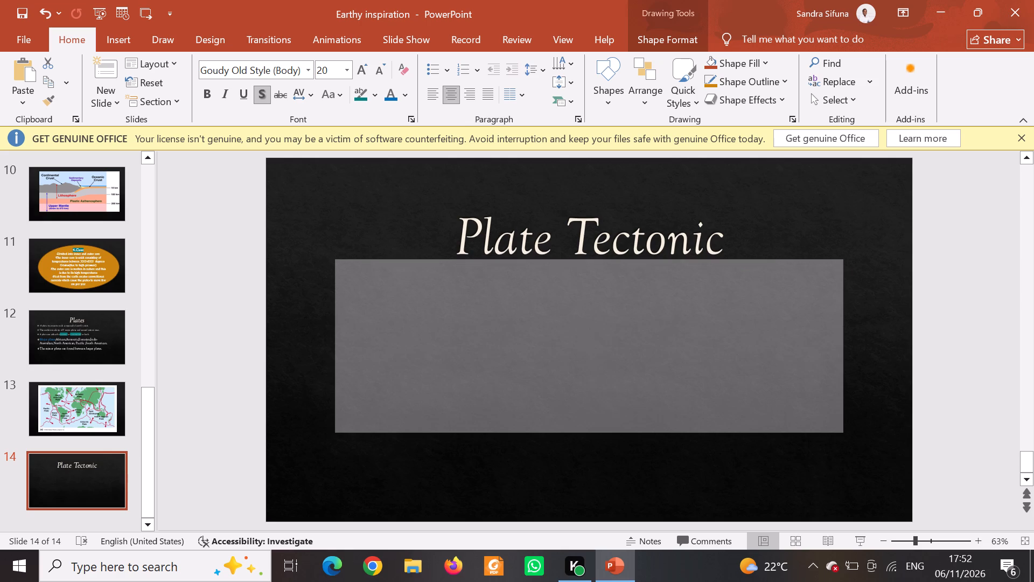
pyautogui.moveTo(584, 266); pyautogui.dragTo(584, 264)
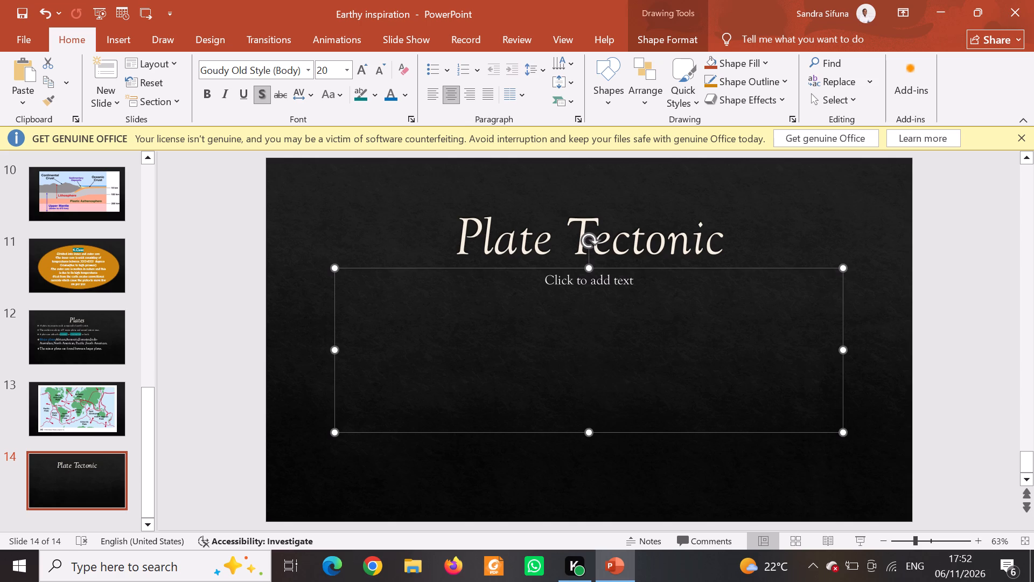
# Begin the body text under the Plate Tectonic title on slide 14 with "Is a theory expla".
pyautogui.click(500, 351)
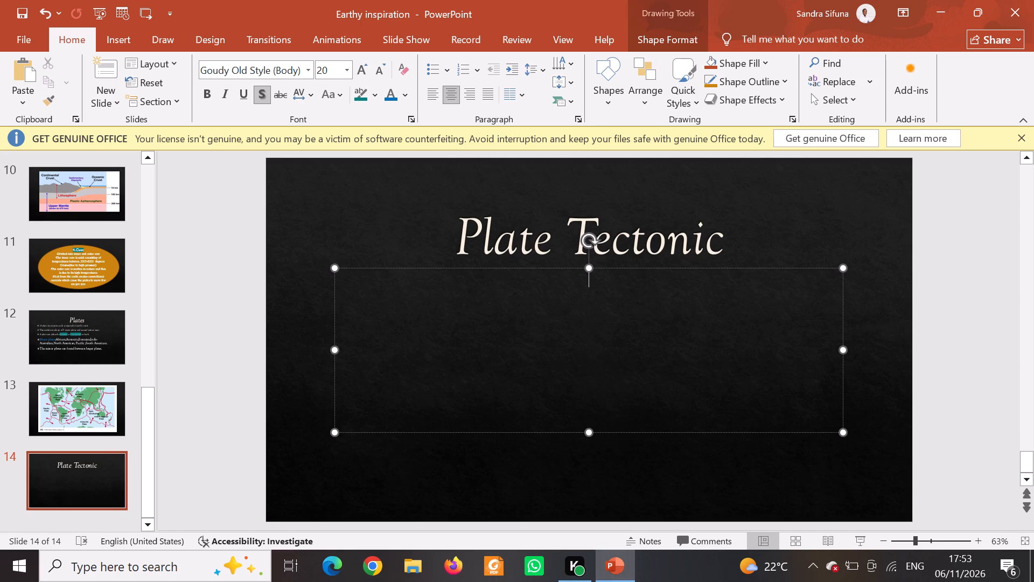
pyautogui.press('t')
pyautogui.press('BackSpace')
pyautogui.press('i')
pyautogui.write('s a theory expla')
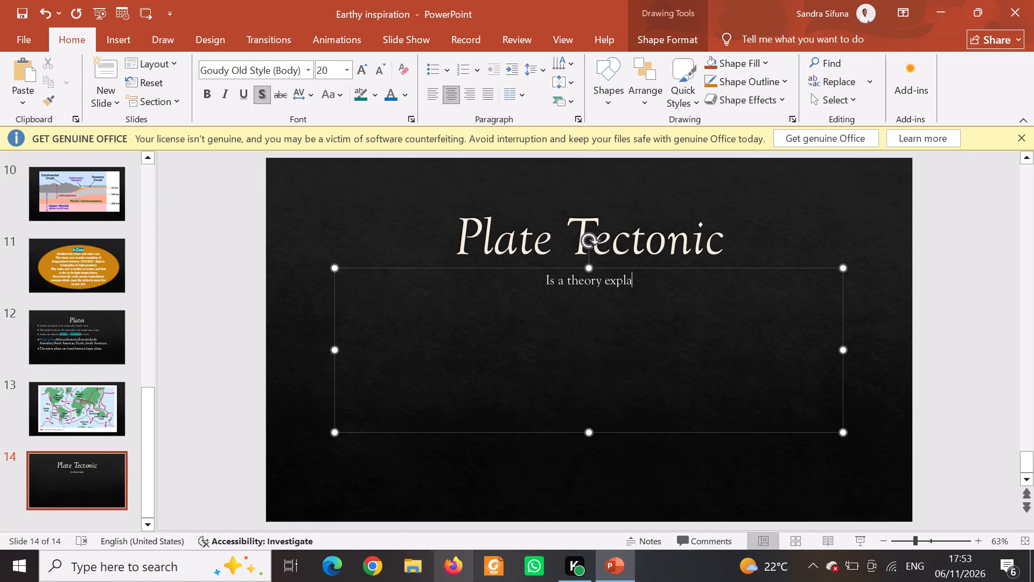
# Switch to Google Chrome, open the first listed profile and search for "is plate tectonic a theory".
pyautogui.click(360, 565)
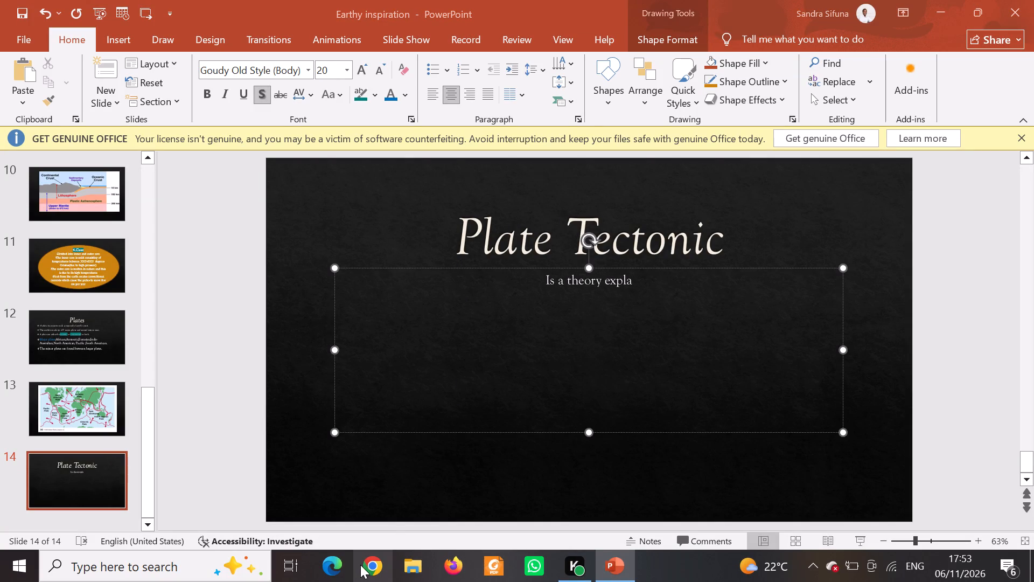
pyautogui.click(375, 567)
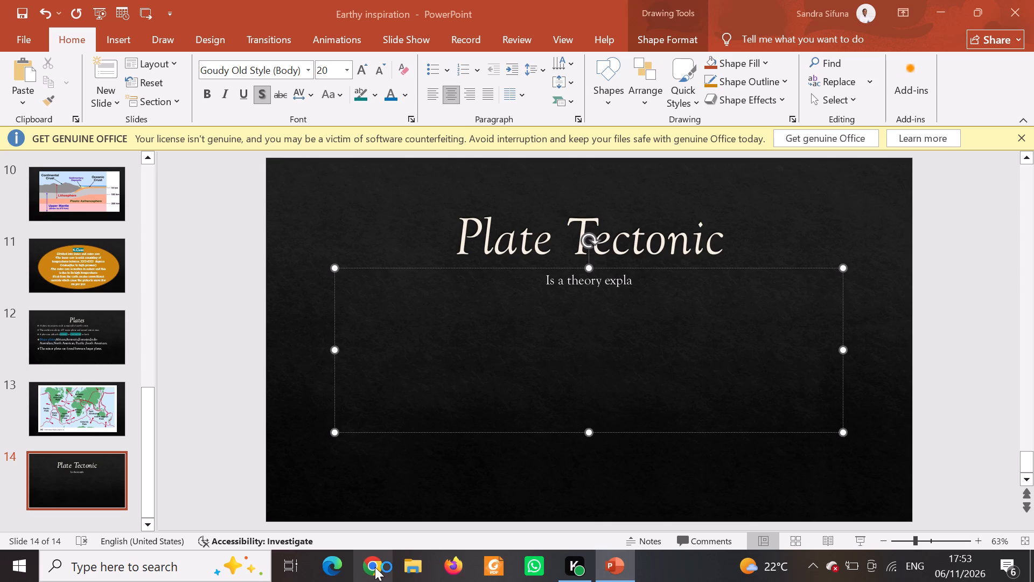
pyautogui.click(375, 567)
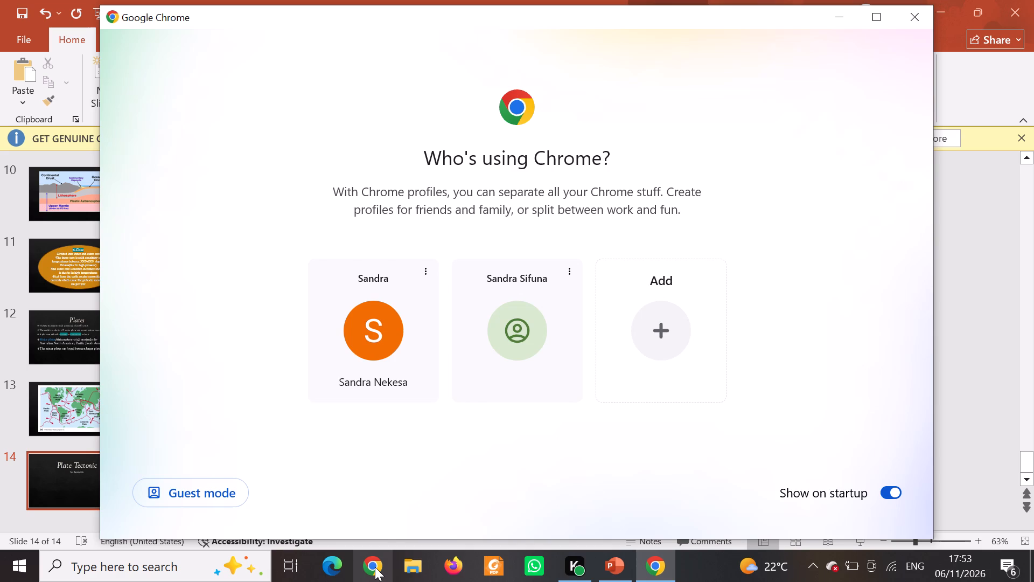
pyautogui.click(367, 347)
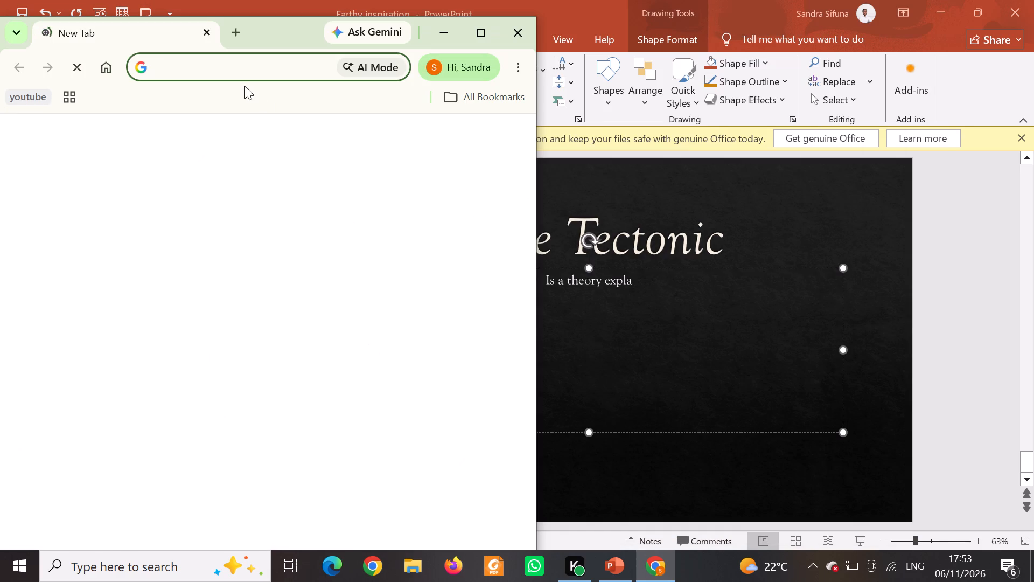
pyautogui.write('is')
pyautogui.press('space')
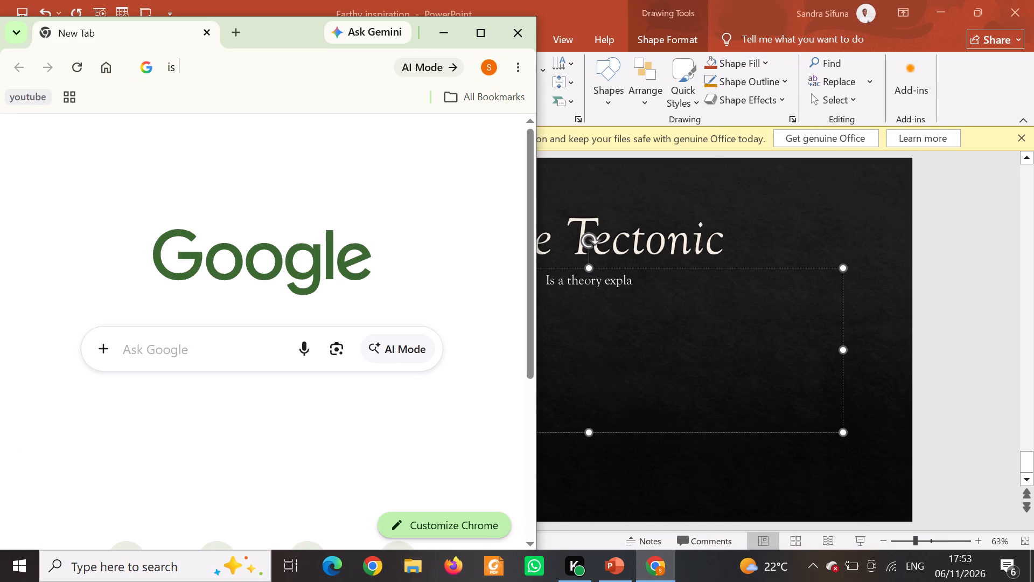
pyautogui.write('plate')
pyautogui.press('space')
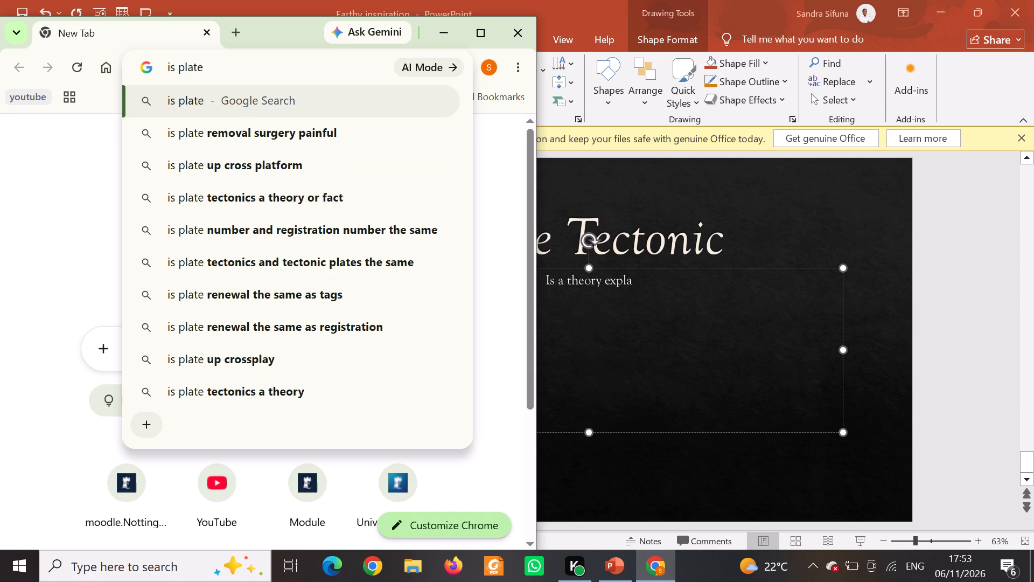
pyautogui.write('tectonic')
pyautogui.press('space')
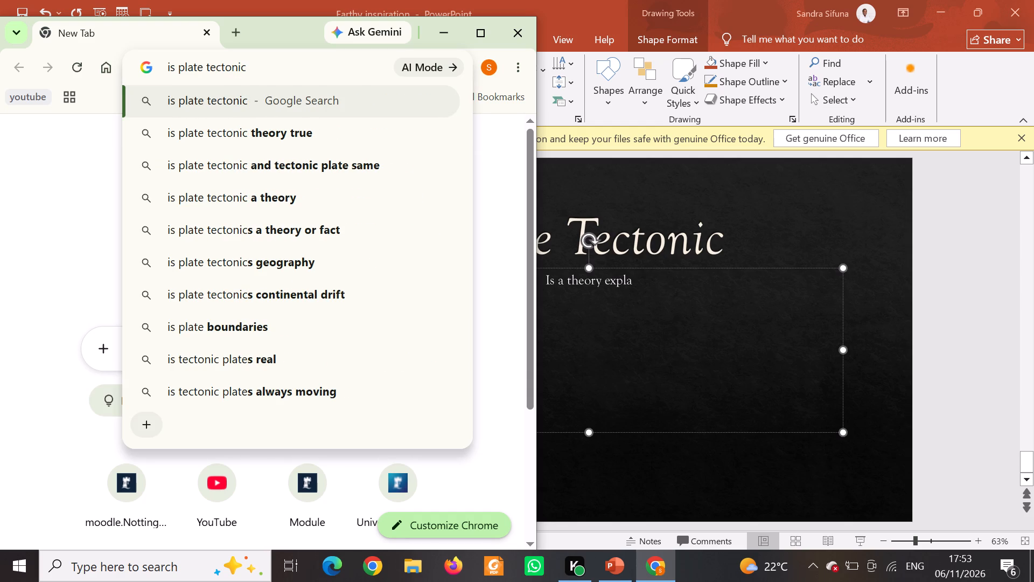
pyautogui.write('a theo')
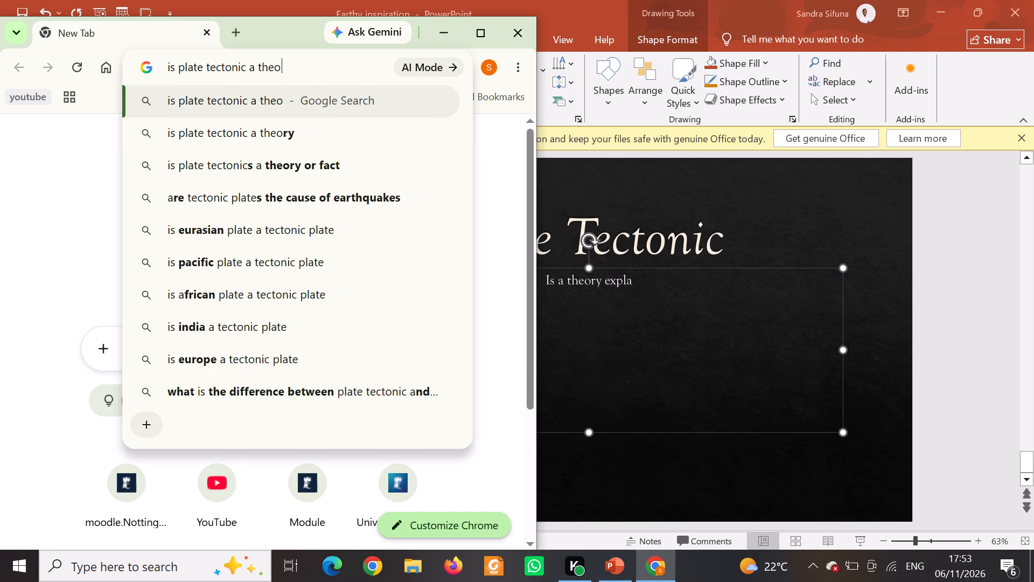
pyautogui.write('ry')
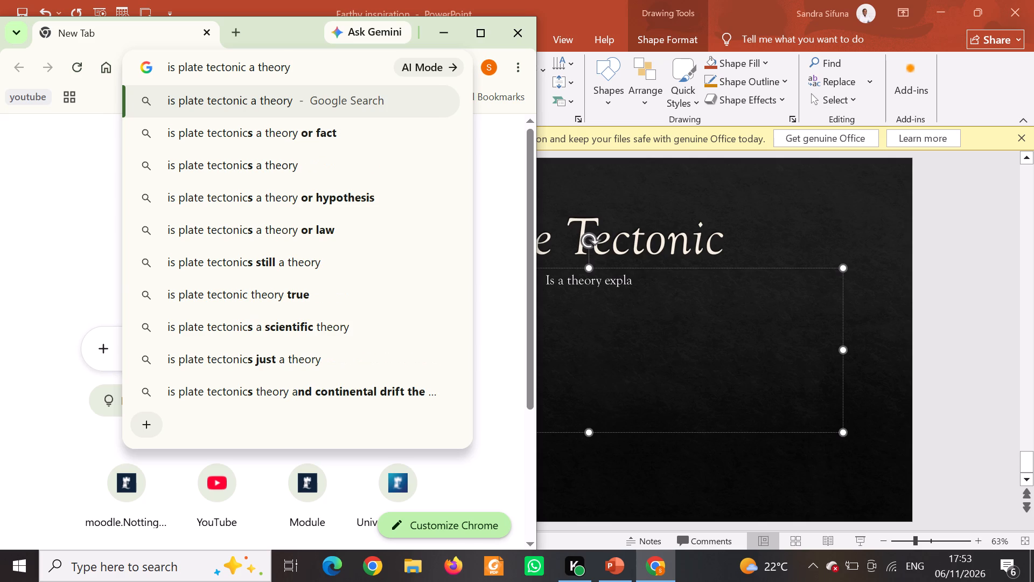
pyautogui.press('\\')
pyautogui.press('Home')
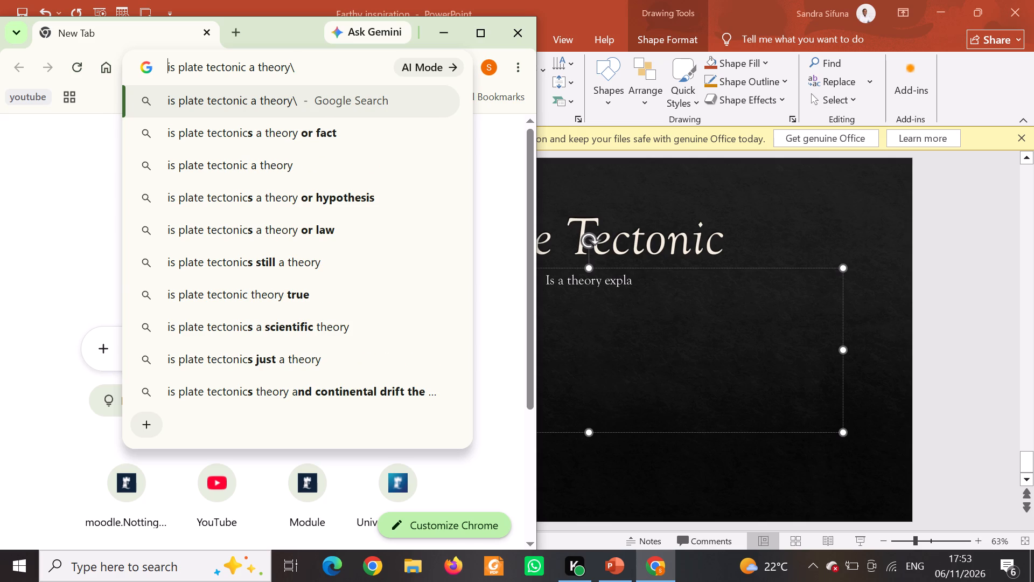
pyautogui.press('Return')
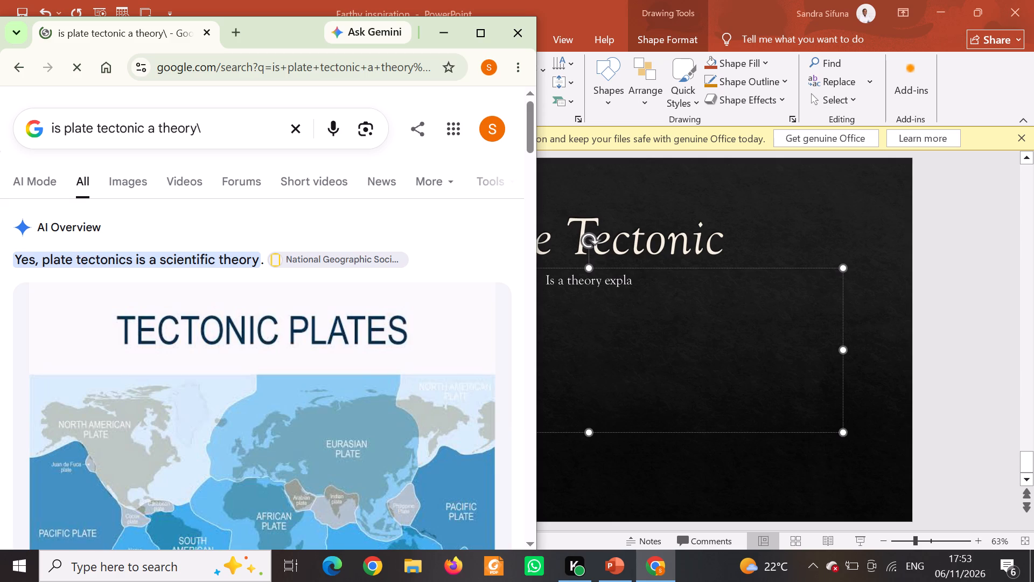
# Read the AI Overview on whether plate tectonics is a theory, and return to the PowerPoint presentation.
pyautogui.scroll(-3, 226, 348)
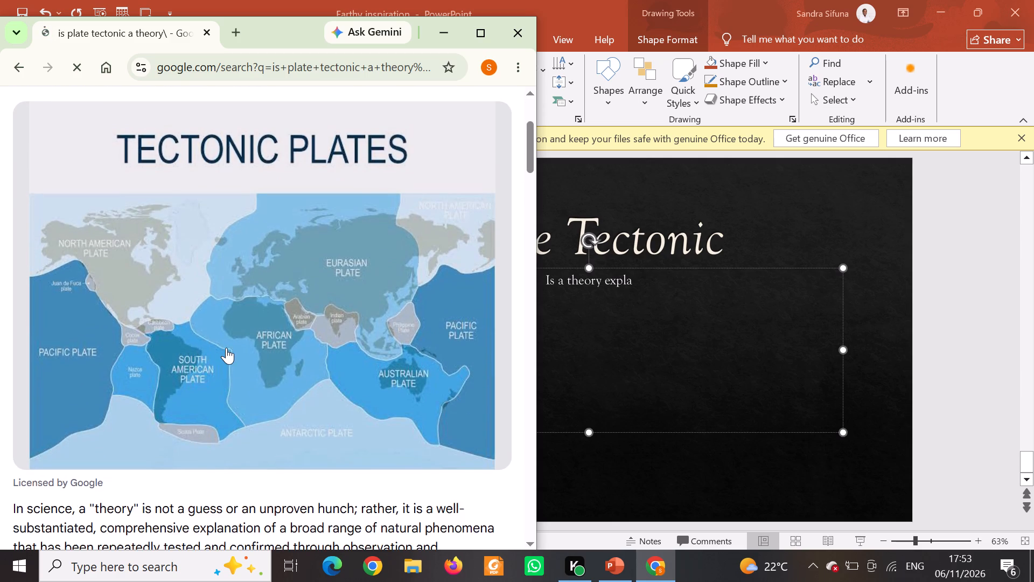
pyautogui.scroll(-3, 226, 348)
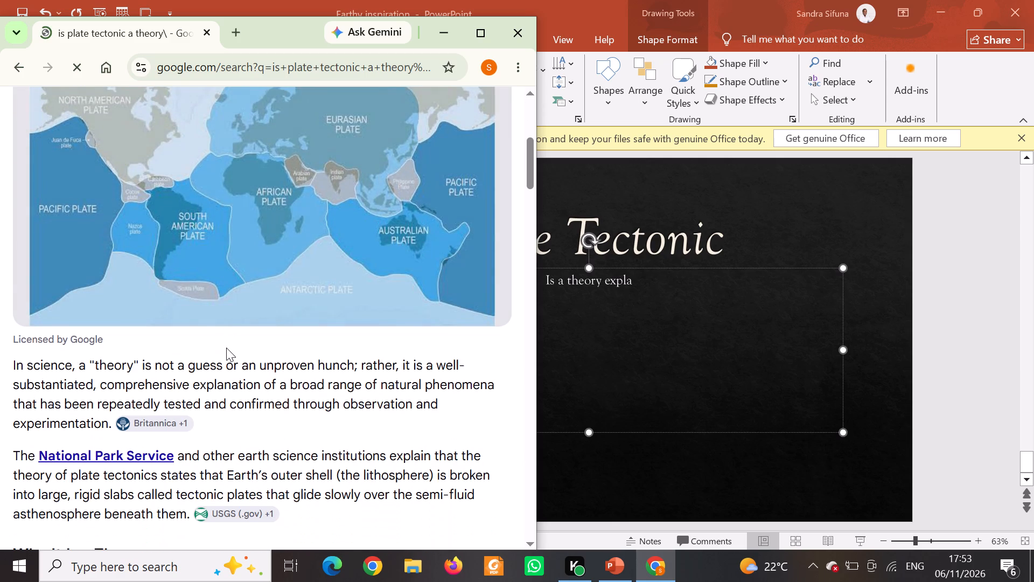
pyautogui.scroll(-3, 226, 348)
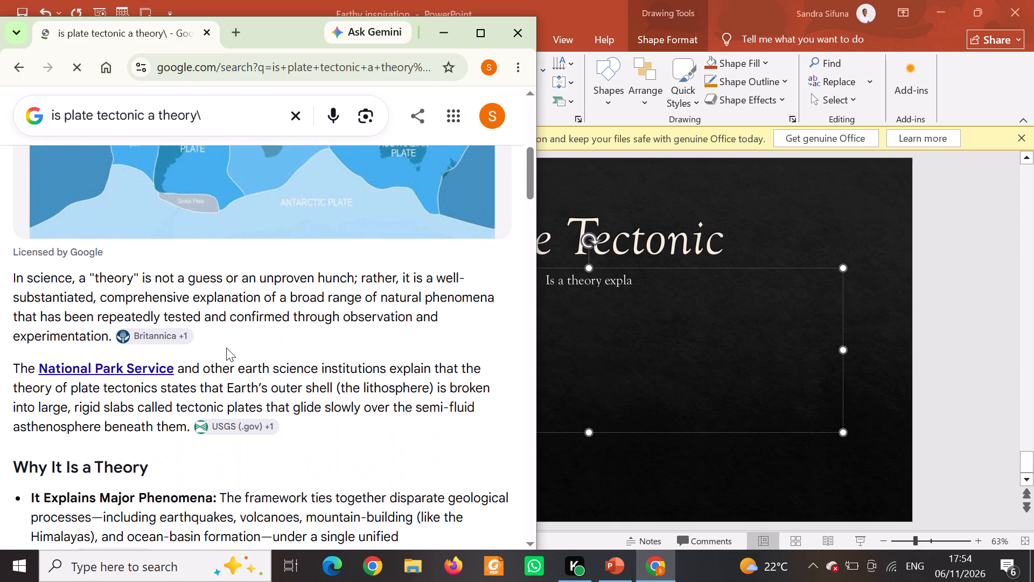
pyautogui.scroll(-3, 226, 348)
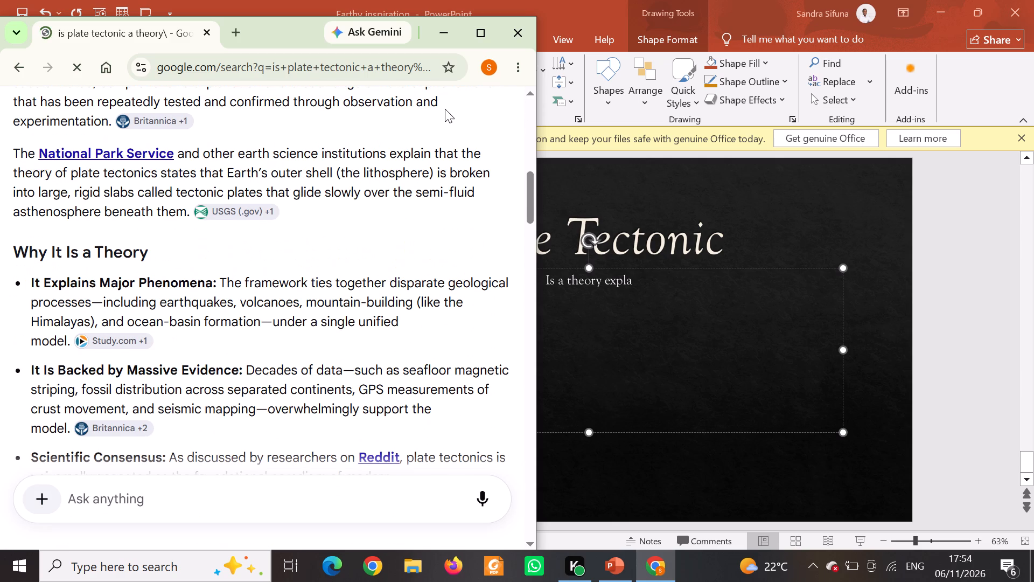
pyautogui.click(427, 30)
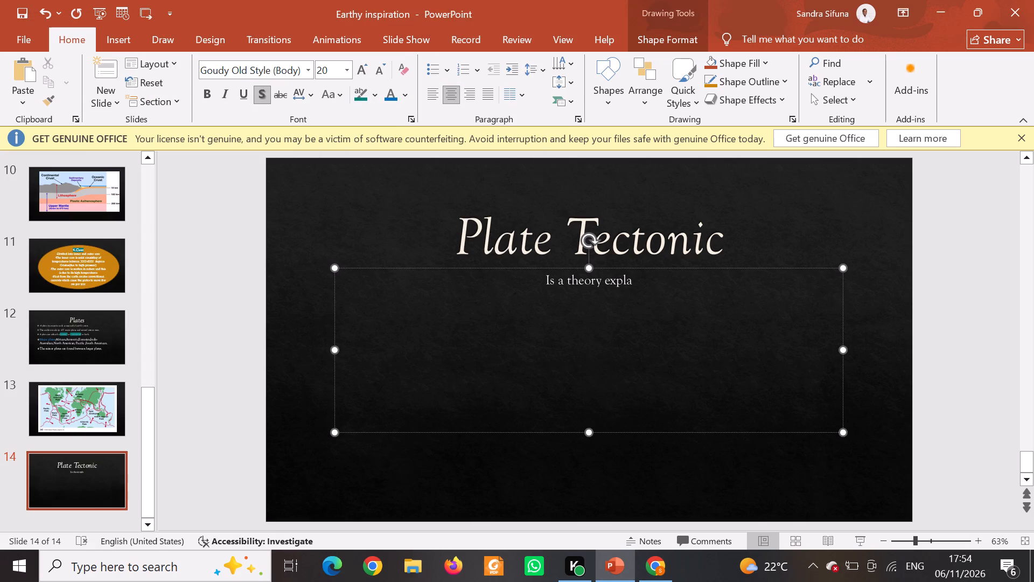
# Continue slide 14's body text so it reads "Is a theory explaining the idea of continents not always been in the same place".
pyautogui.write('ining')
pyautogui.press('space')
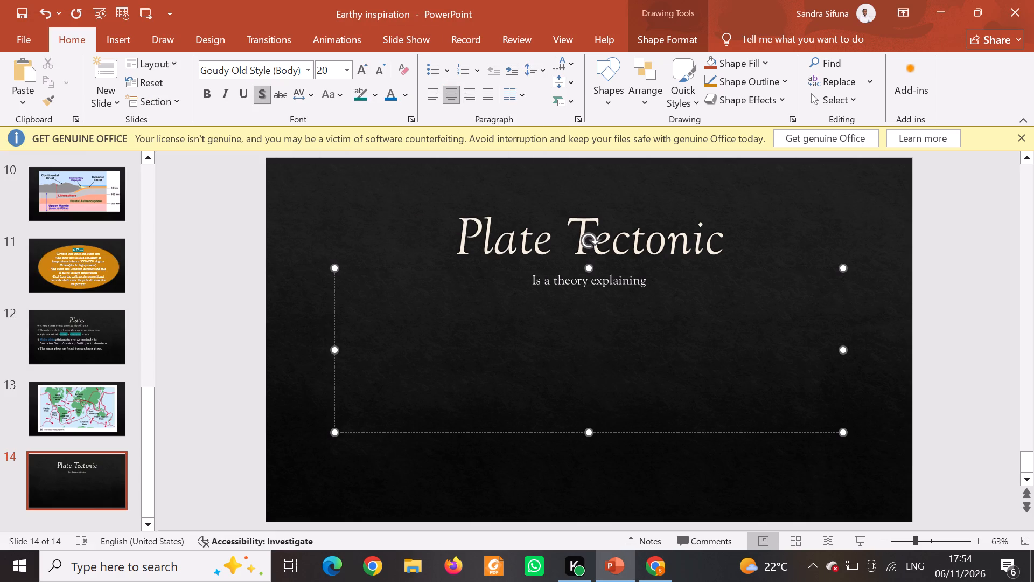
pyautogui.write('the idea')
pyautogui.press('space')
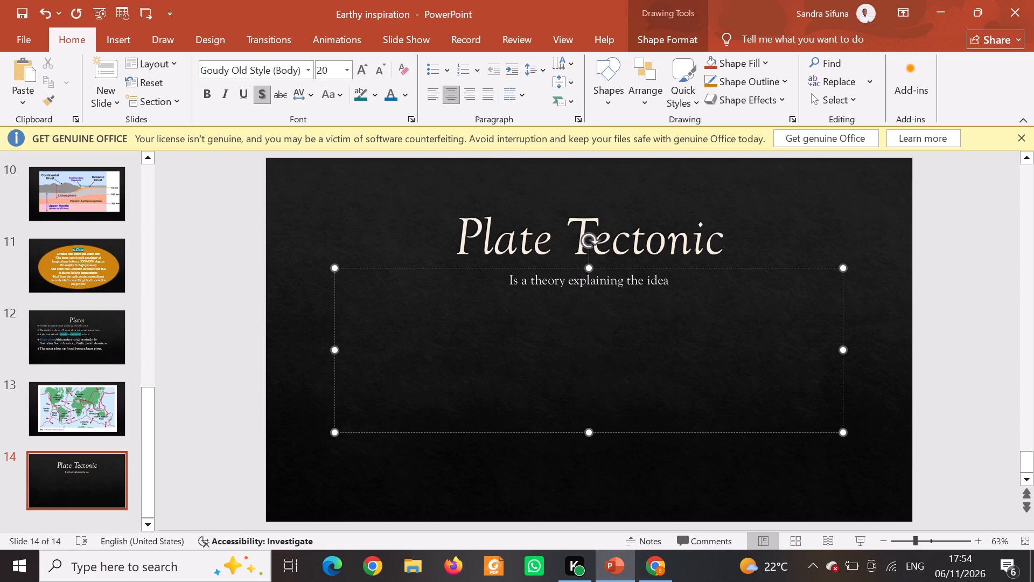
pyautogui.write('of continent')
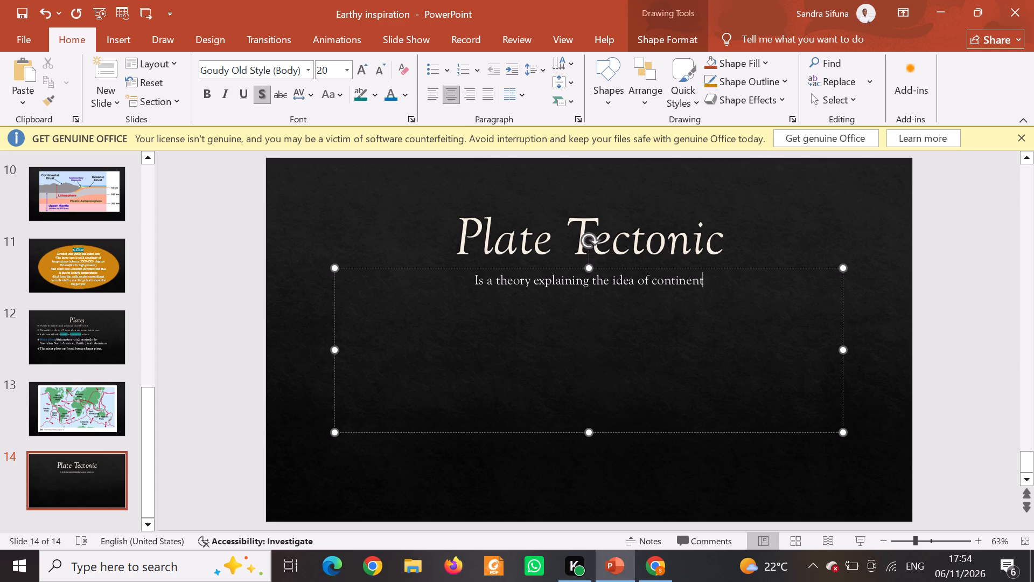
pyautogui.write('s not')
pyautogui.press('space')
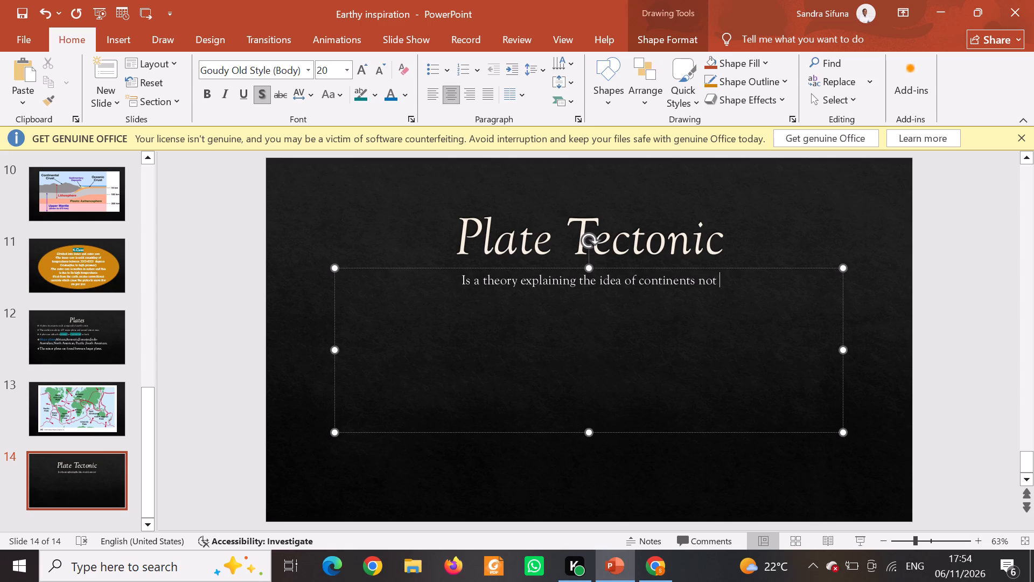
pyautogui.write('always')
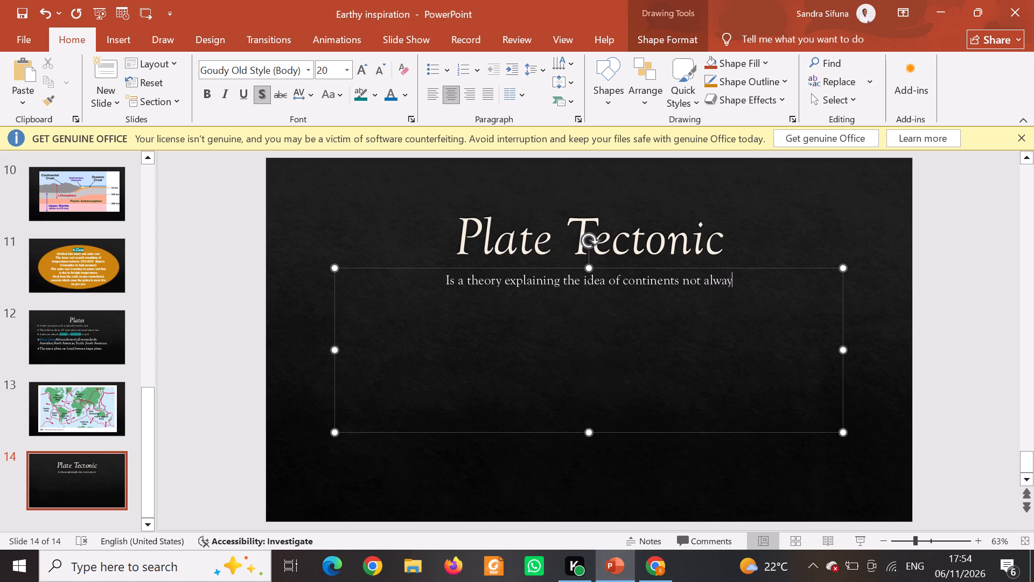
pyautogui.press('space')
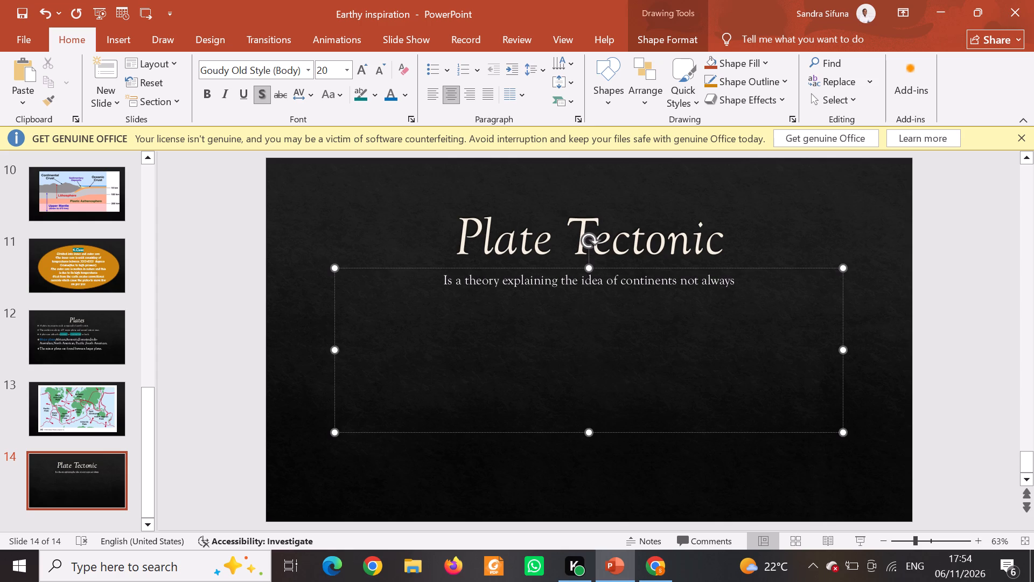
pyautogui.write('been')
pyautogui.press('space')
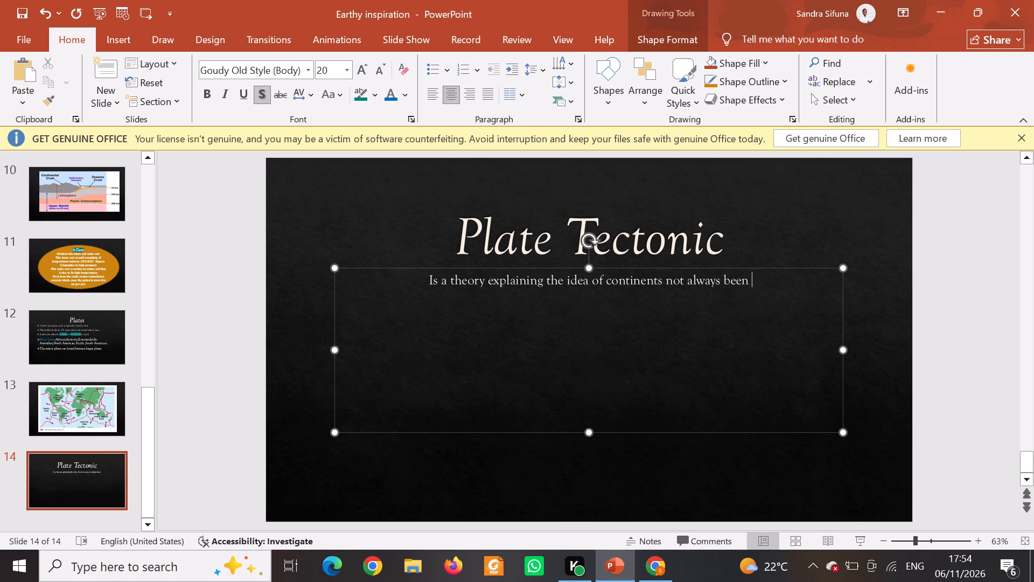
pyautogui.press('space')
pyautogui.press('BackSpace')
pyautogui.write('in')
pyautogui.press('space')
pyautogui.write('the')
pyautogui.press('space')
pyautogui.write('same')
pyautogui.press('space')
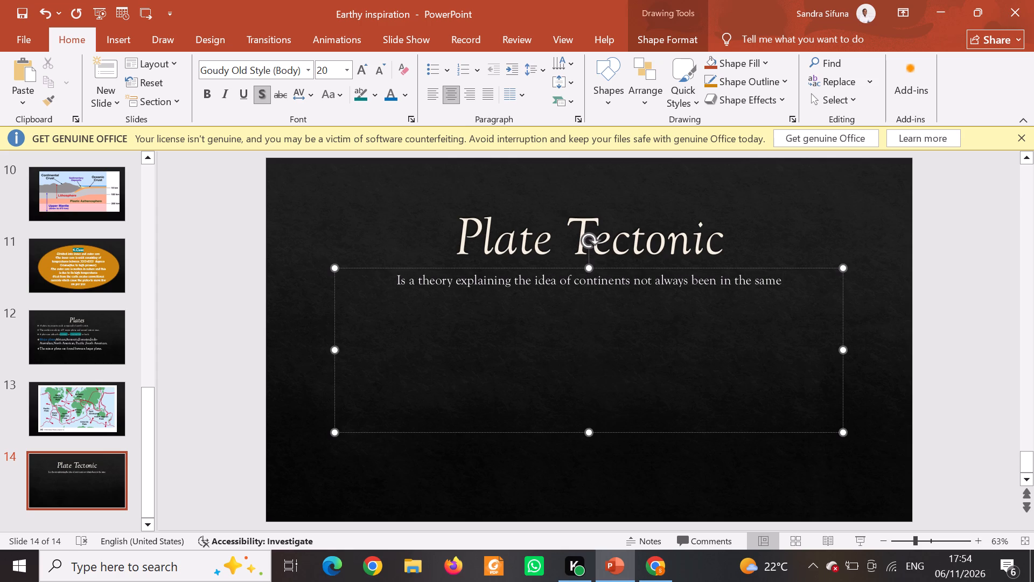
pyautogui.write('place')
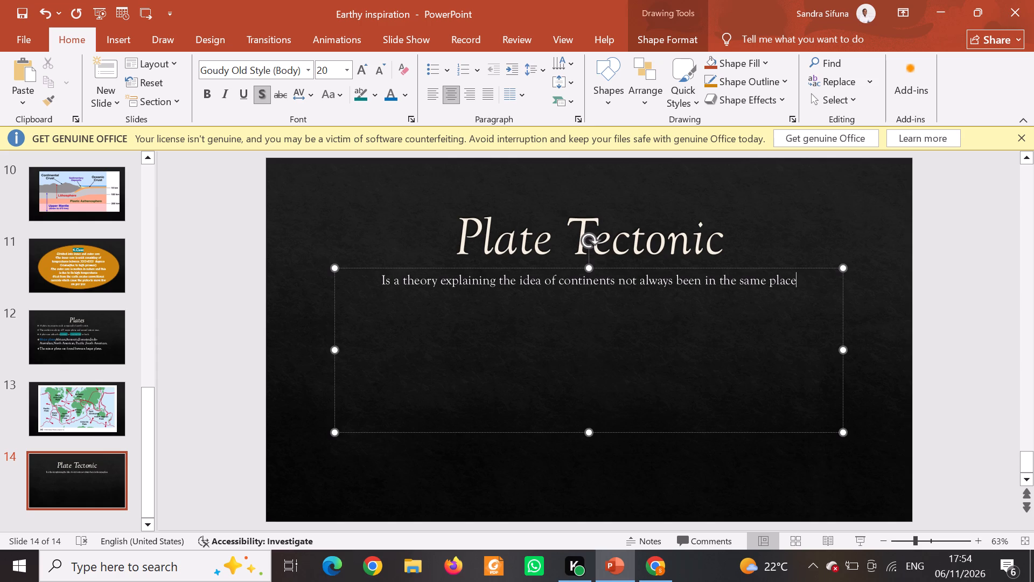
# Continue slide 14's body sentence after "same place" with "but move slowly over a long period of time".
pyautogui.press('space')
pyautogui.write('but')
pyautogui.press('space')
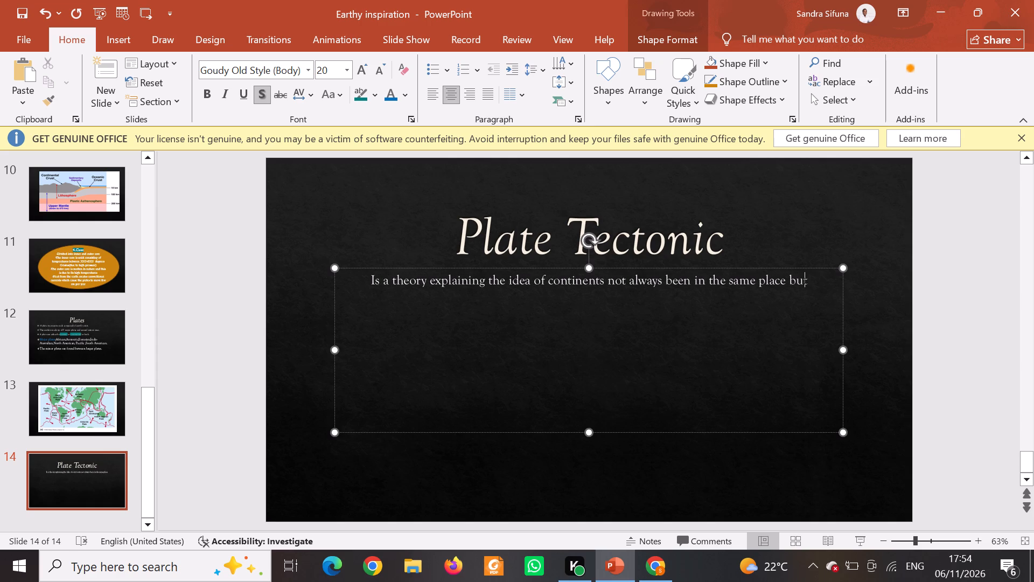
pyautogui.press('m')
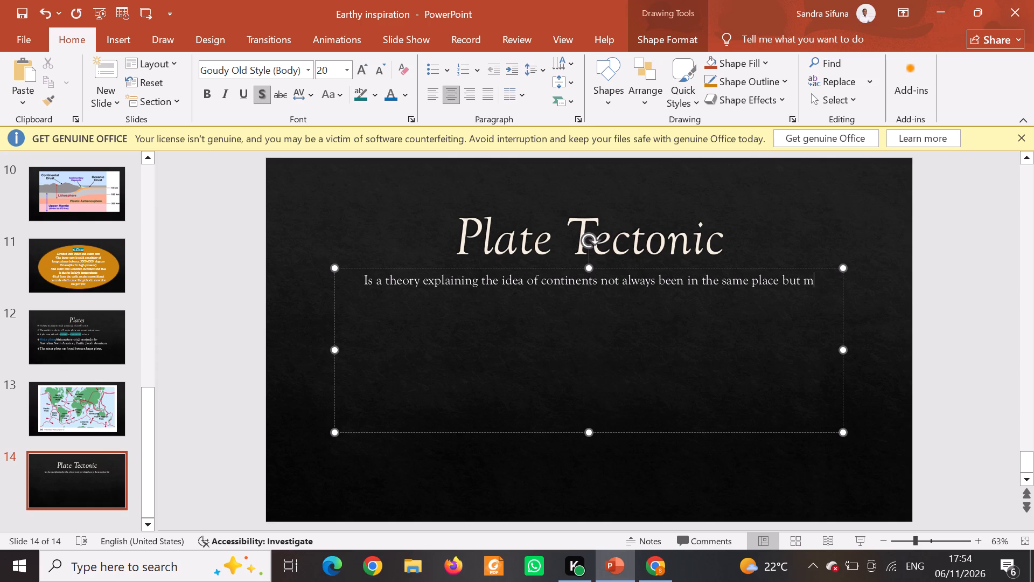
pyautogui.write('ove slowly')
pyautogui.press('space')
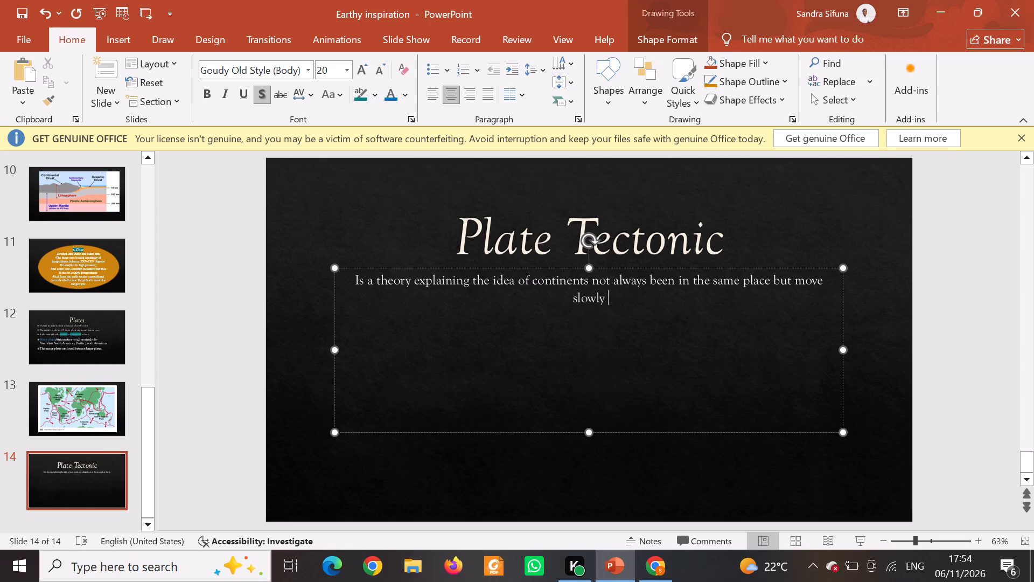
pyautogui.write('over')
pyautogui.press('space')
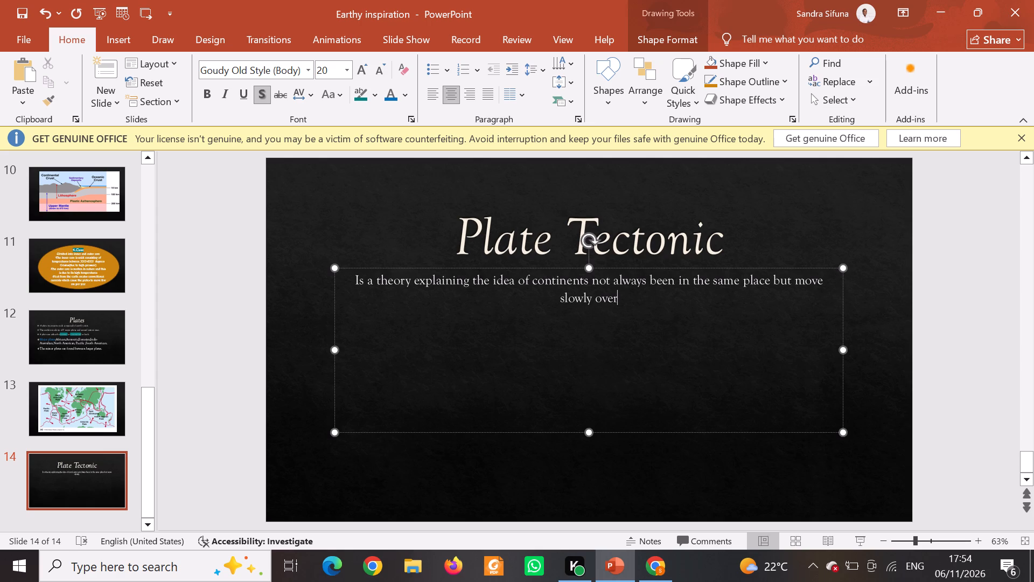
pyautogui.write('a long period')
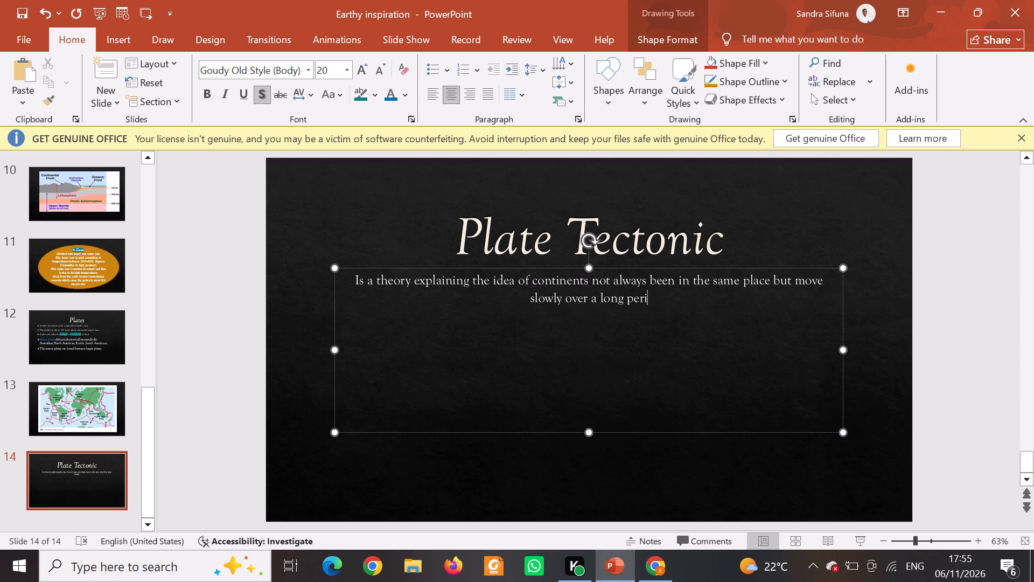
pyautogui.press('space')
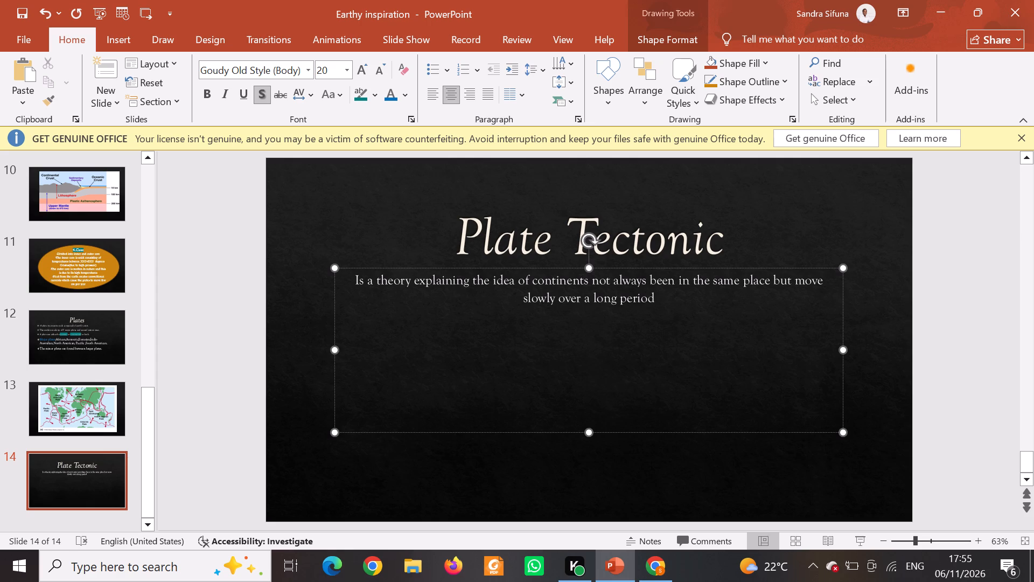
pyautogui.write('of')
pyautogui.press('space')
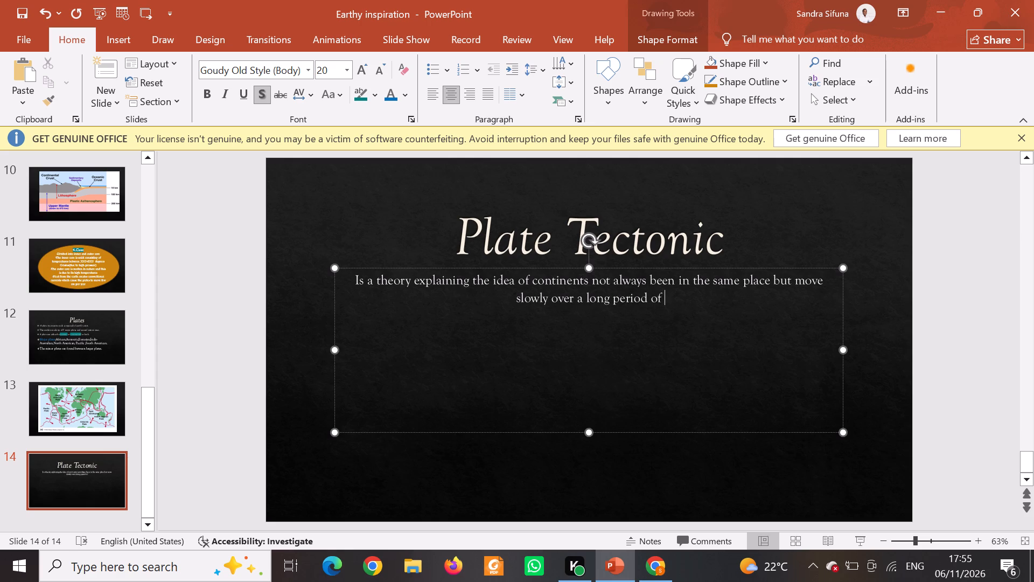
pyautogui.press('t')
pyautogui.write('ime')
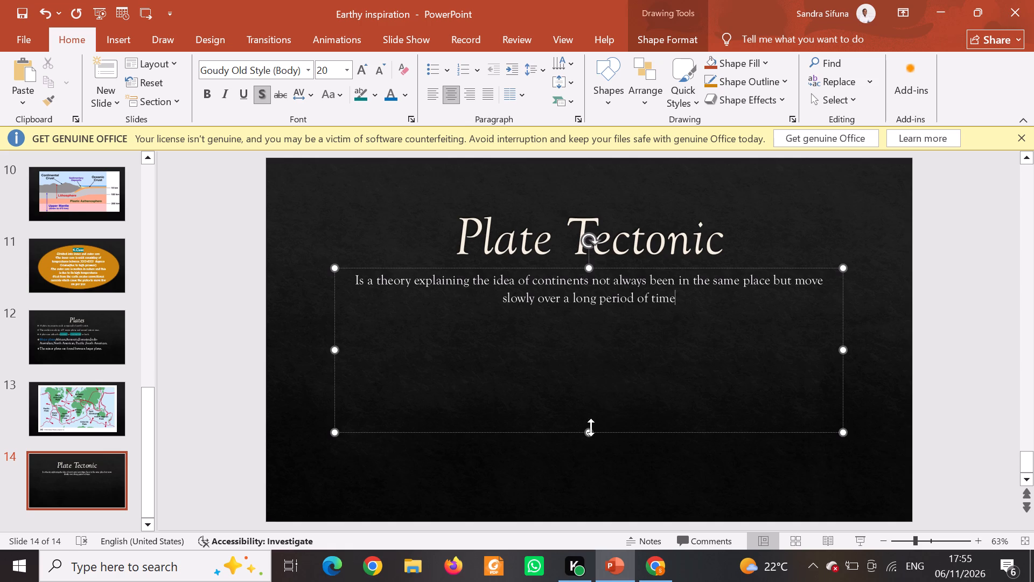
# Shorten slide 14's body text box from its bottom and top edges, leaving a gap beneath the Plate Tectonic title.
pyautogui.moveTo(591, 432); pyautogui.dragTo(598, 404)
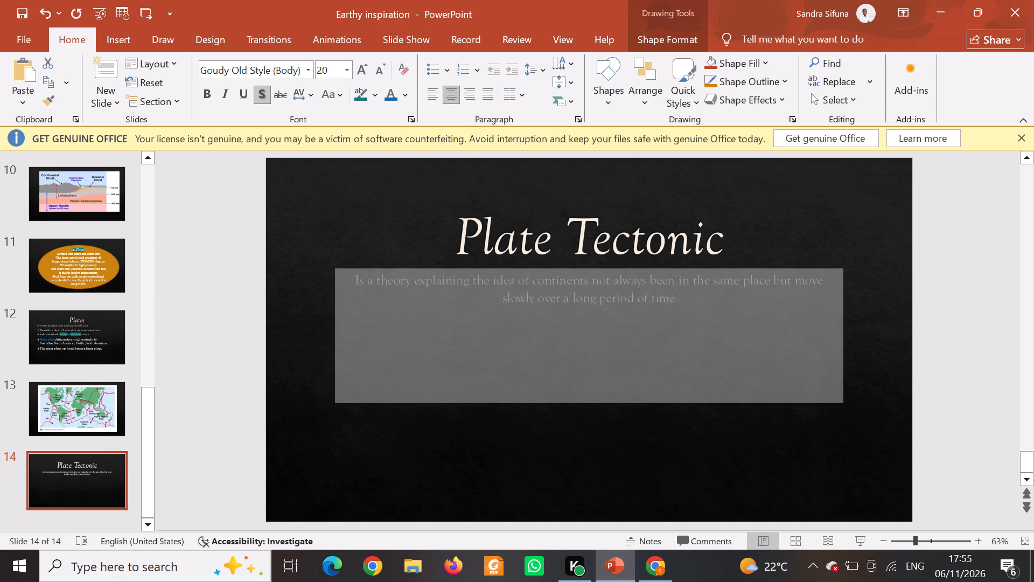
pyautogui.moveTo(598, 404); pyautogui.dragTo(598, 415)
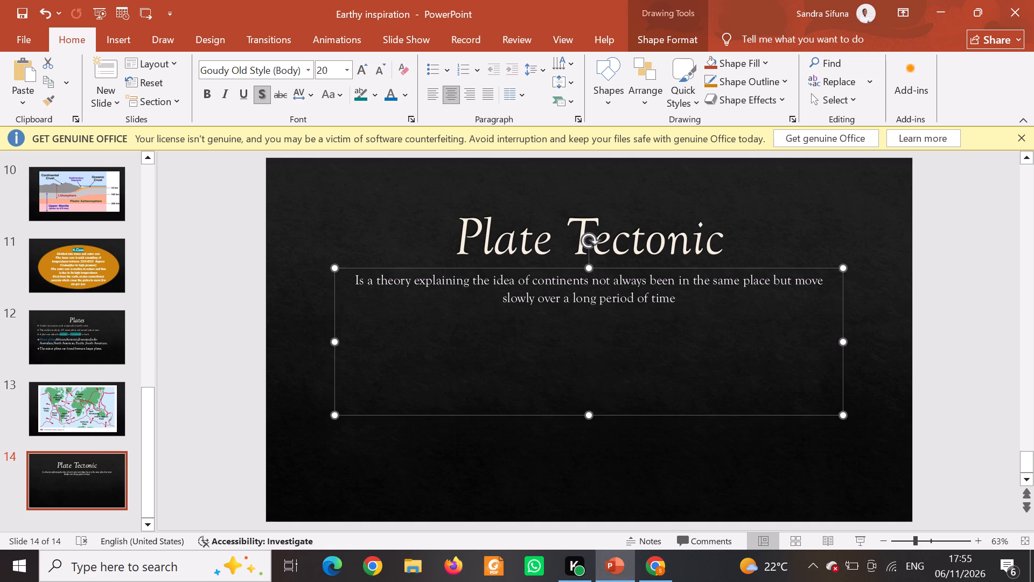
pyautogui.moveTo(591, 269); pyautogui.dragTo(589, 314)
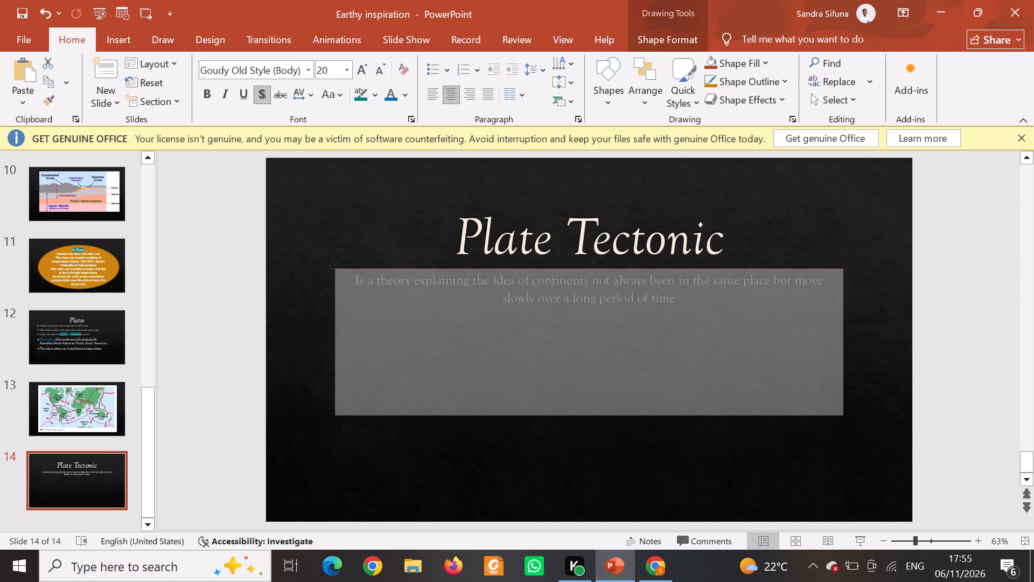
pyautogui.moveTo(589, 314); pyautogui.dragTo(589, 320)
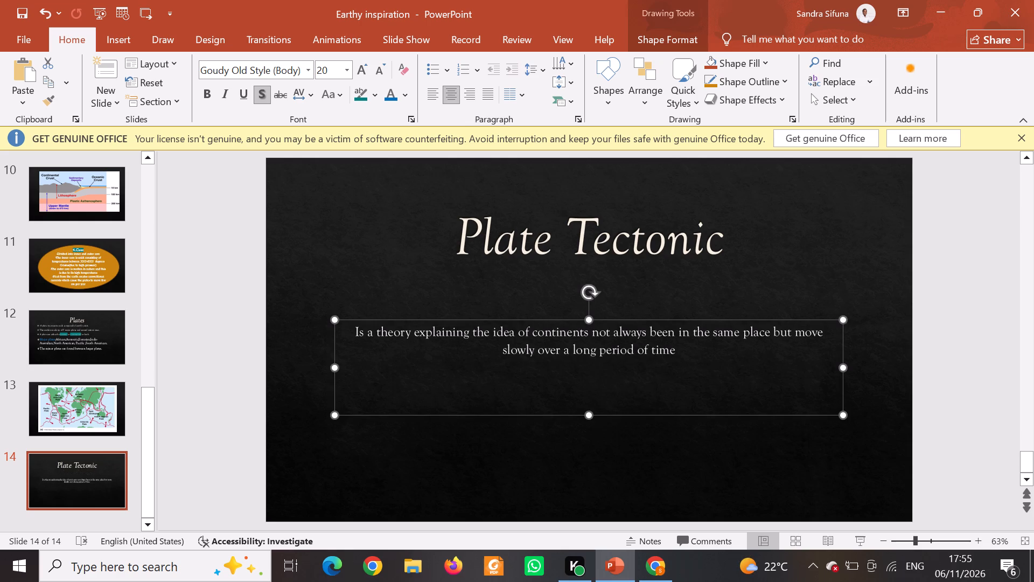
# Insert a blank line above the body sentence on slide 14 and end the sentence with a period.
pyautogui.click(356, 329)
pyautogui.press('Return')
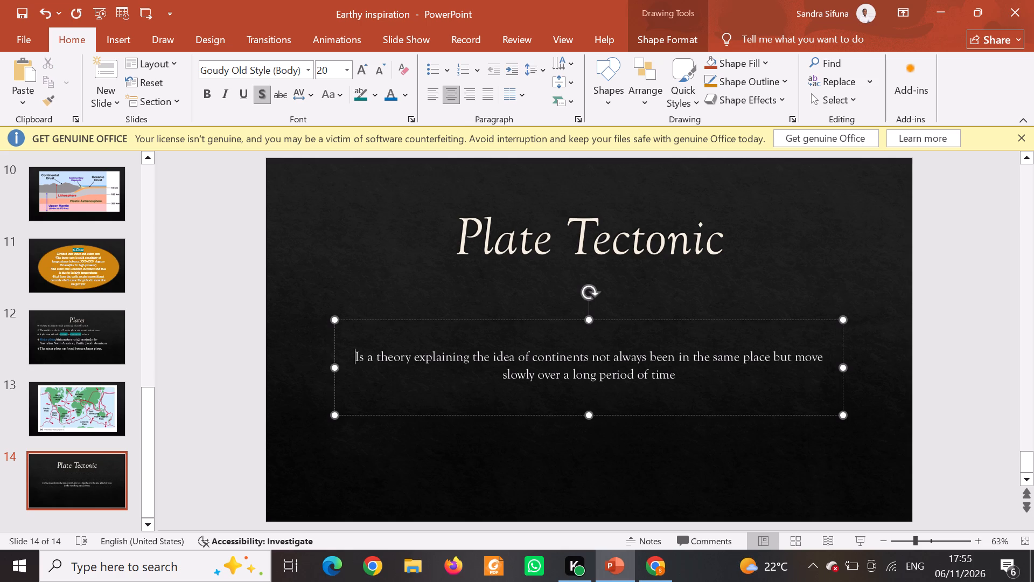
pyautogui.doubleClick(708, 377)
pyautogui.press('.')
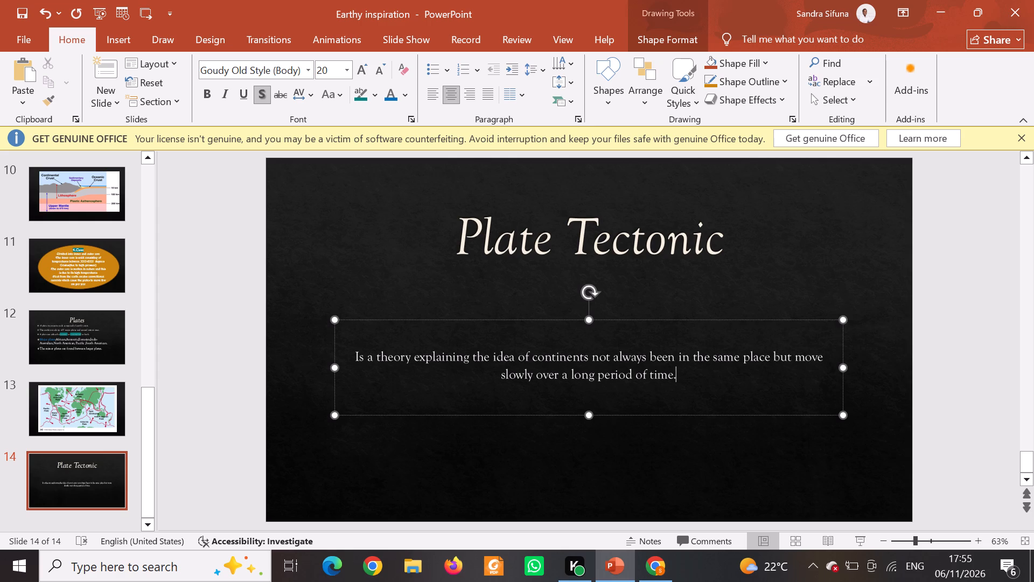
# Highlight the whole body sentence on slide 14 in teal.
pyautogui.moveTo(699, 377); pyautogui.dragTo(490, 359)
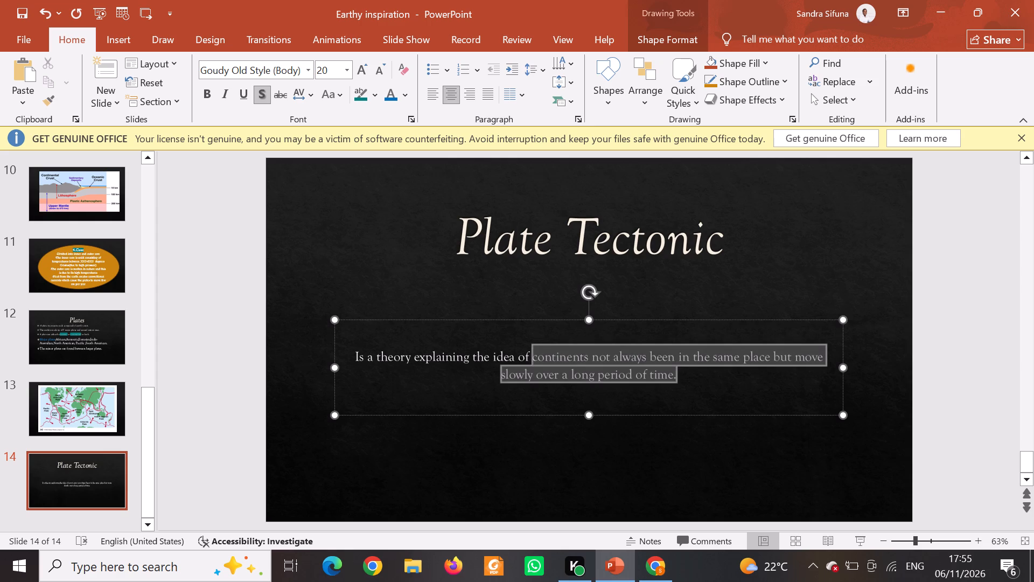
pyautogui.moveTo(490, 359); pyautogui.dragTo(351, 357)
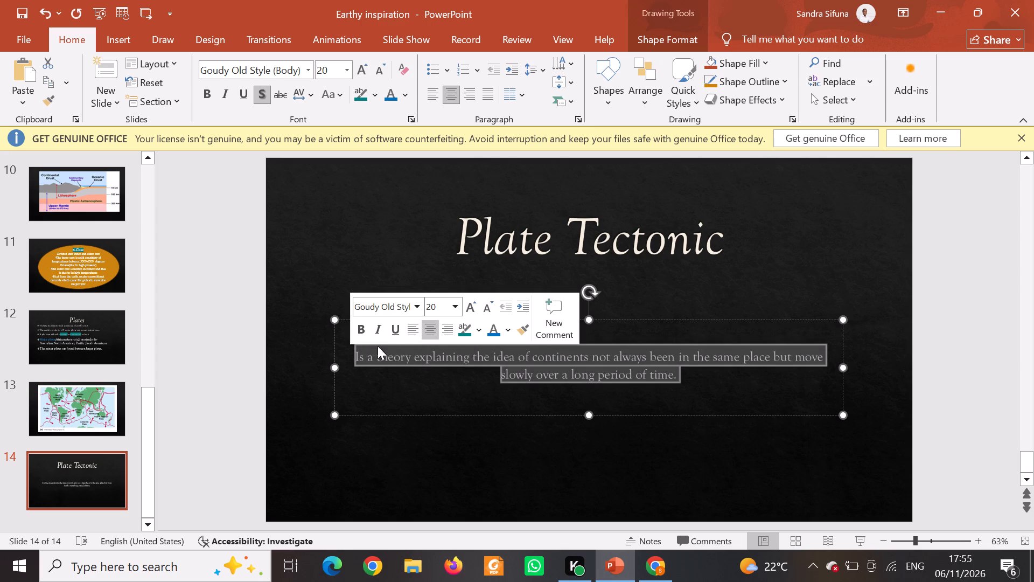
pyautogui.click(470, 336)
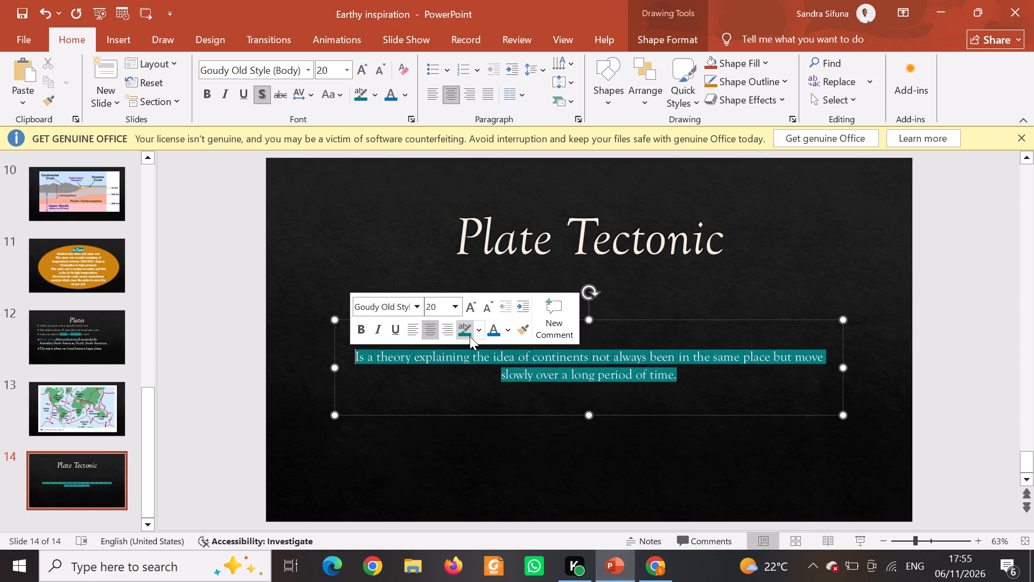
# Highlight the whole body sentence on slide 14 in dark yellow.
pyautogui.click(479, 333)
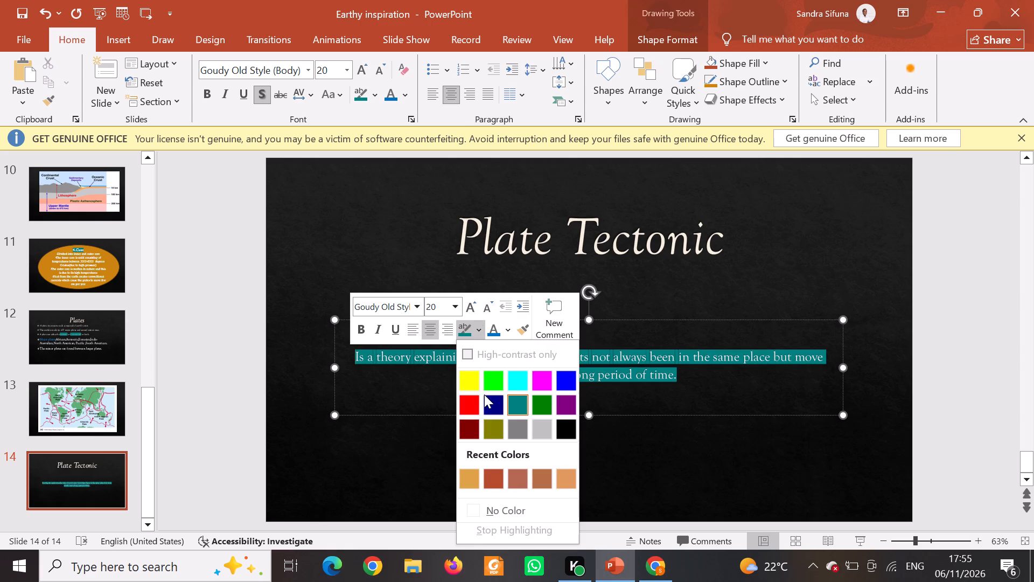
pyautogui.click(492, 433)
pyautogui.click(481, 379)
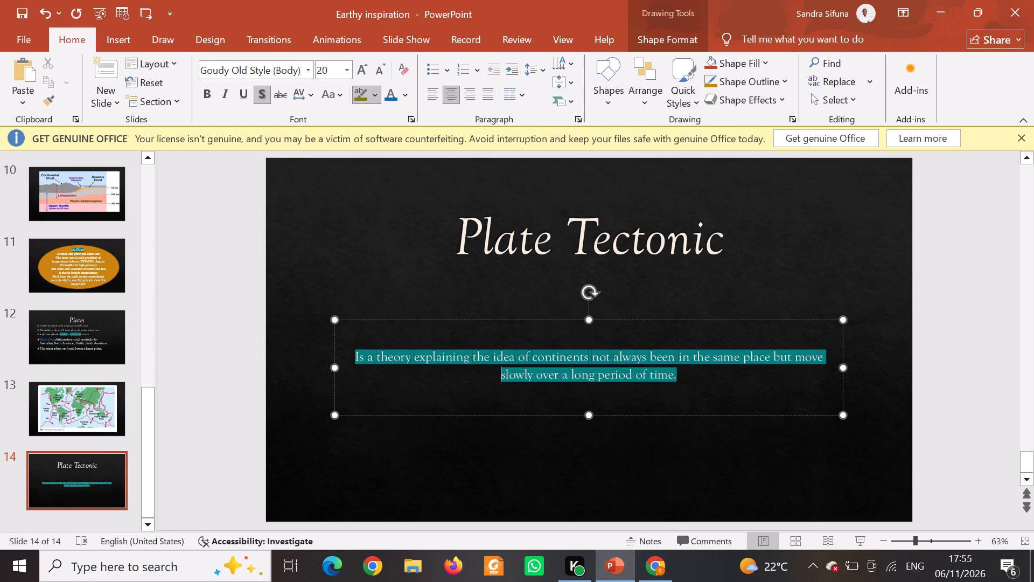
pyautogui.click(701, 386)
pyautogui.click(688, 377)
pyautogui.moveTo(688, 377); pyautogui.dragTo(625, 355)
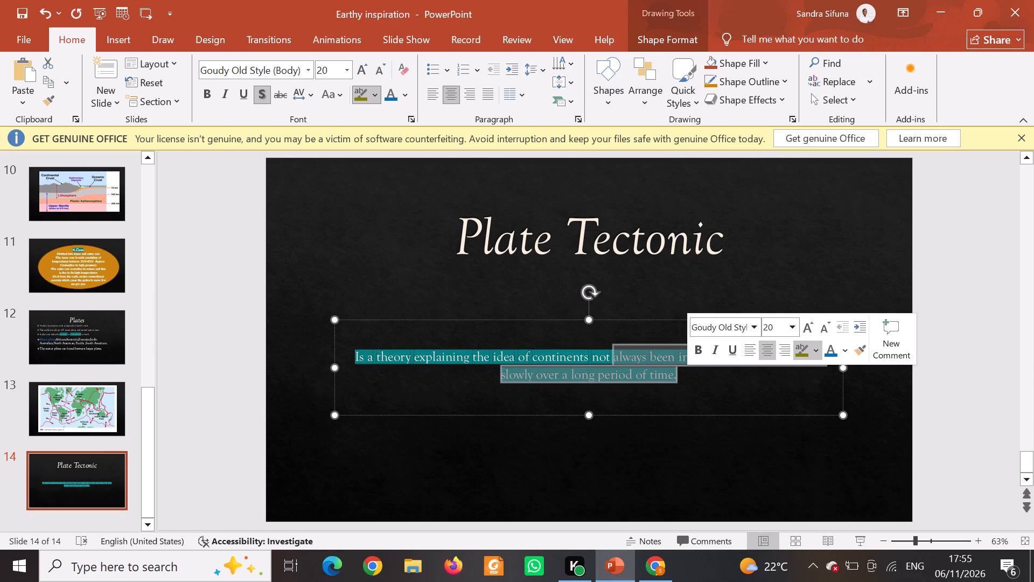
pyautogui.moveTo(625, 355); pyautogui.dragTo(346, 366)
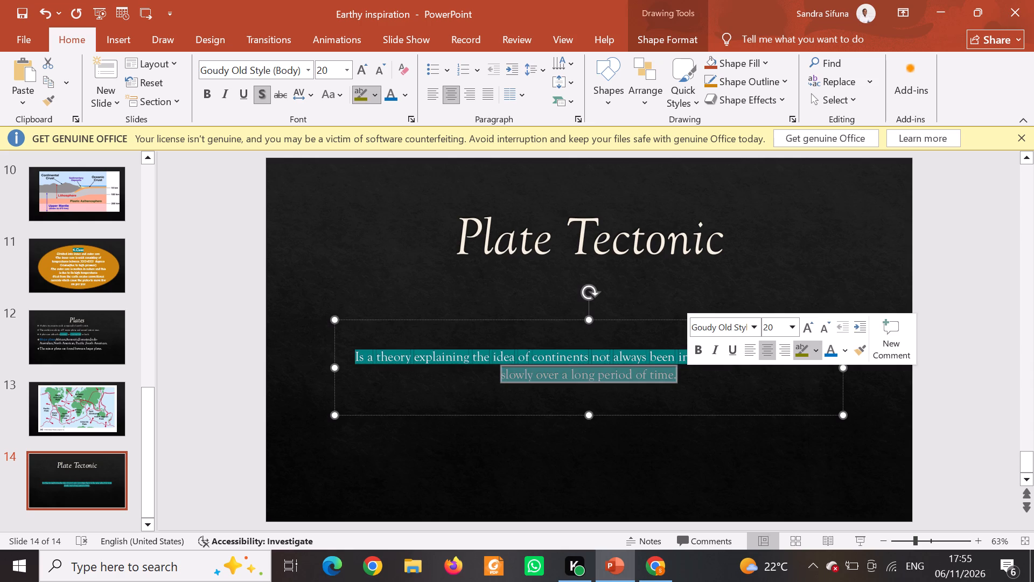
pyautogui.moveTo(346, 366); pyautogui.dragTo(357, 343)
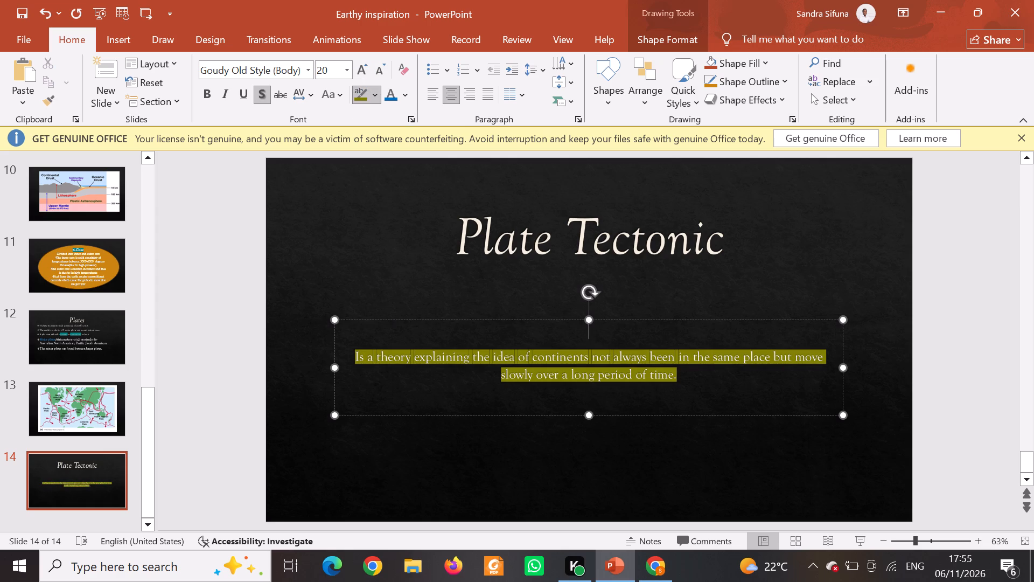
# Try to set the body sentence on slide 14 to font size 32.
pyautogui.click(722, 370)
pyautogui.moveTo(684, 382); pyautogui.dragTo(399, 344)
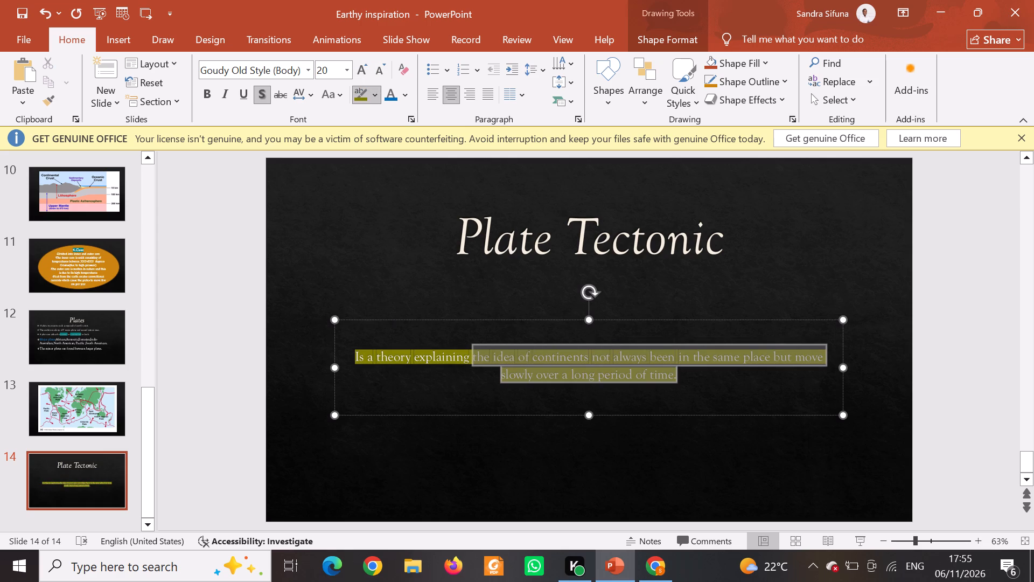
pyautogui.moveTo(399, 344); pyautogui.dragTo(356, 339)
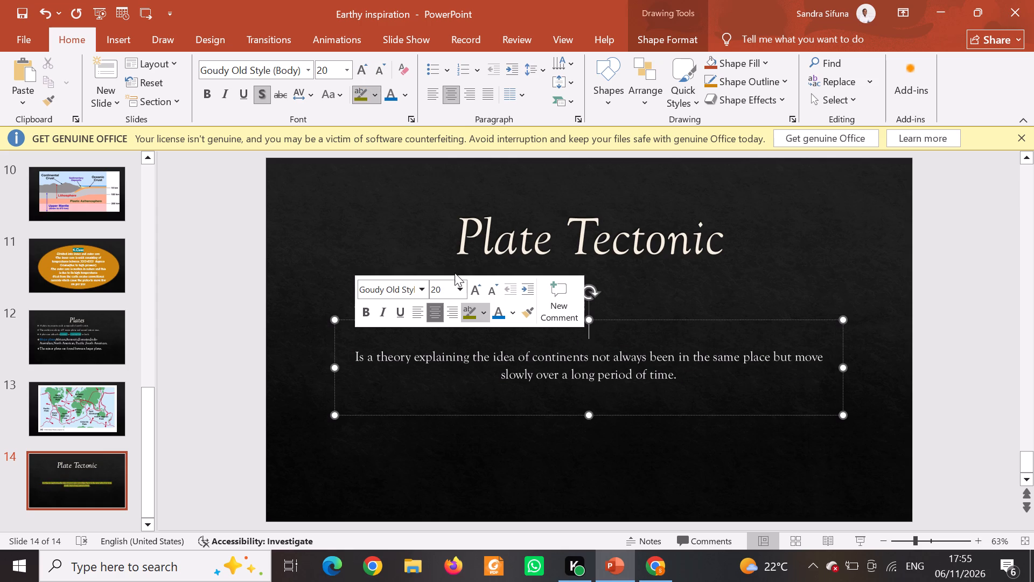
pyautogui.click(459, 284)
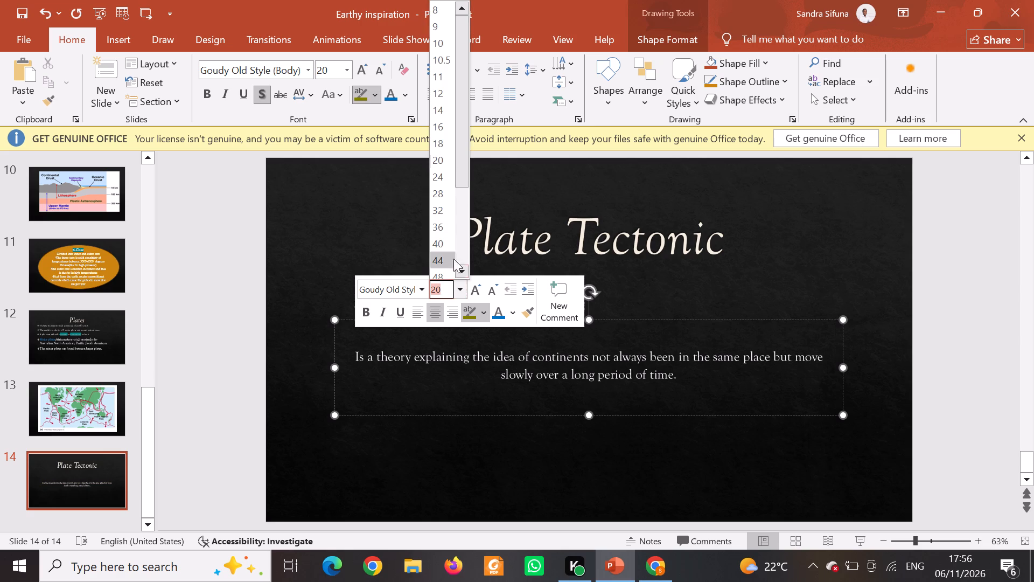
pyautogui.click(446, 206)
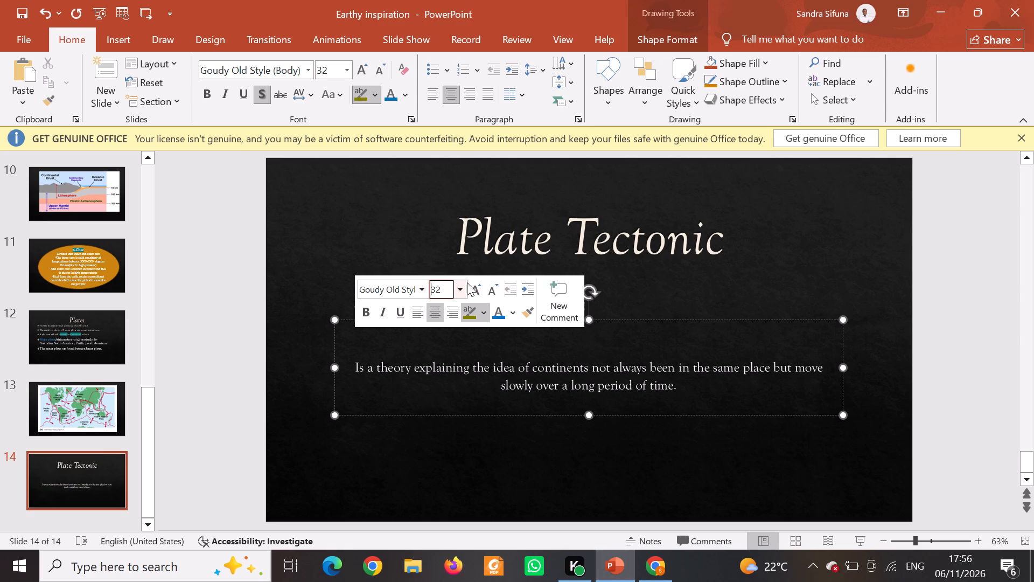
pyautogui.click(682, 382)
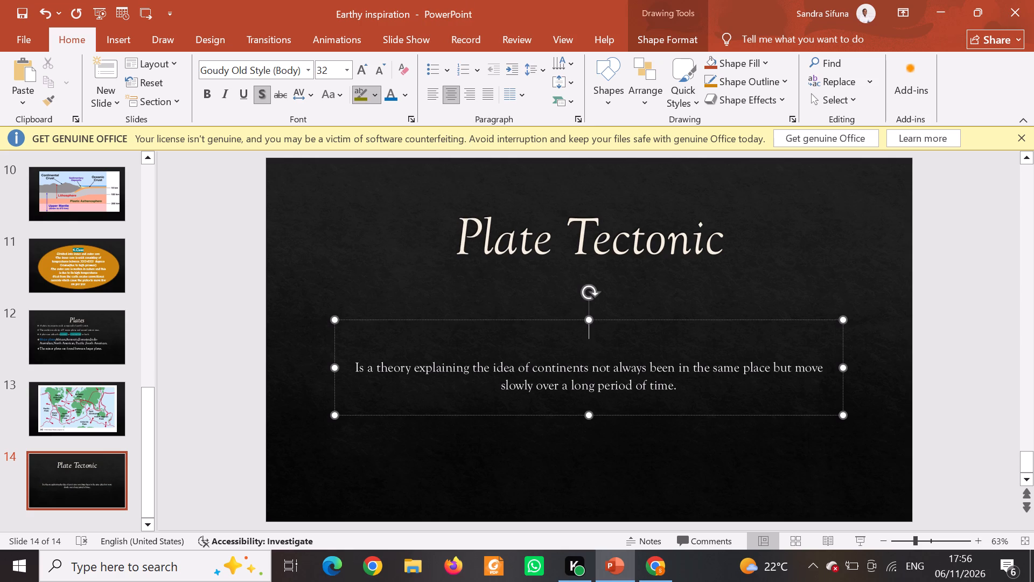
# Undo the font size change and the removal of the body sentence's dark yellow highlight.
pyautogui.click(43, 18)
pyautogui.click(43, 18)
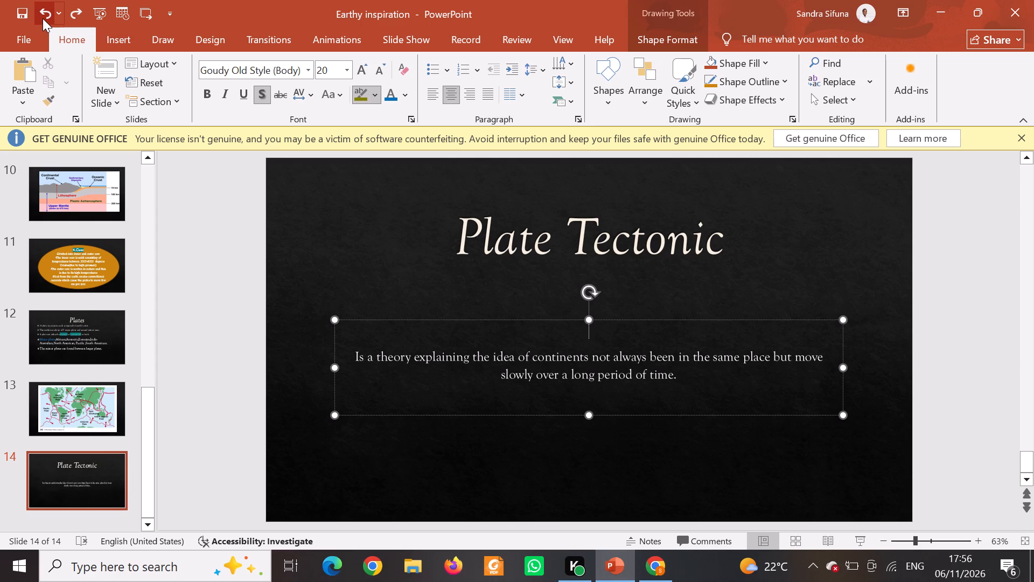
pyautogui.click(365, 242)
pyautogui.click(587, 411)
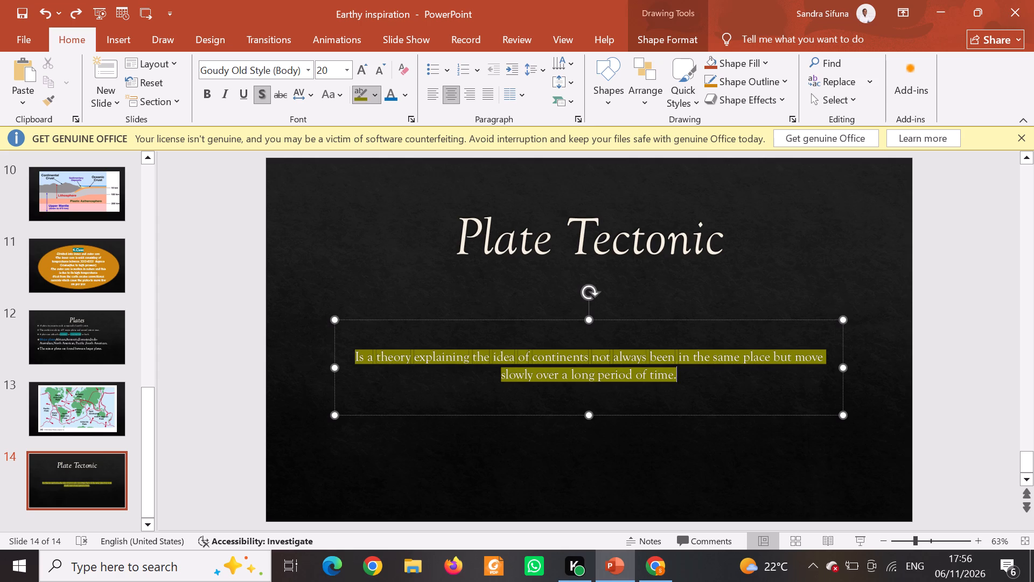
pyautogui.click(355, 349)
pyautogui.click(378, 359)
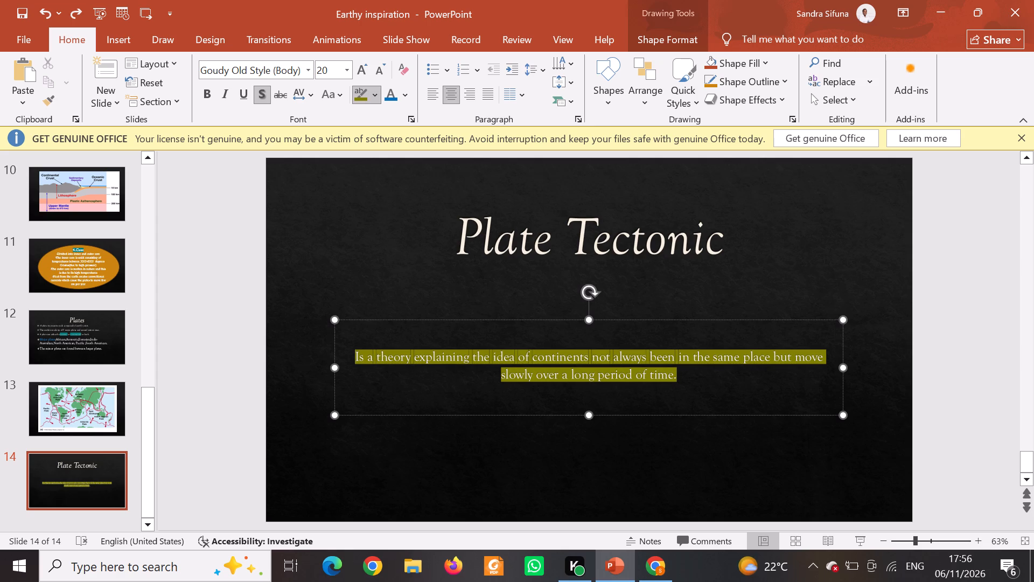
# Set the whole body sentence on slide 14 to font size 32.
pyautogui.hotkey('ctrl', 'a')
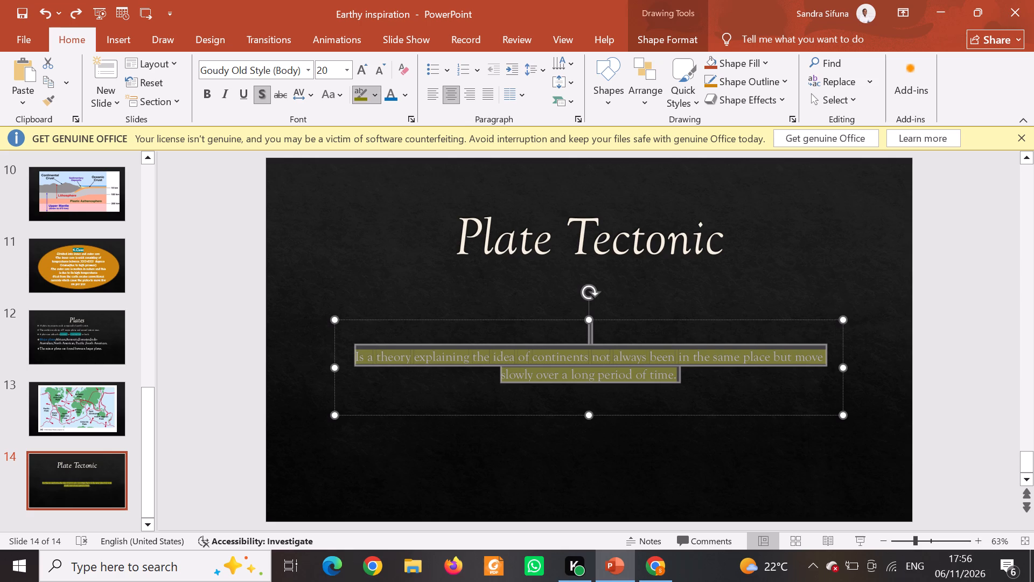
pyautogui.click(346, 65)
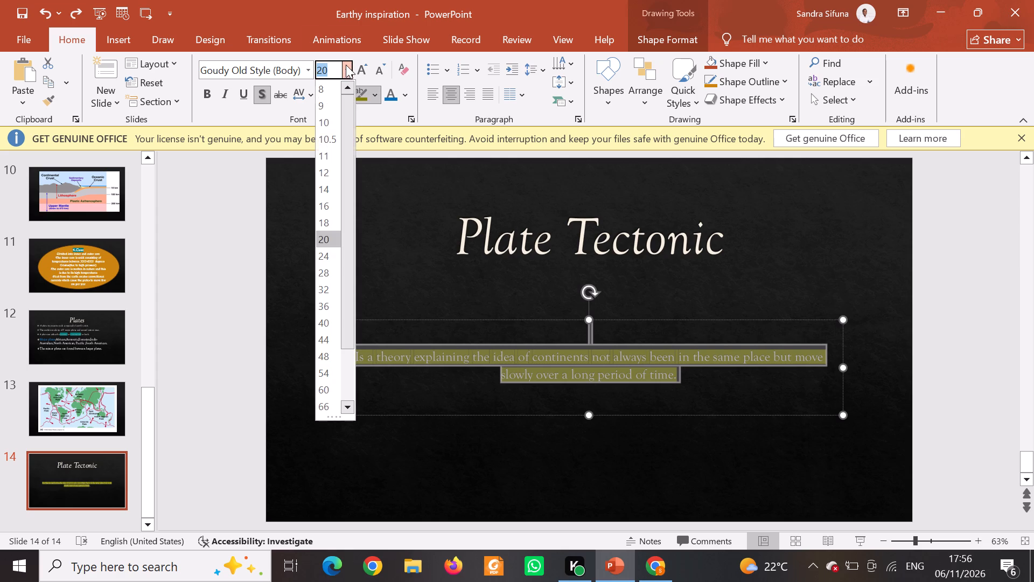
pyautogui.click(323, 309)
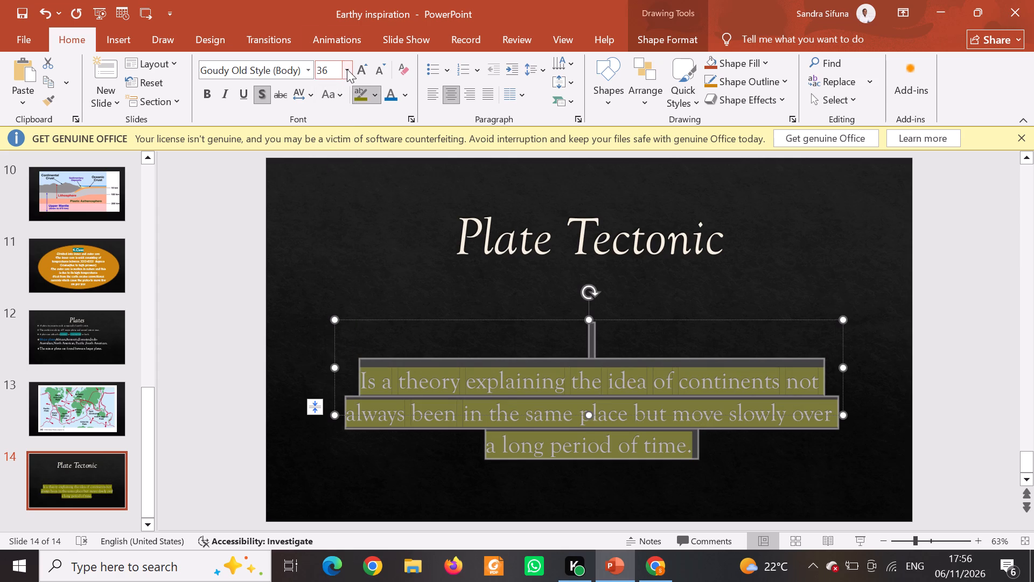
pyautogui.click(347, 69)
pyautogui.click(323, 291)
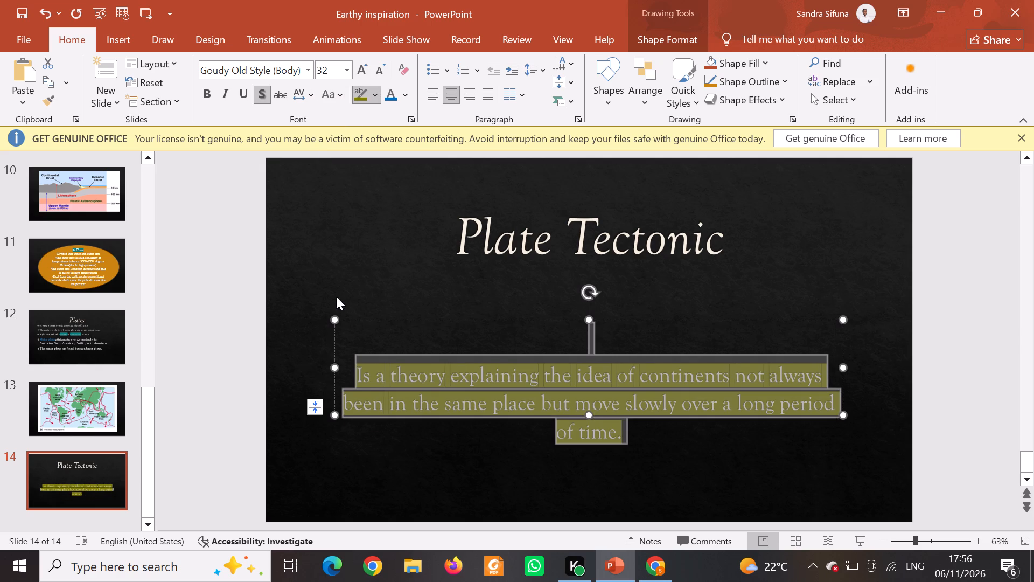
pyautogui.click(463, 335)
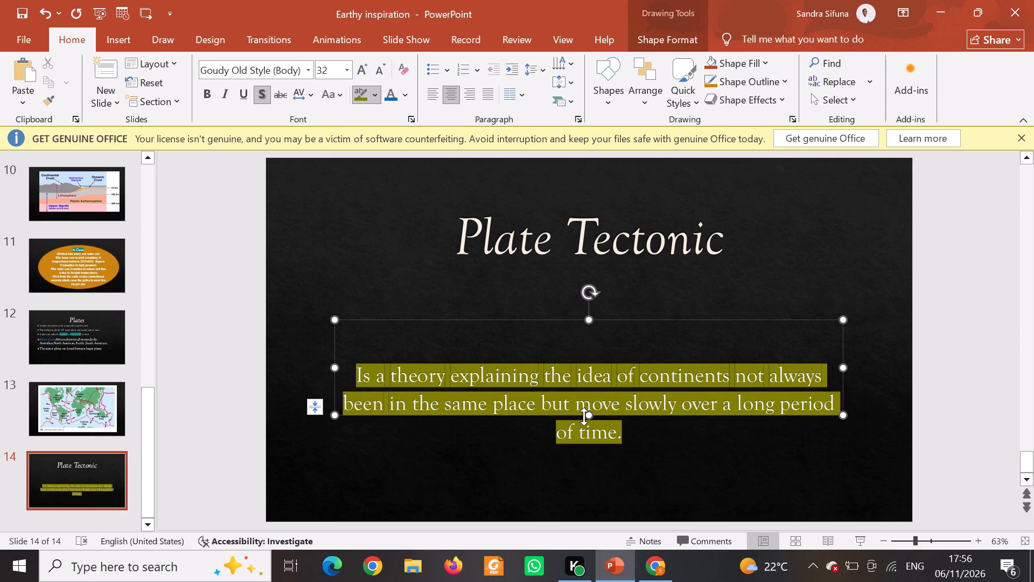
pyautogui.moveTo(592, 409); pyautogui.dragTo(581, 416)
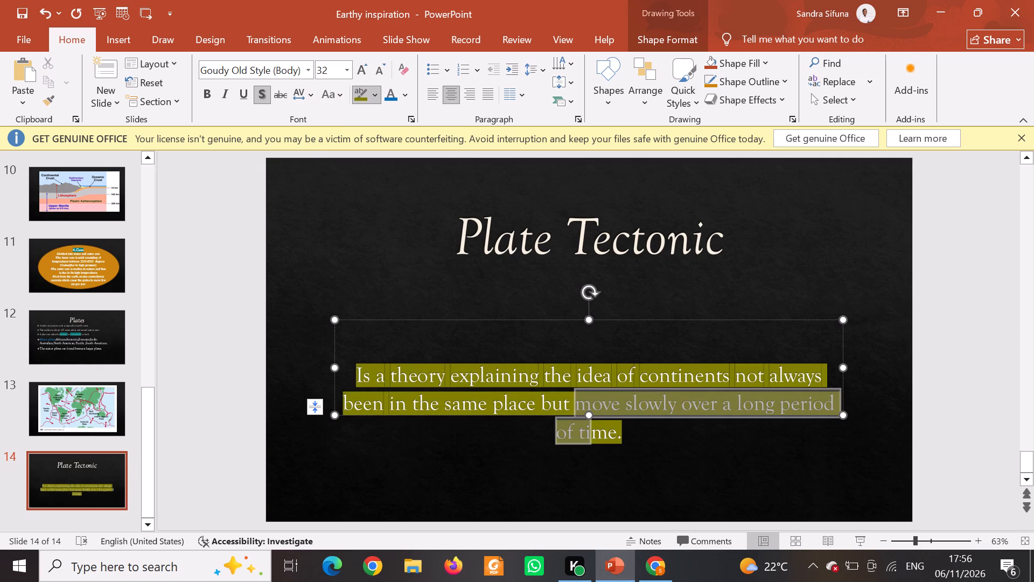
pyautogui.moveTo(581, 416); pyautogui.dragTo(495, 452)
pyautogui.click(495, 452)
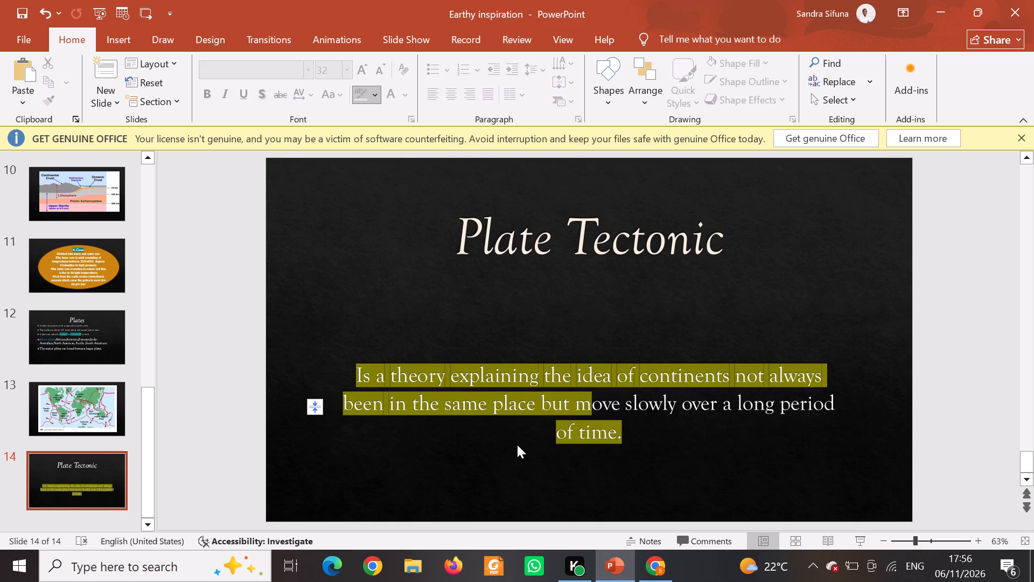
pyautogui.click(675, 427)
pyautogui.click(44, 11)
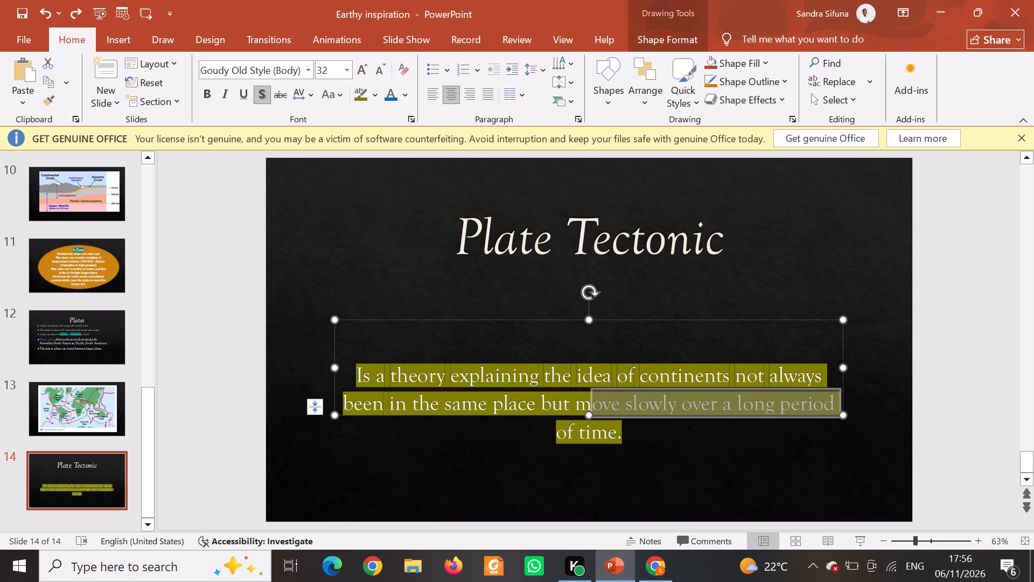
# Enlarge the body text box on slide 14 by extending its lower edge below the sentence and raising its upper edge toward the title.
pyautogui.click(381, 246)
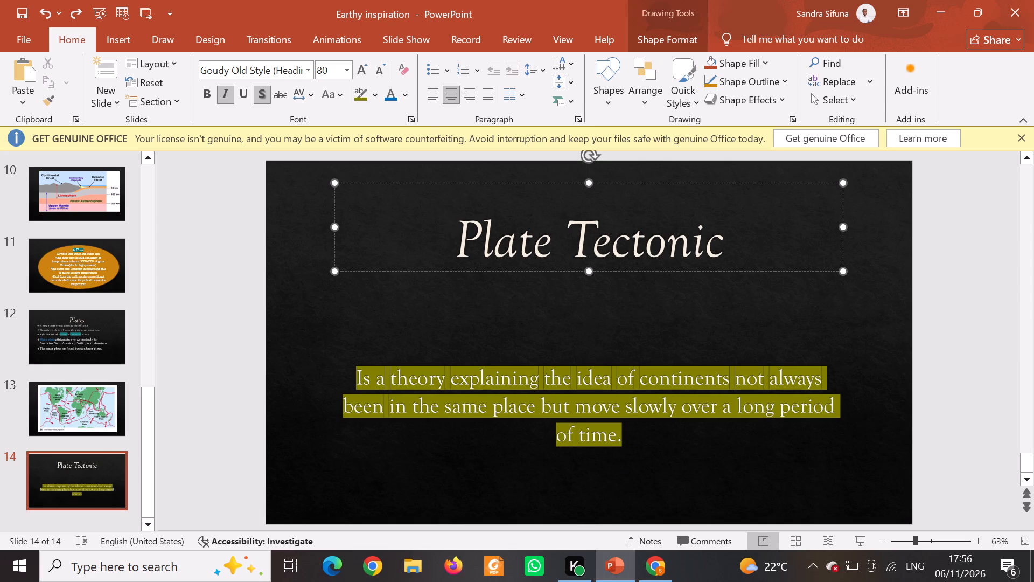
pyautogui.click(486, 448)
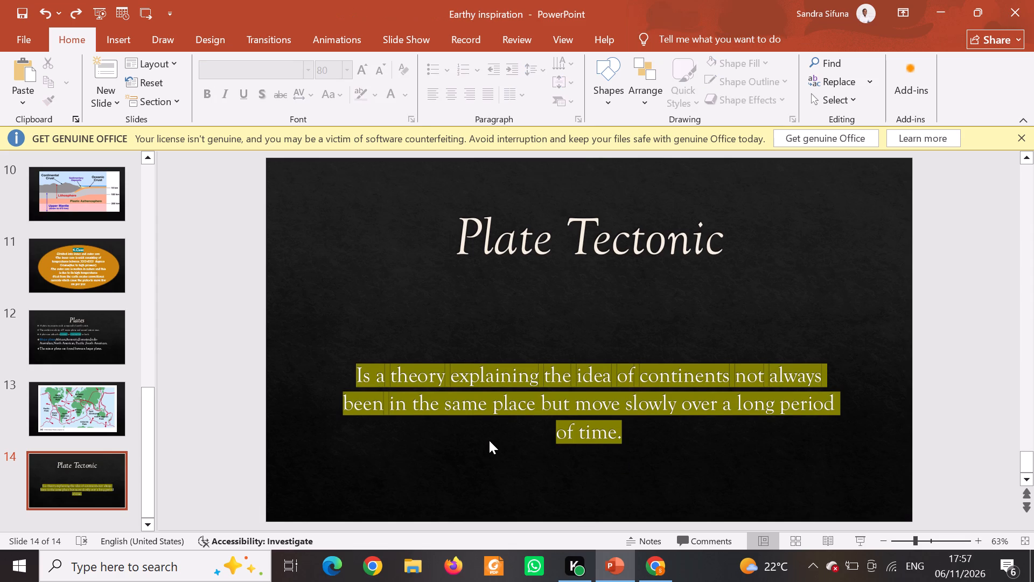
pyautogui.click(537, 387)
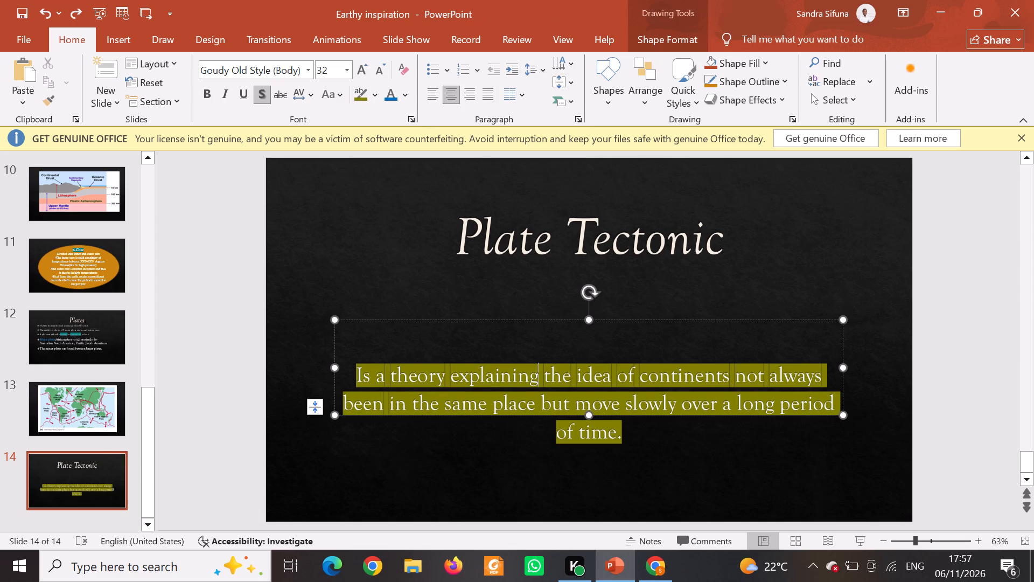
pyautogui.moveTo(589, 420); pyautogui.dragTo(589, 422)
pyautogui.moveTo(589, 422); pyautogui.dragTo(590, 414)
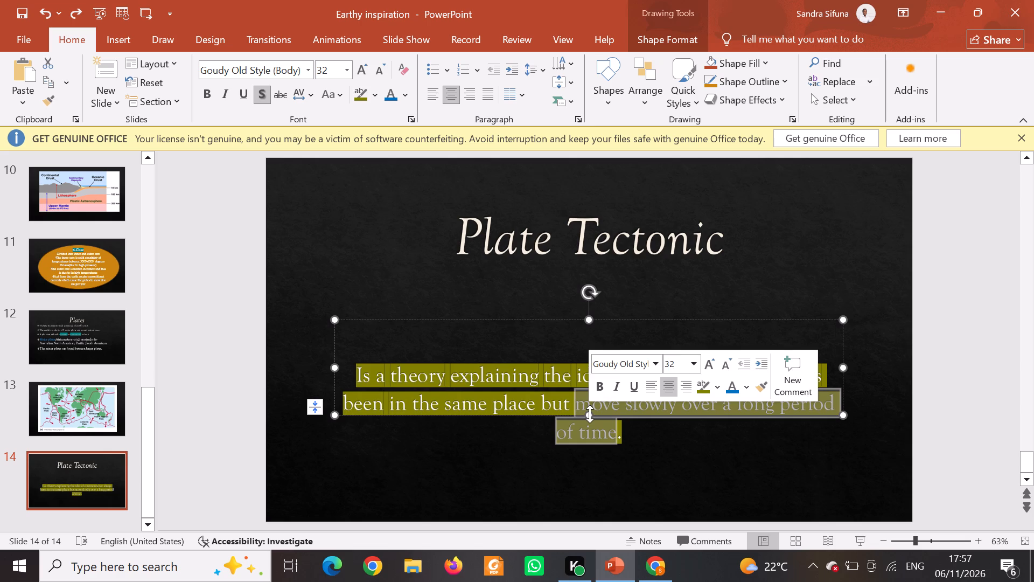
pyautogui.click(653, 439)
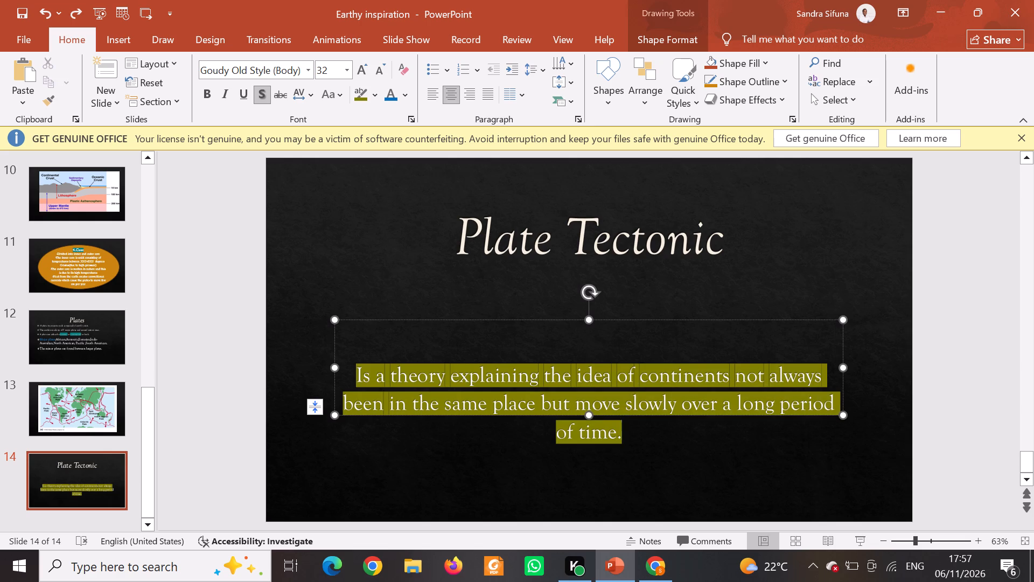
pyautogui.moveTo(589, 412); pyautogui.dragTo(596, 440)
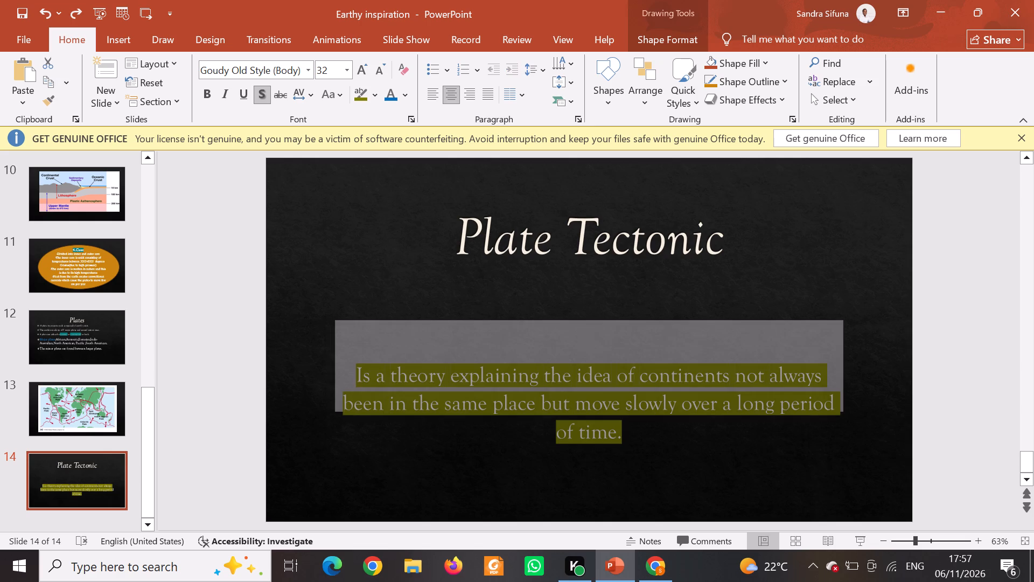
pyautogui.moveTo(596, 440); pyautogui.dragTo(585, 371)
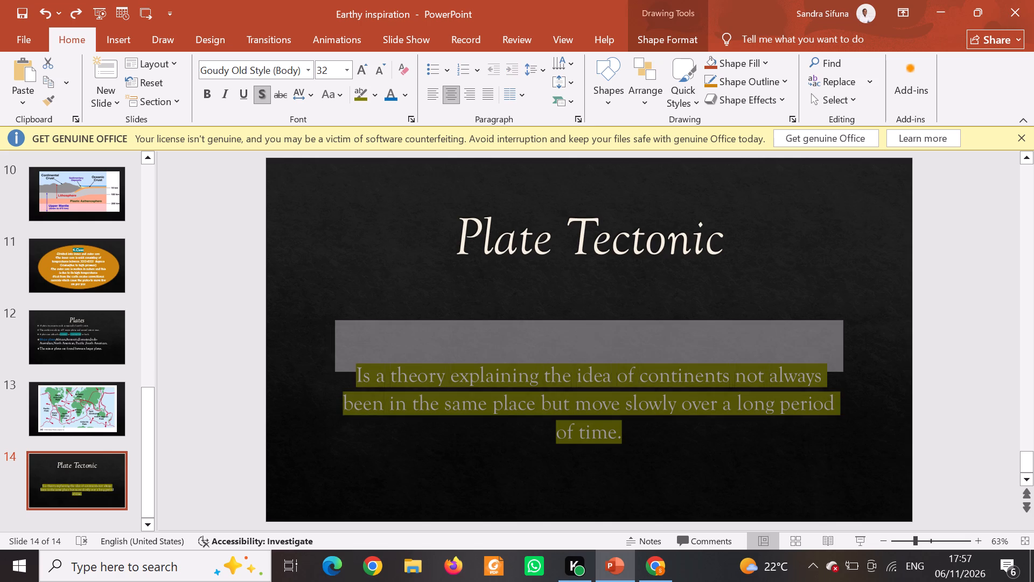
pyautogui.moveTo(585, 375); pyautogui.dragTo(586, 378)
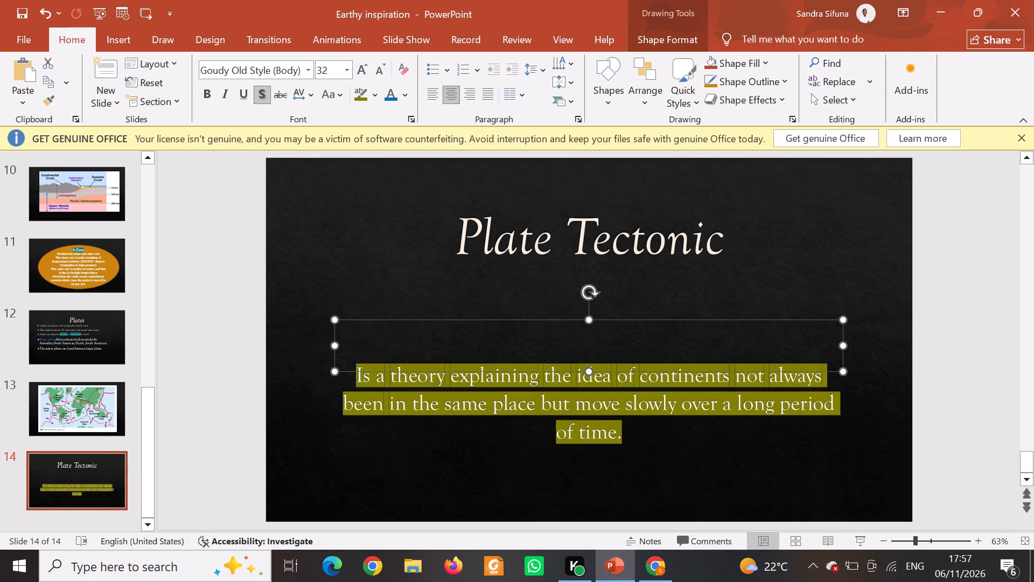
pyautogui.moveTo(586, 378); pyautogui.dragTo(634, 480)
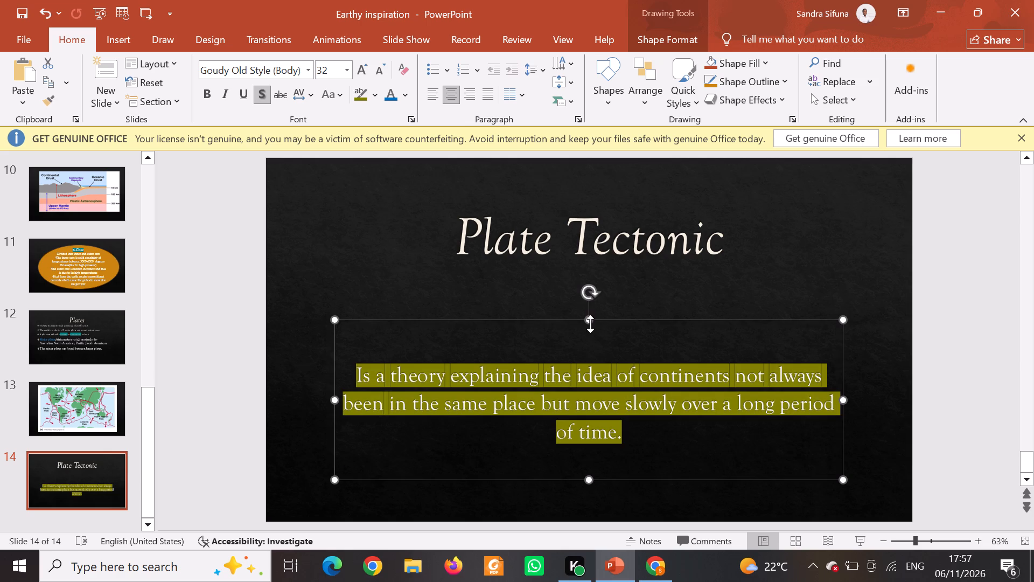
pyautogui.moveTo(590, 324); pyautogui.dragTo(590, 290)
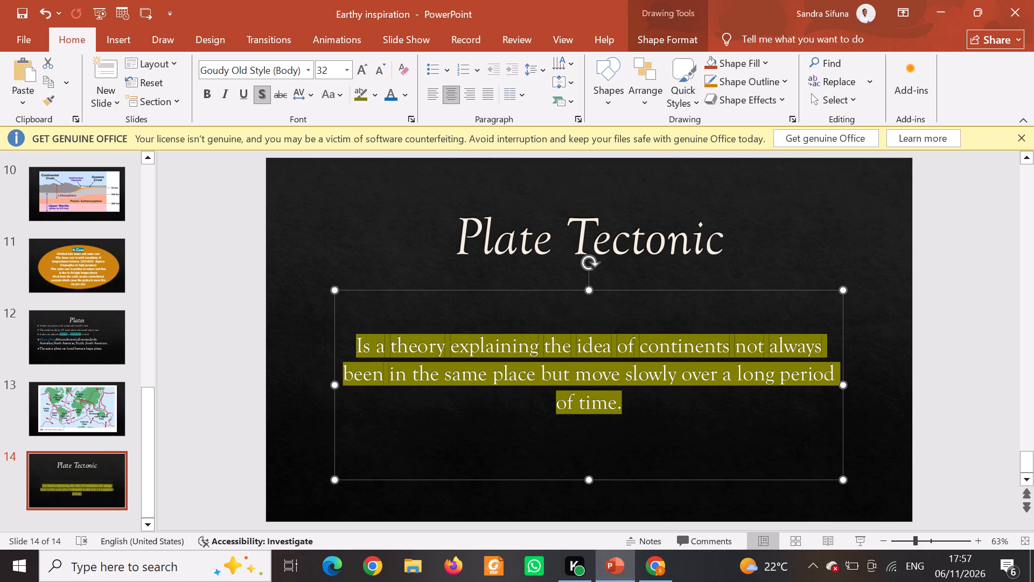
# Move the body text box on slide 14 up so it sits directly beneath the Plate Tectonic title.
pyautogui.moveTo(582, 479); pyautogui.dragTo(582, 456)
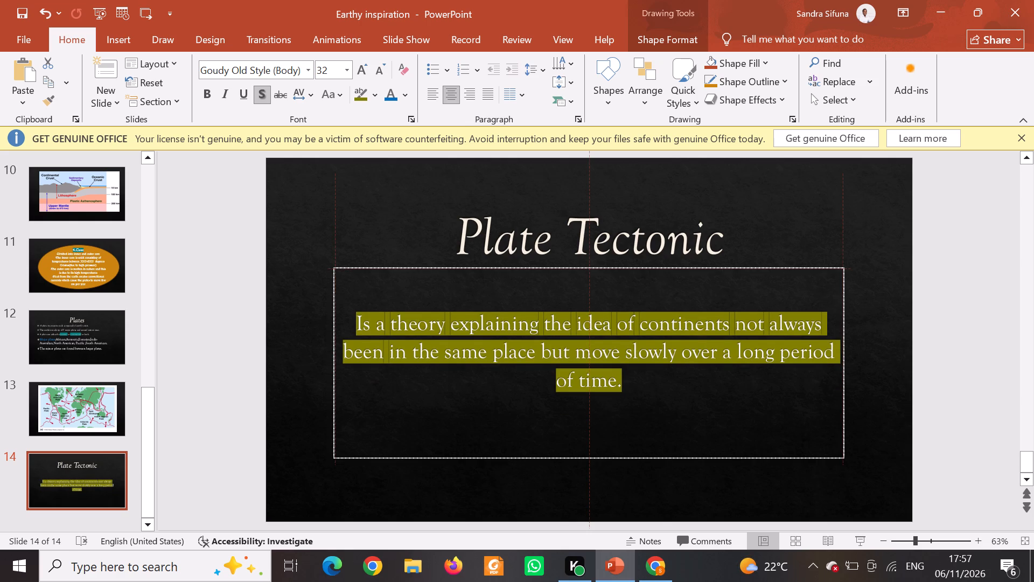
pyautogui.moveTo(582, 456); pyautogui.dragTo(584, 451)
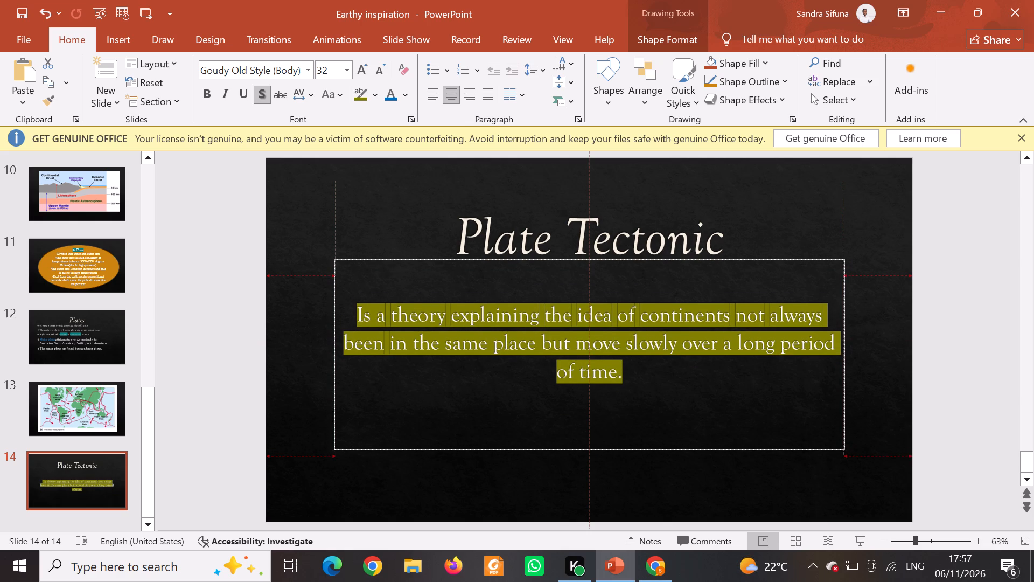
pyautogui.click(459, 407)
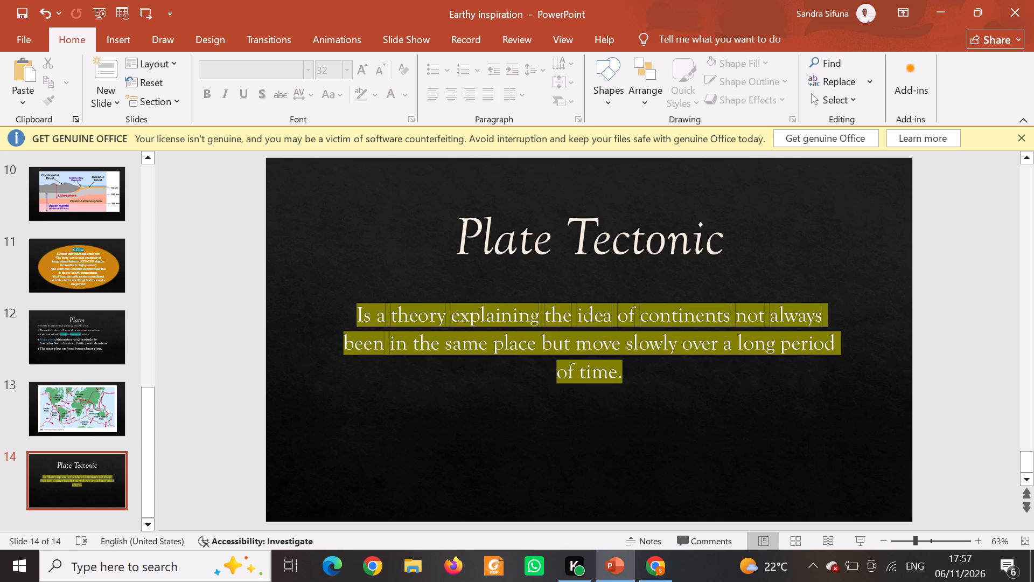
# Add a new slide after slide 14 and give it the title "Why do plates move".
pyautogui.scroll(1, 522, 365)
pyautogui.click(88, 464)
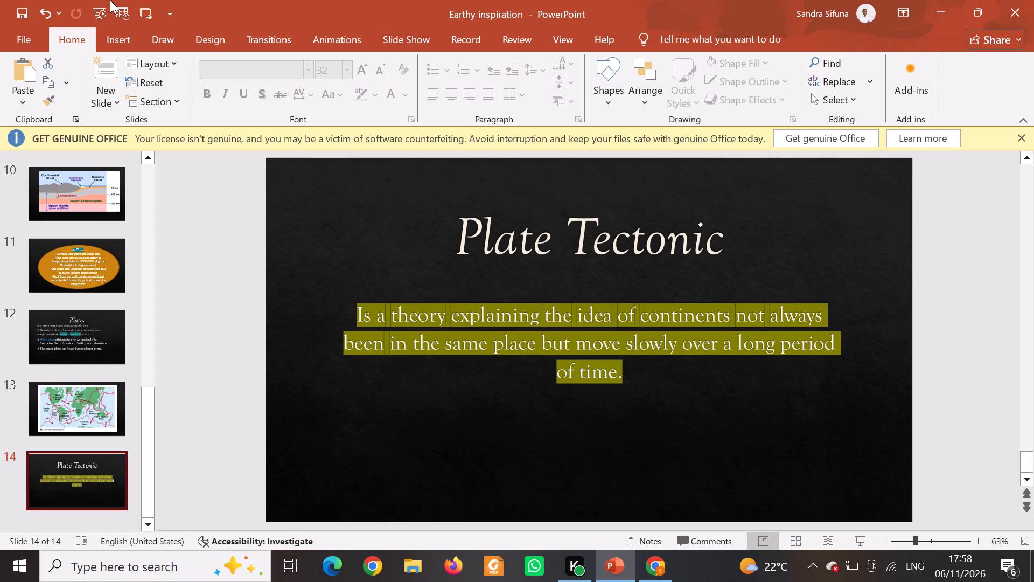
pyautogui.click(111, 66)
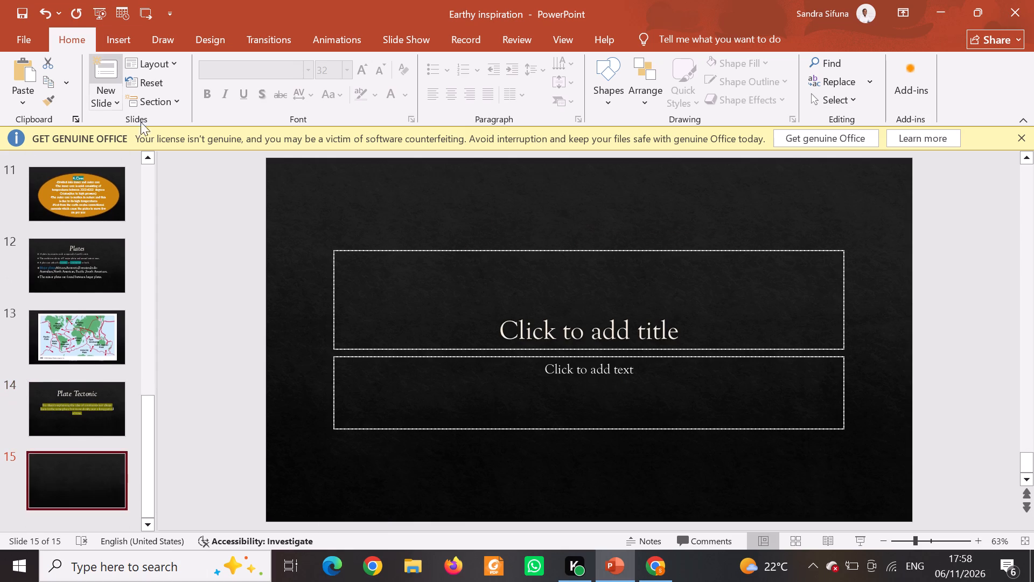
pyautogui.click(441, 315)
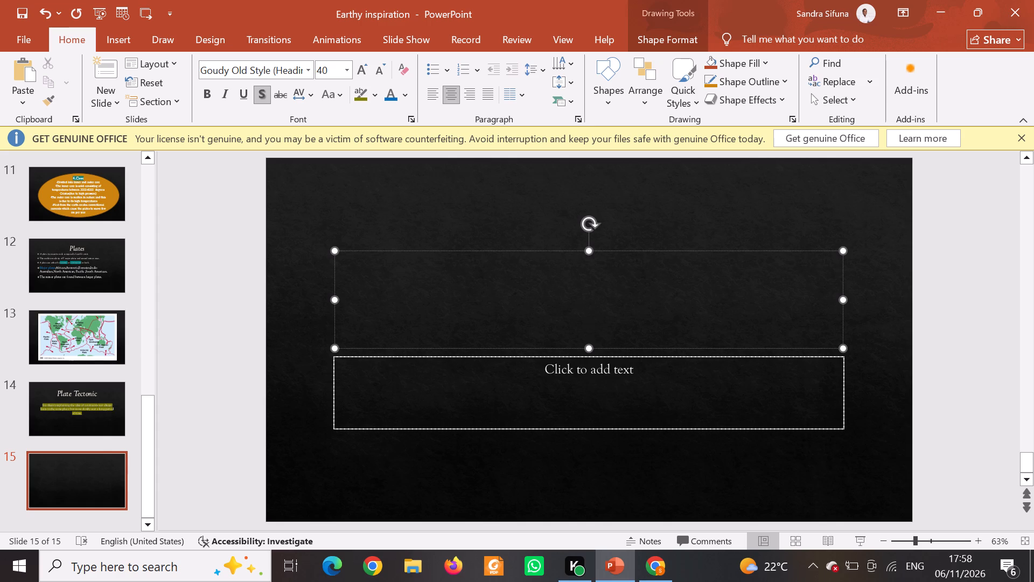
pyautogui.write('WH')
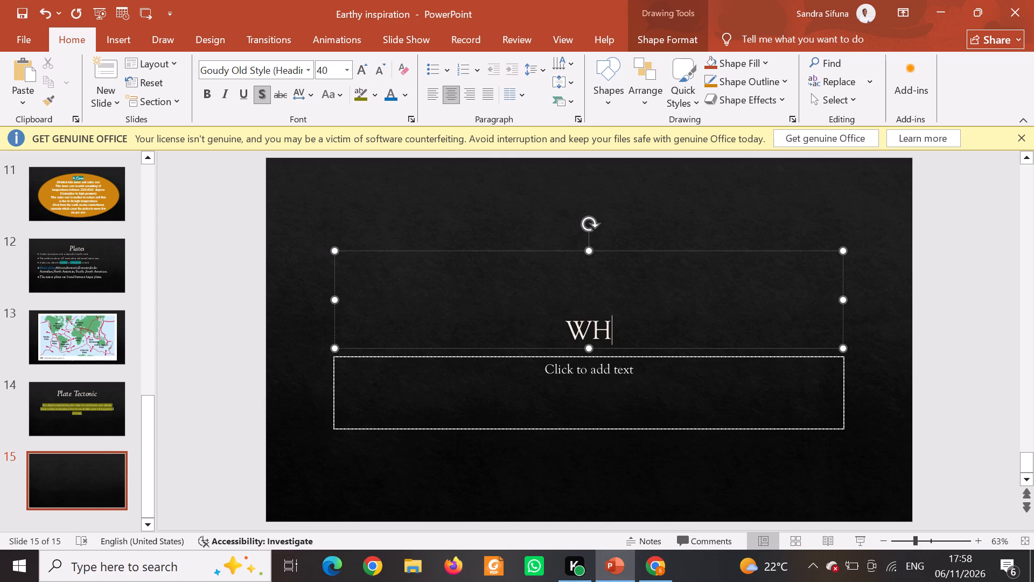
pyautogui.press('BackSpace')
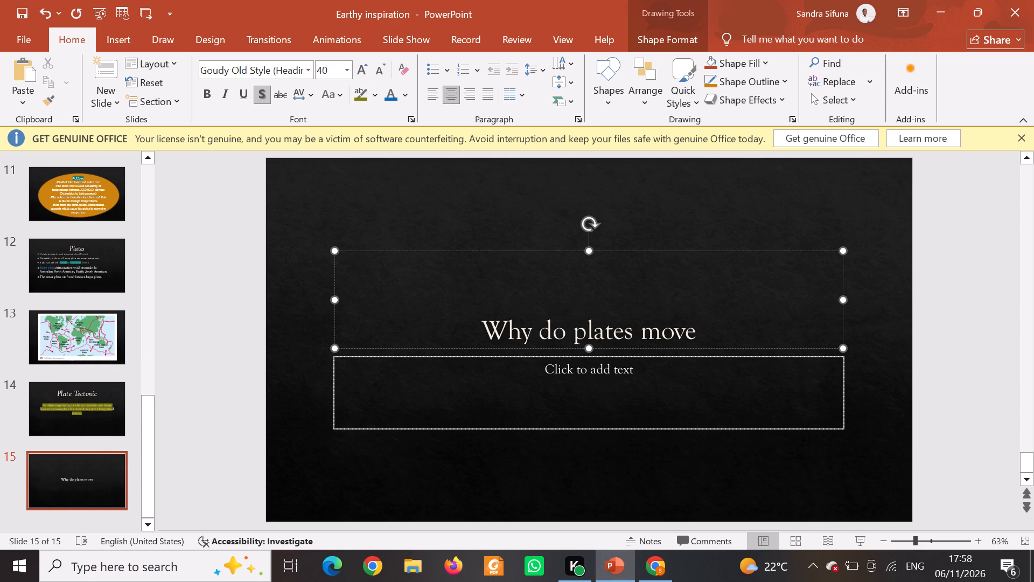
# Shorten the title box on slide 15 by raising its lower edge away from the body placeholder.
pyautogui.moveTo(590, 340); pyautogui.dragTo(590, 305)
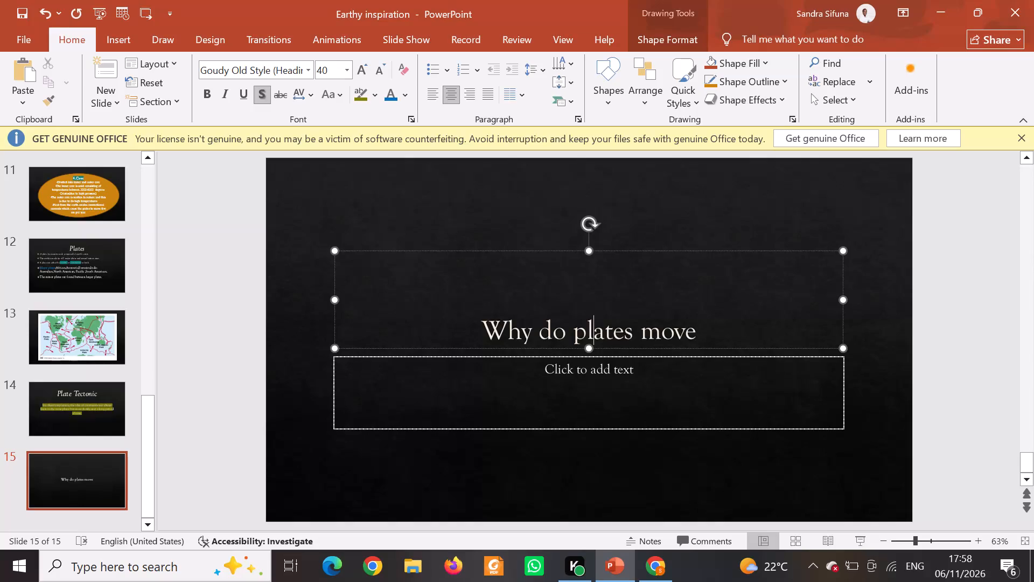
pyautogui.moveTo(590, 305); pyautogui.dragTo(592, 347)
pyautogui.moveTo(592, 347); pyautogui.dragTo(581, 322)
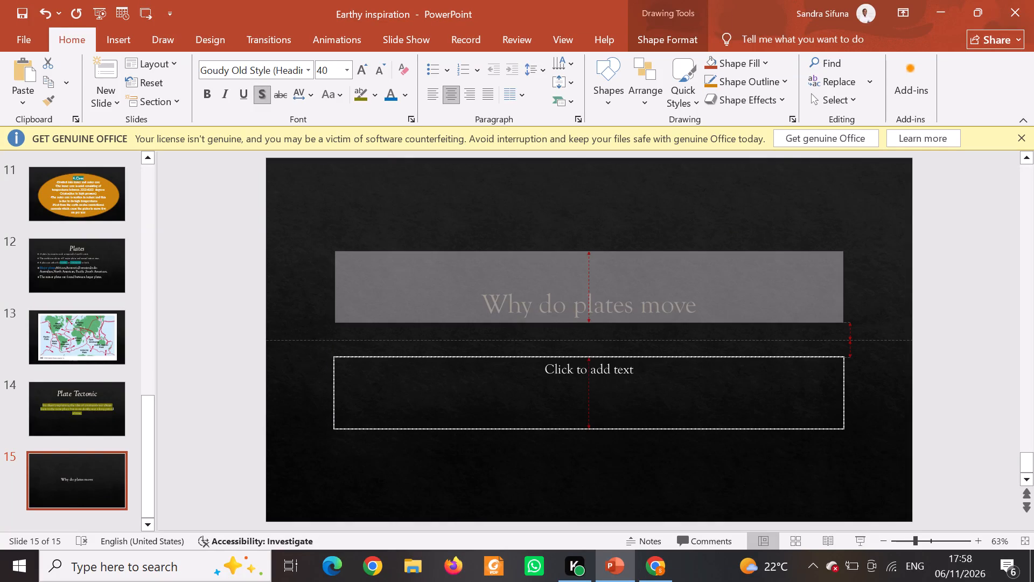
pyautogui.moveTo(581, 322); pyautogui.dragTo(580, 306)
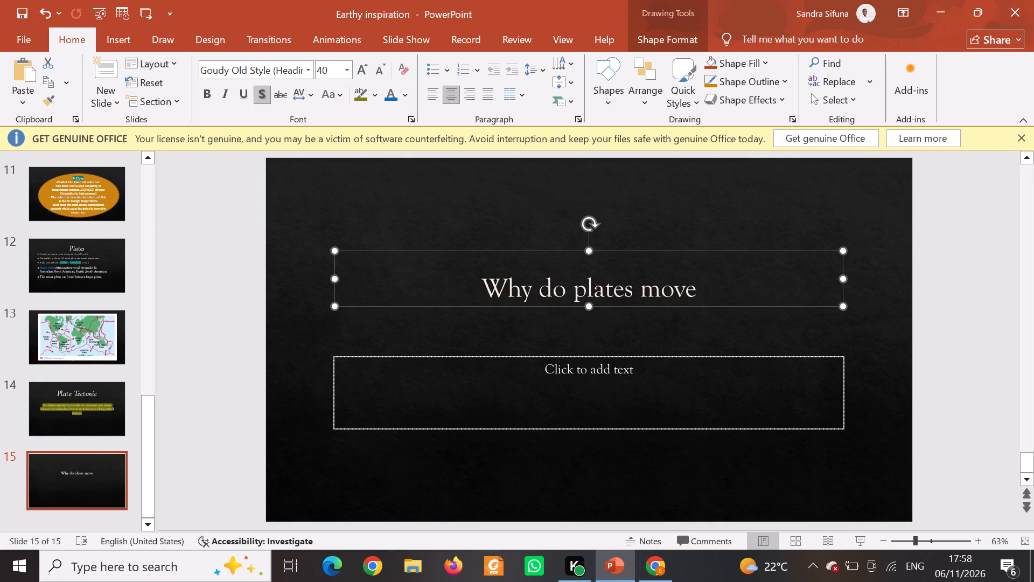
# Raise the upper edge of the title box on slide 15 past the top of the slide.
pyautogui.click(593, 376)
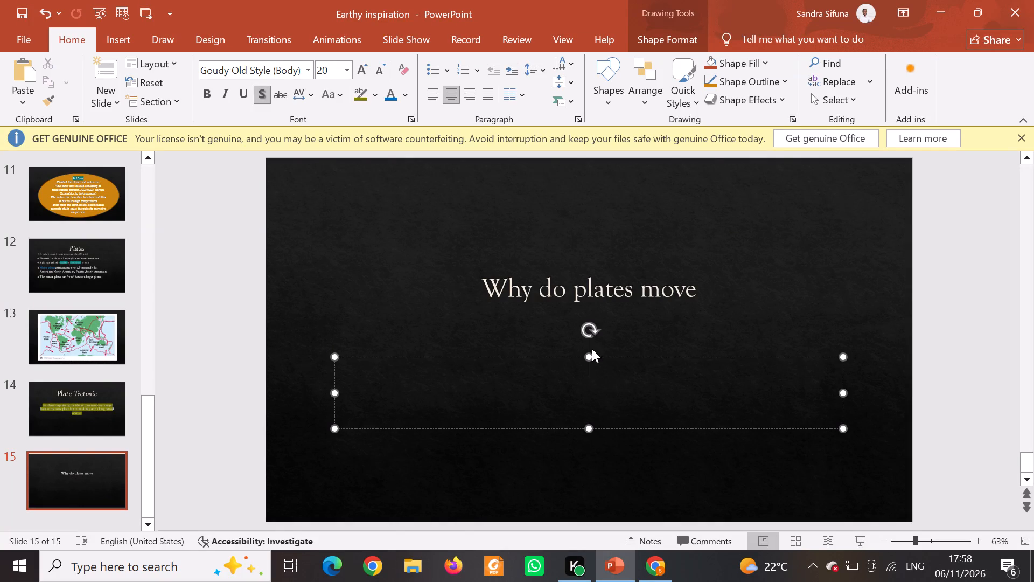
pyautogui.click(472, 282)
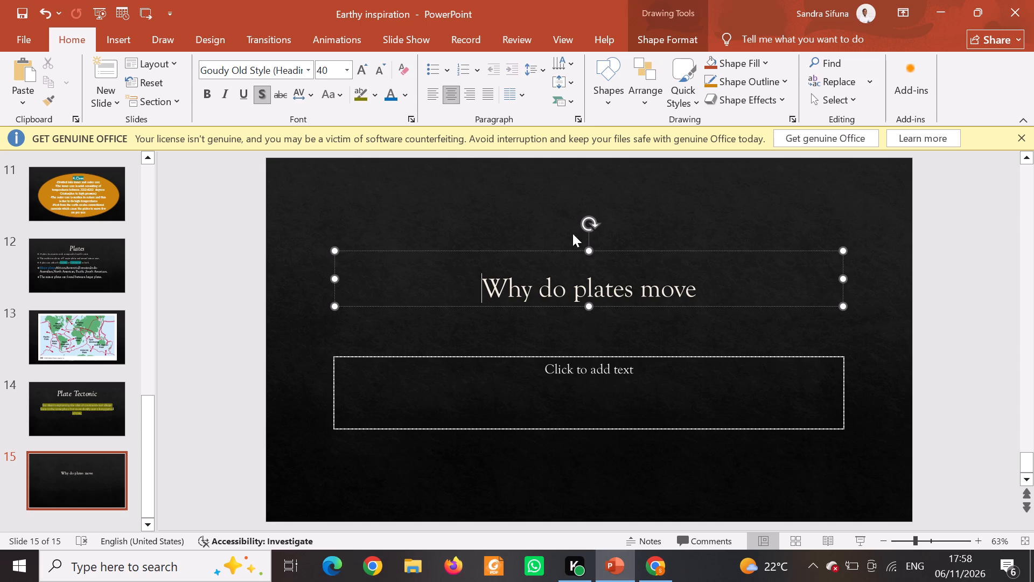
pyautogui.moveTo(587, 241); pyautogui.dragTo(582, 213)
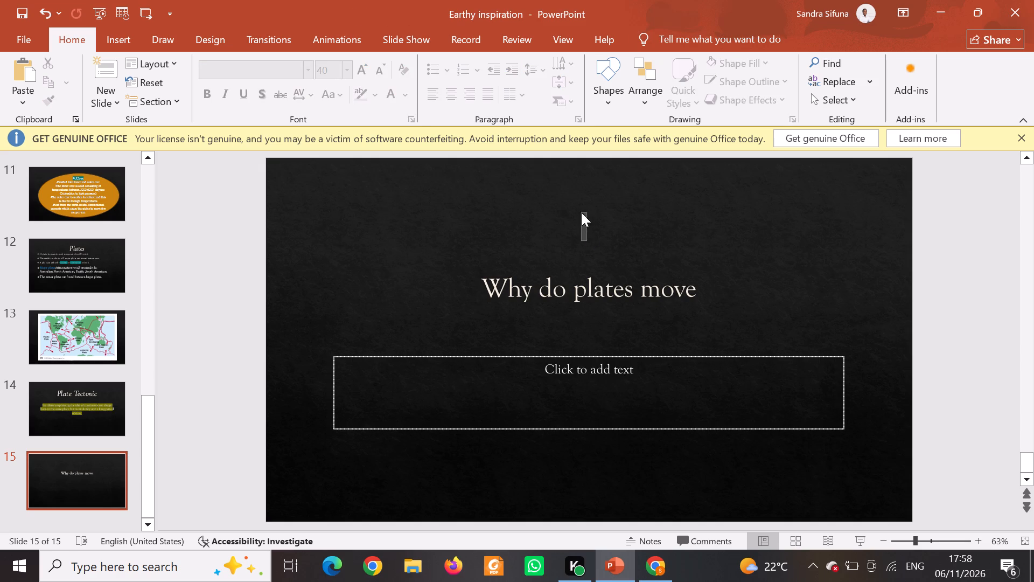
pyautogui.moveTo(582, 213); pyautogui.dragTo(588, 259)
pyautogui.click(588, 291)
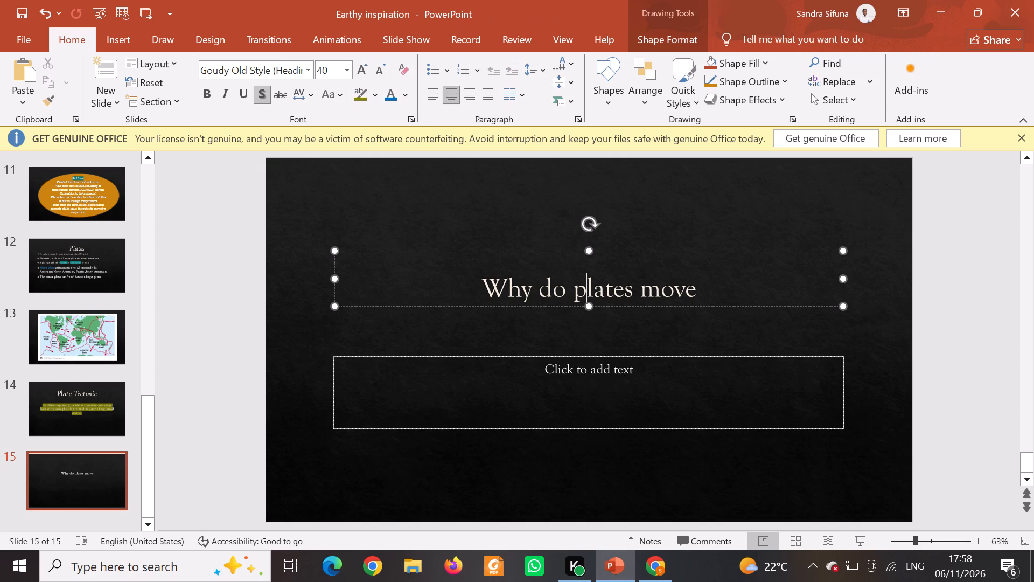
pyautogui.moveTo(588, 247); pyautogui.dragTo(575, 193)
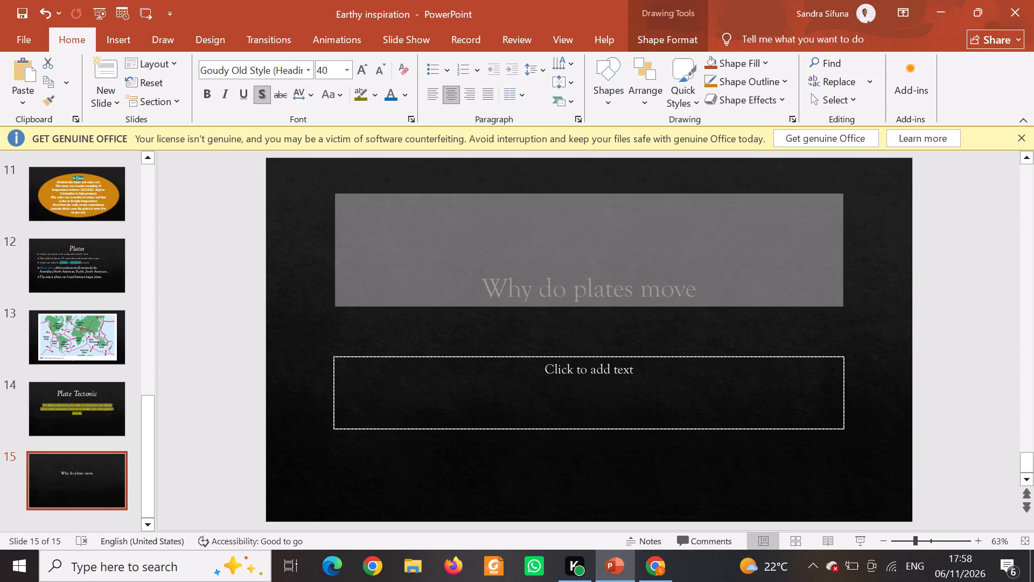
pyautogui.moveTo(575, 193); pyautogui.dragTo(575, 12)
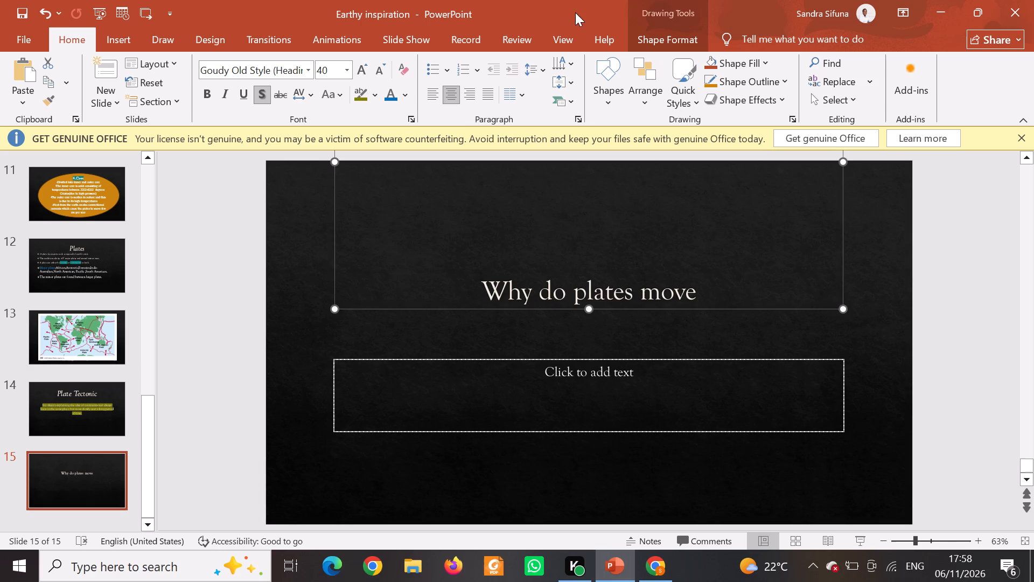
# Set the upper edge of the slide 15 title box just inside the top of the slide.
pyautogui.click(578, 242)
pyautogui.scroll(1, 578, 242)
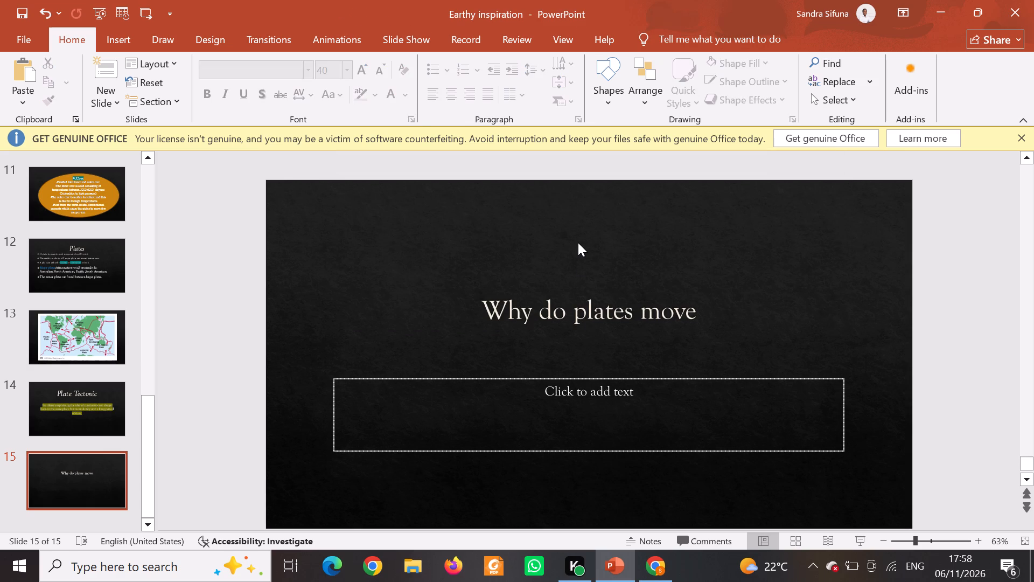
pyautogui.scroll(1, 578, 242)
pyautogui.click(565, 303)
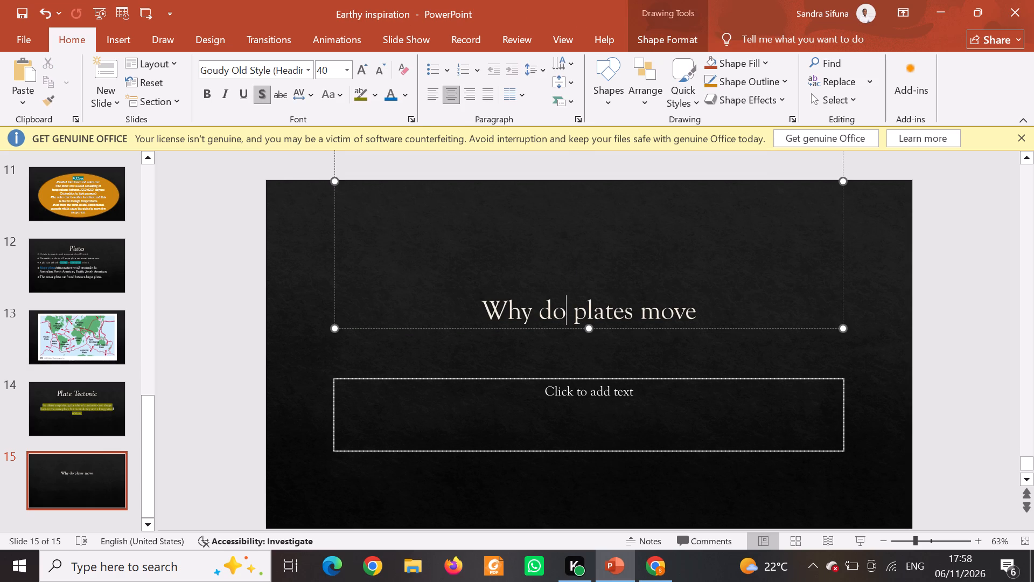
pyautogui.scroll(2, 576, 183)
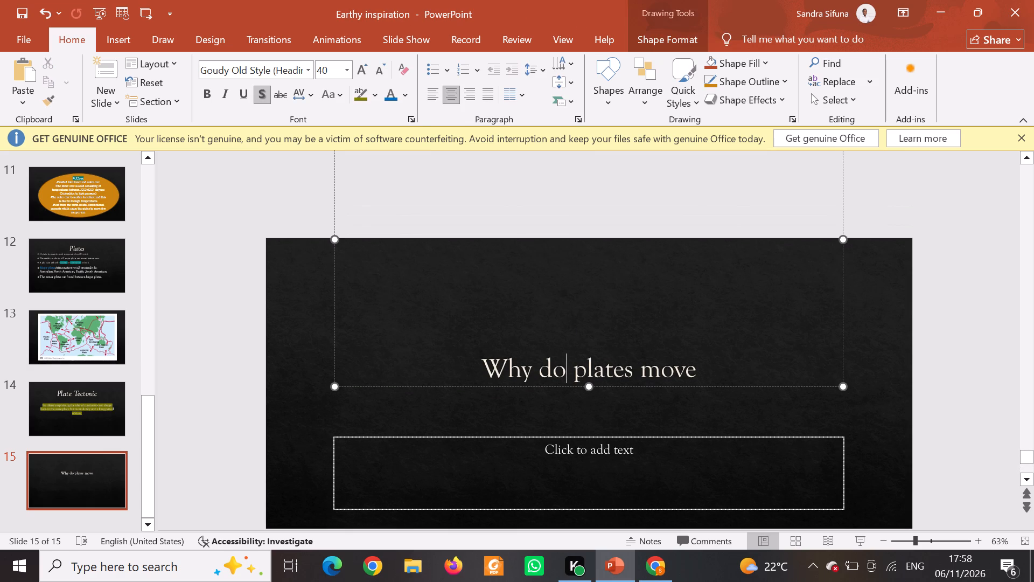
pyautogui.scroll(4, 576, 183)
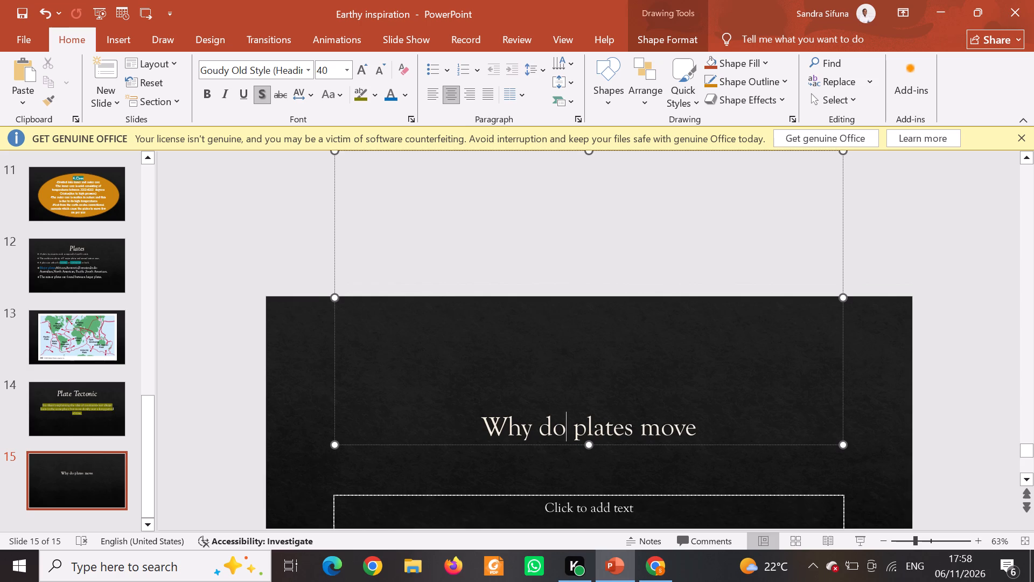
pyautogui.scroll(1, 576, 183)
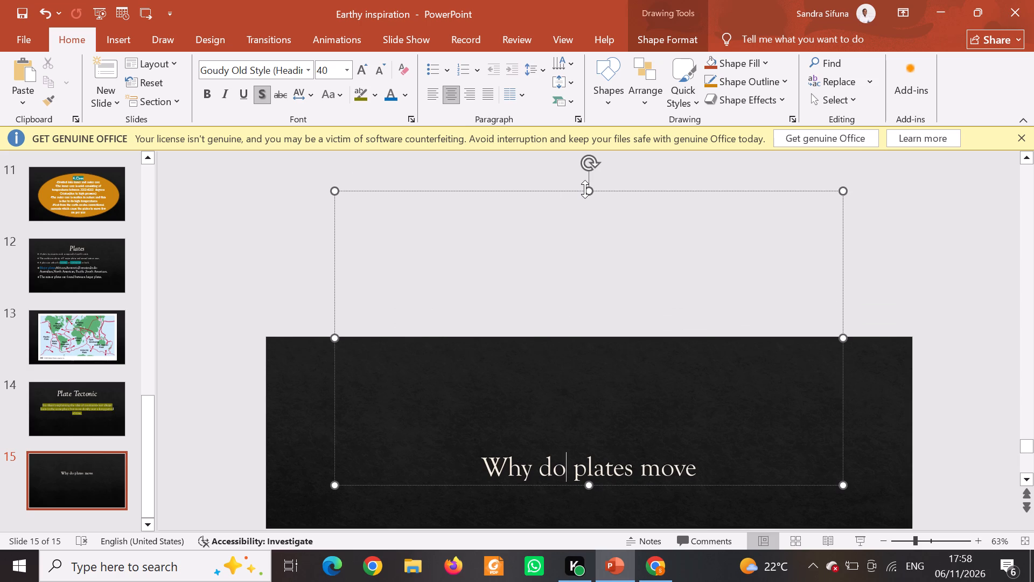
pyautogui.moveTo(586, 190); pyautogui.dragTo(597, 368)
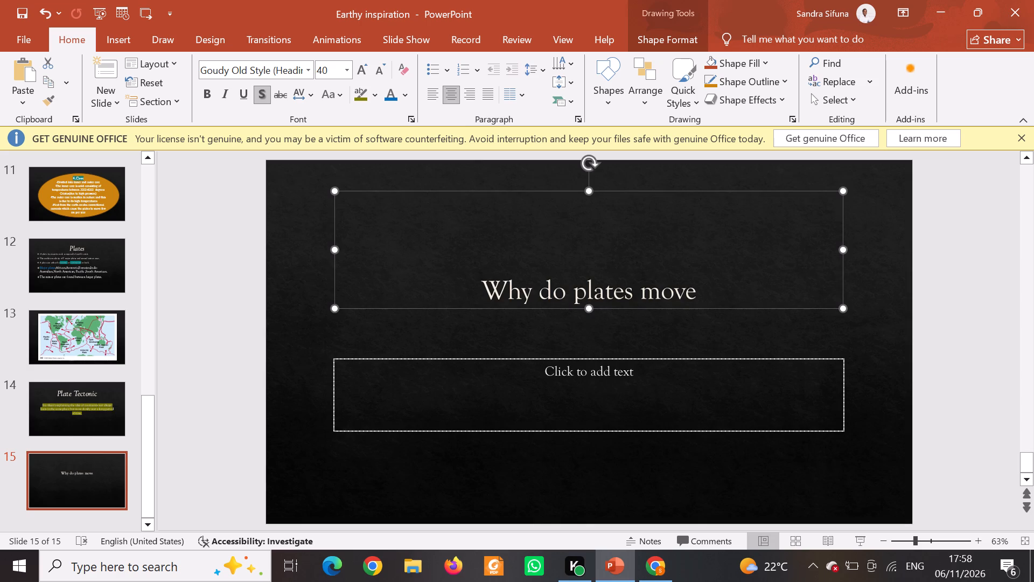
# Shorten the slide 15 title box by raising its lower edge so the title text sits near the slide's top.
pyautogui.moveTo(589, 304); pyautogui.dragTo(589, 273)
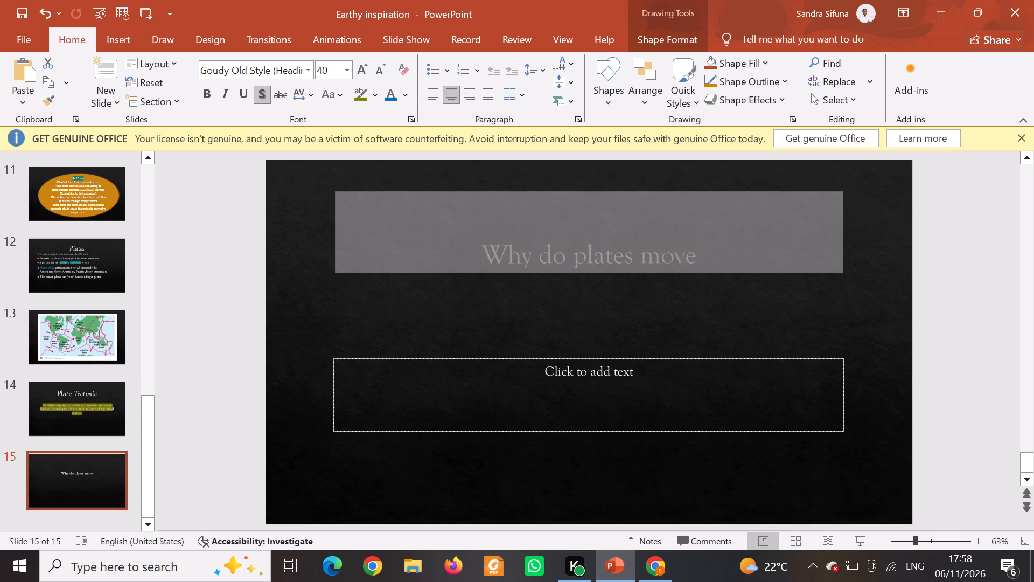
pyautogui.moveTo(589, 273); pyautogui.dragTo(597, 247)
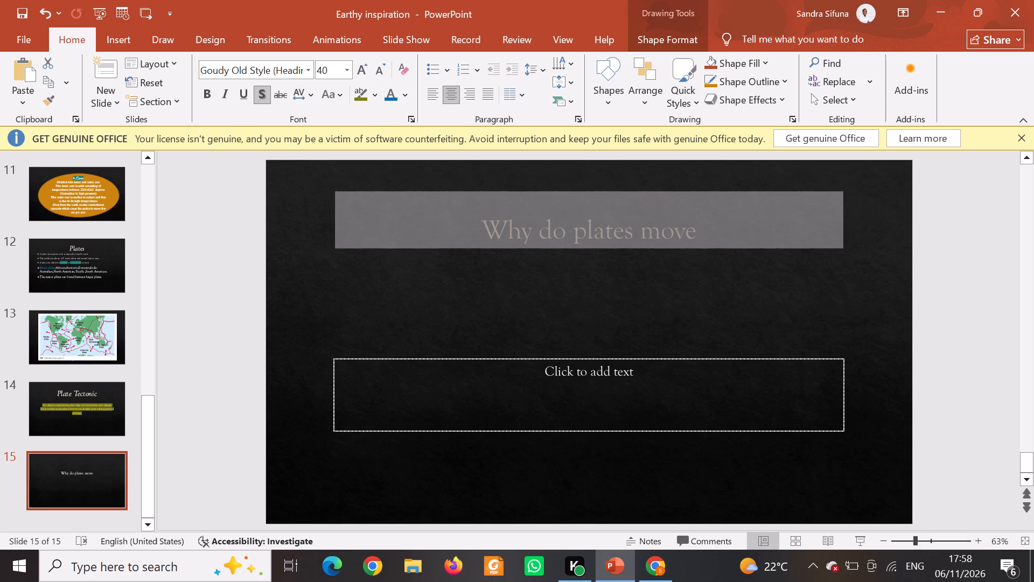
pyautogui.moveTo(597, 247); pyautogui.dragTo(597, 246)
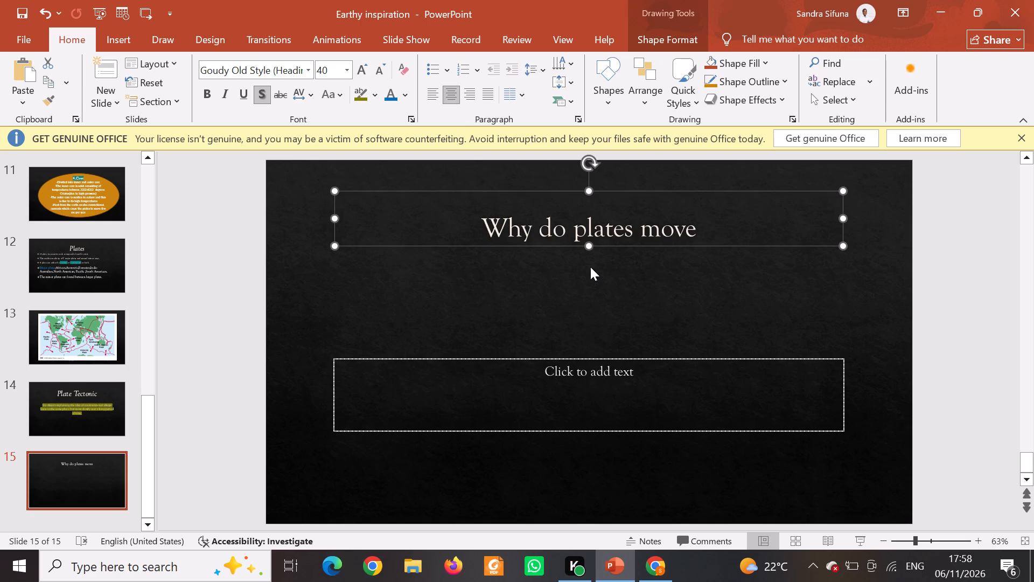
# Set the font size of the whole "Why do plates move" title to 80.
pyautogui.click(709, 225)
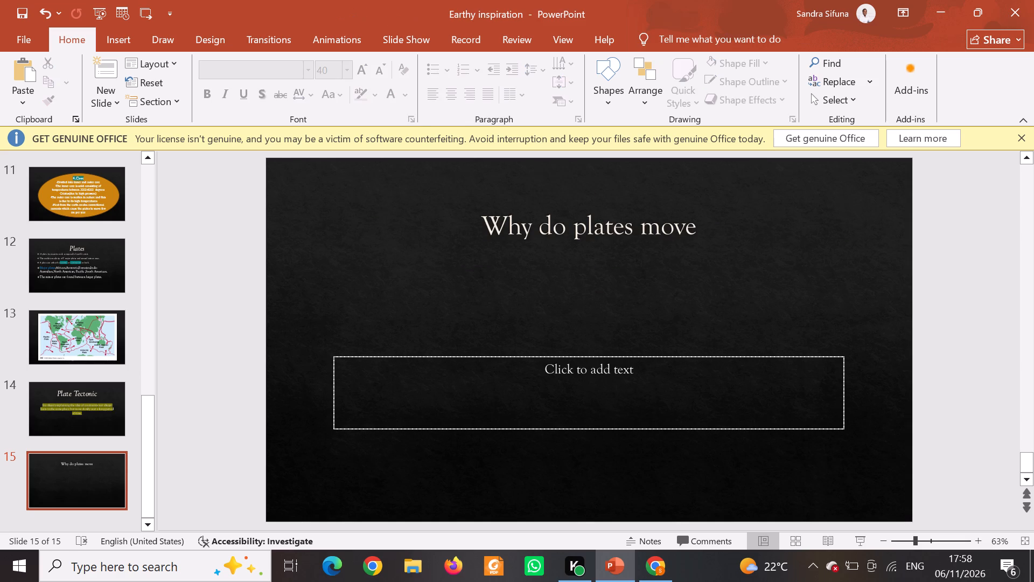
pyautogui.click(703, 225)
pyautogui.click(703, 225)
pyautogui.tripleClick(703, 225)
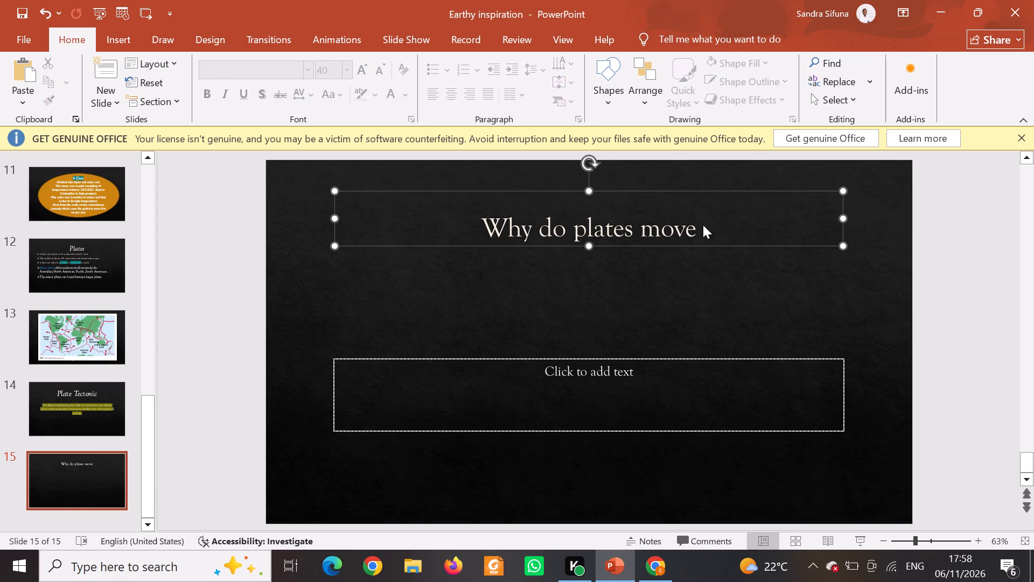
pyautogui.click(703, 225)
pyautogui.tripleClick(703, 225)
pyautogui.click(703, 225)
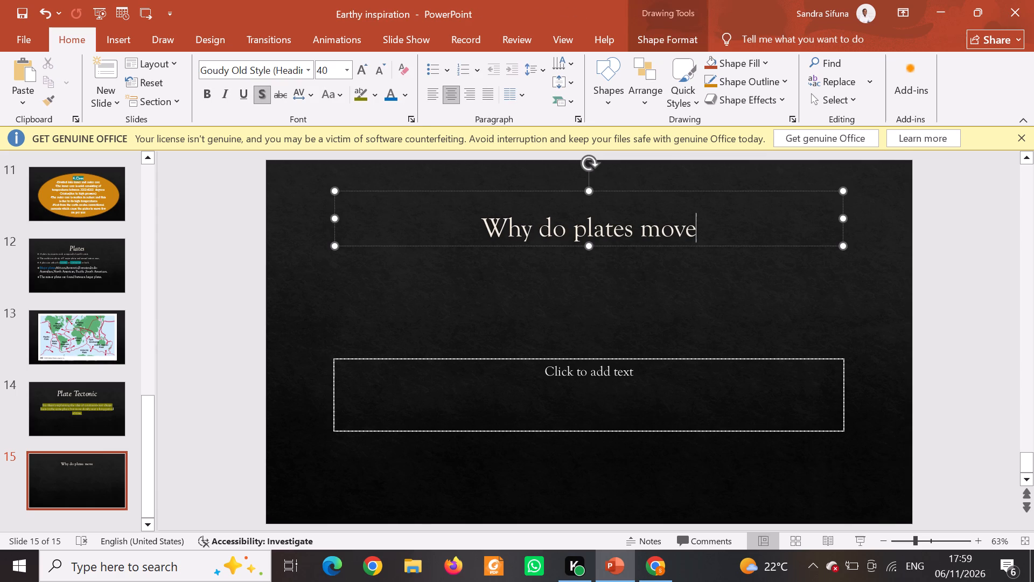
pyautogui.moveTo(700, 227); pyautogui.dragTo(671, 227)
pyautogui.moveTo(671, 227); pyautogui.dragTo(476, 245)
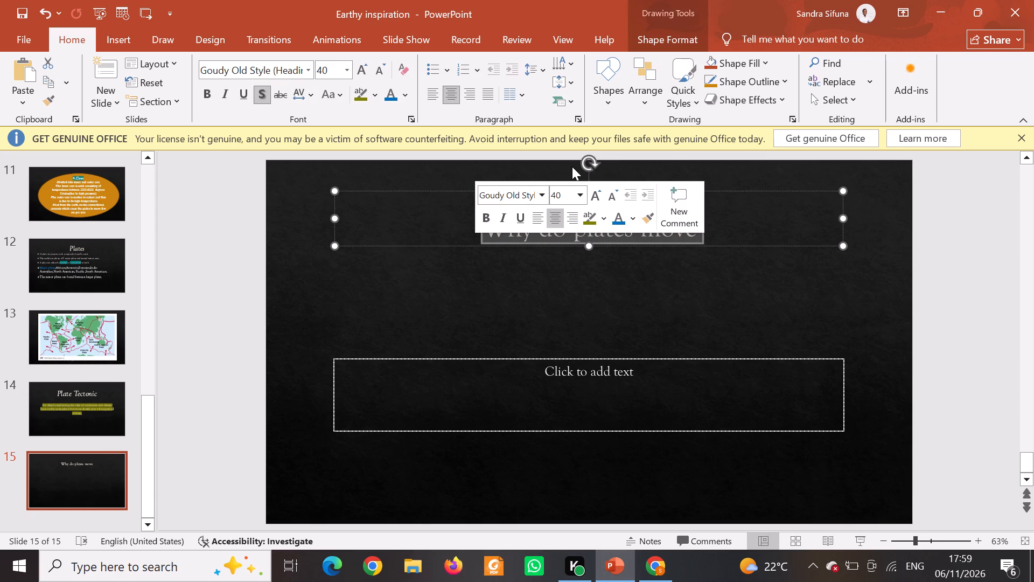
pyautogui.click(577, 188)
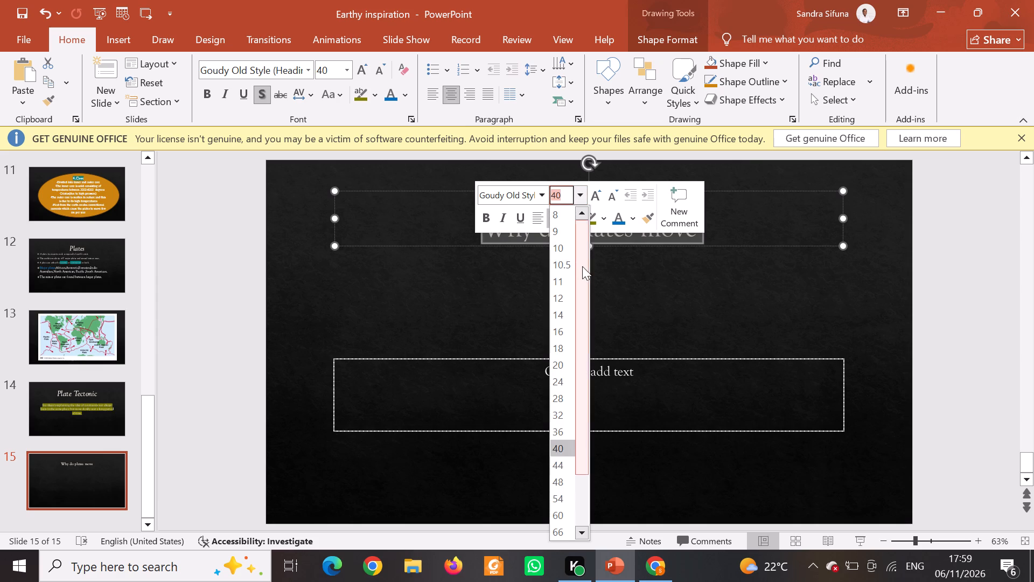
pyautogui.click(584, 530)
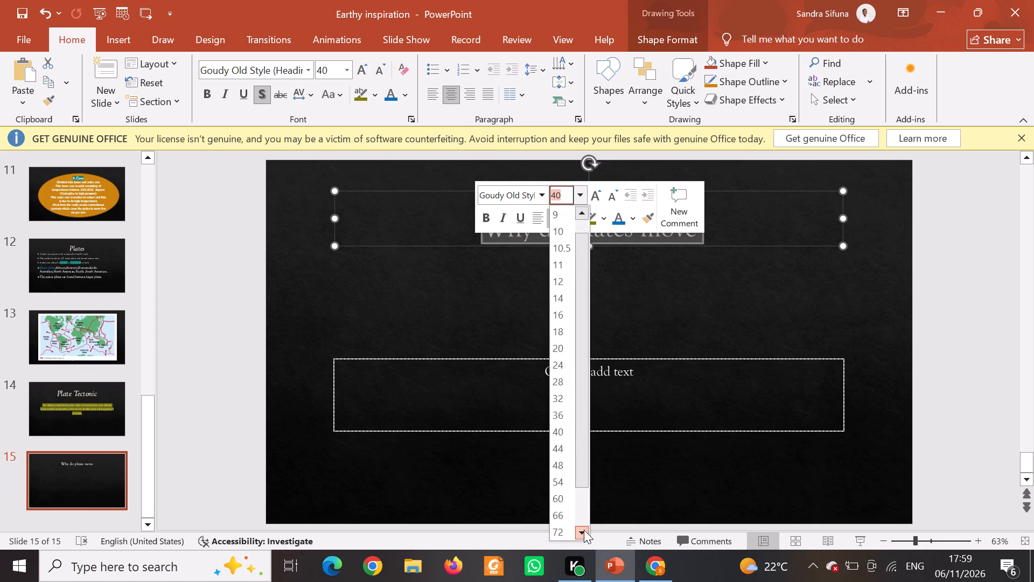
pyautogui.click(584, 530)
pyautogui.click(584, 530)
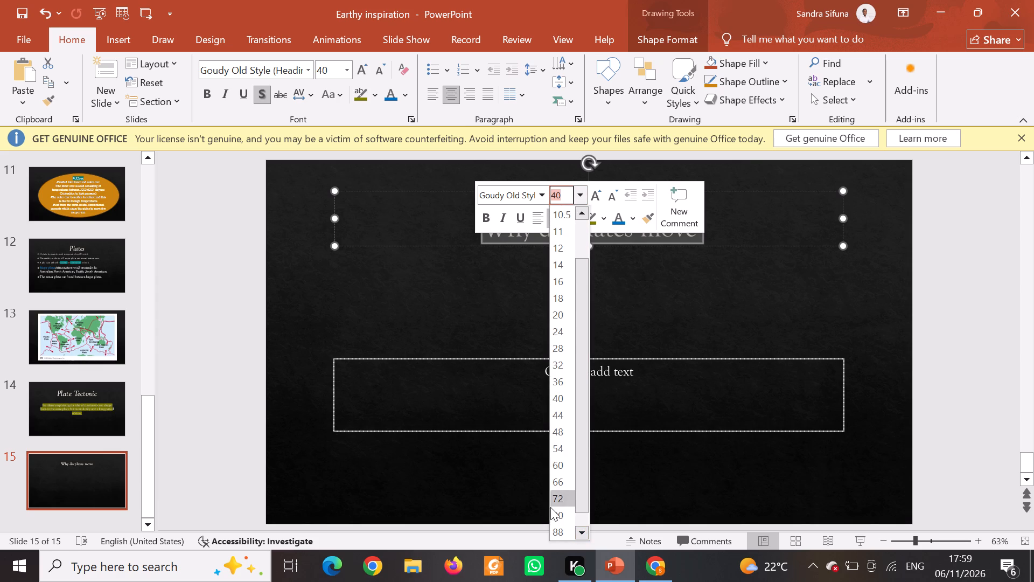
pyautogui.click(556, 512)
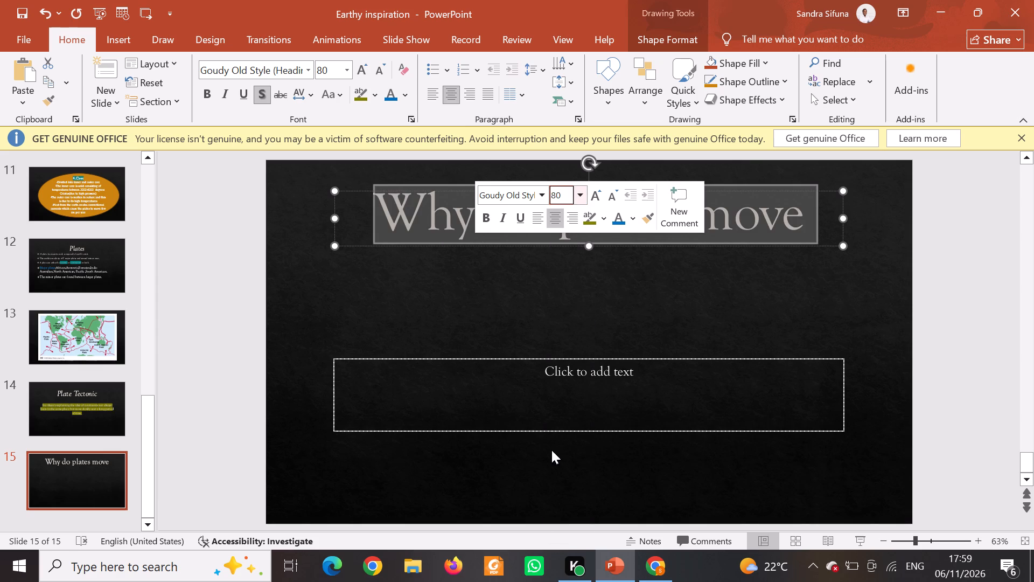
# Reduce the title's font size, trying 72 before settling on 66.
pyautogui.click(575, 197)
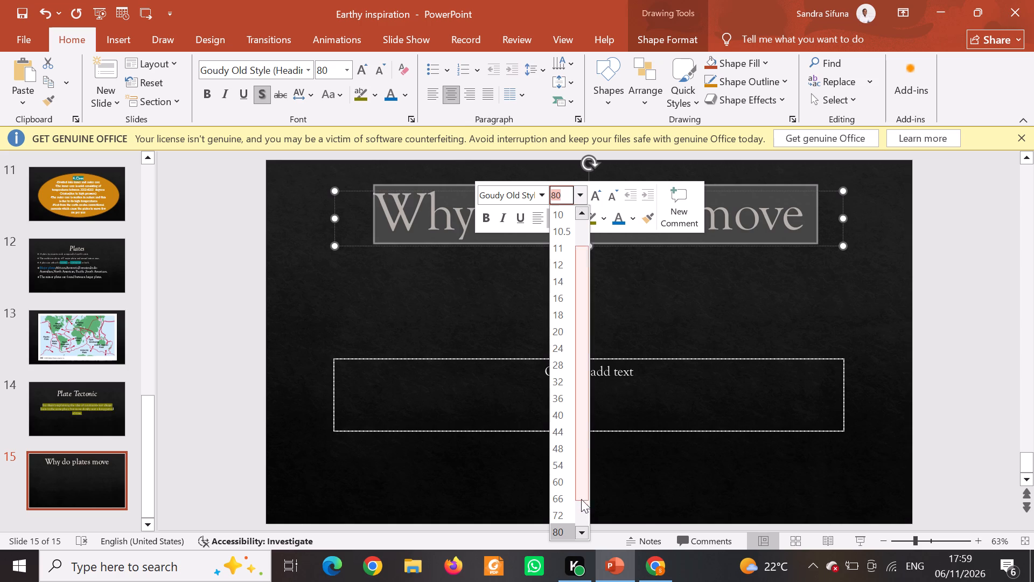
pyautogui.click(557, 516)
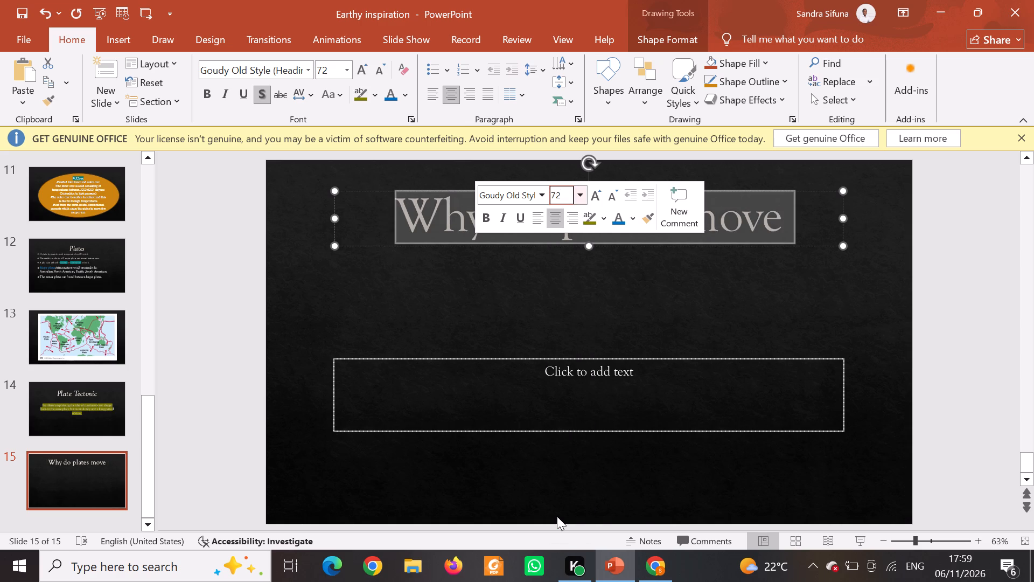
pyautogui.click(578, 192)
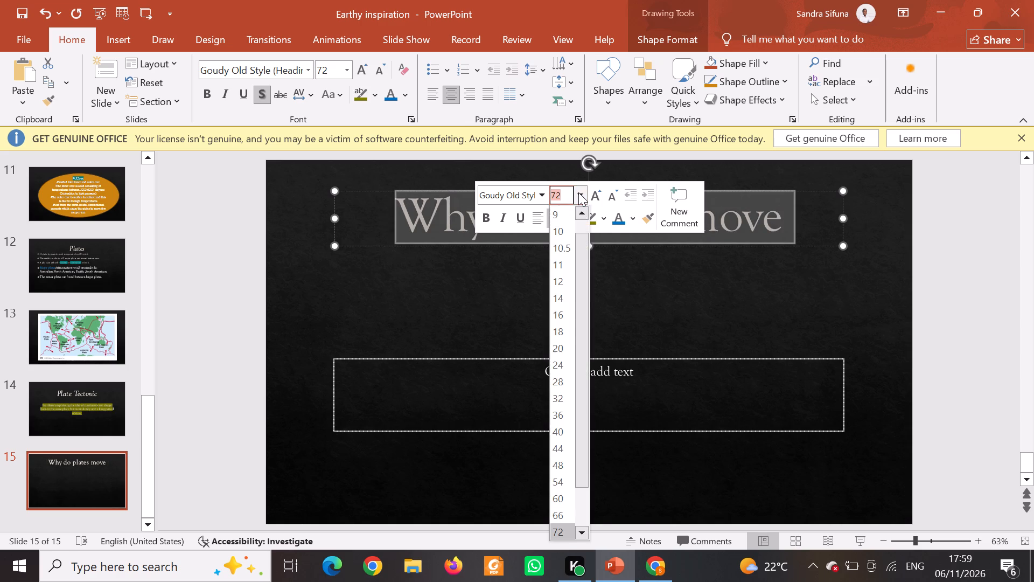
pyautogui.click(558, 509)
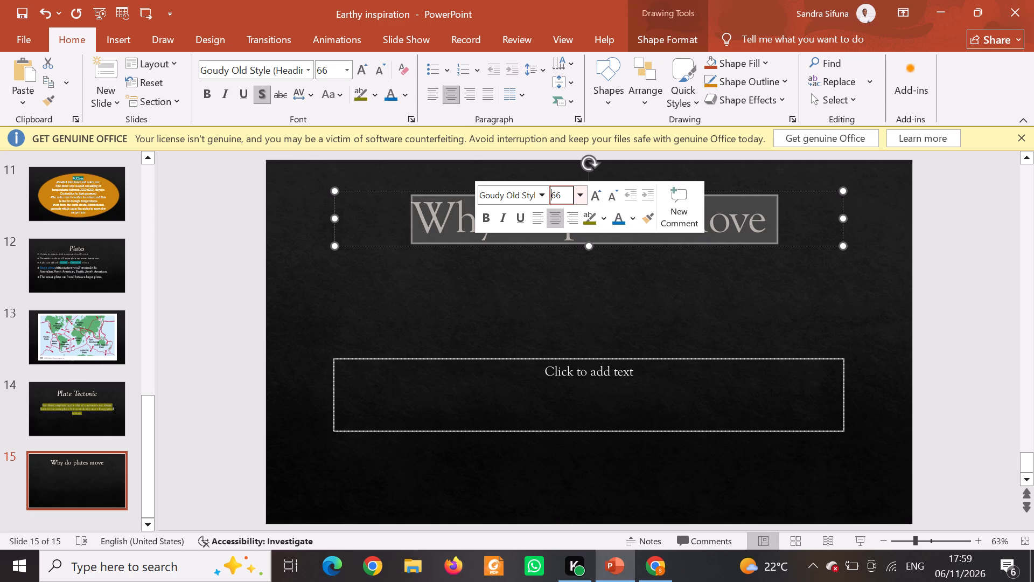
# Italicize the "Why do plates move" title.
pyautogui.click(495, 217)
pyautogui.click(512, 296)
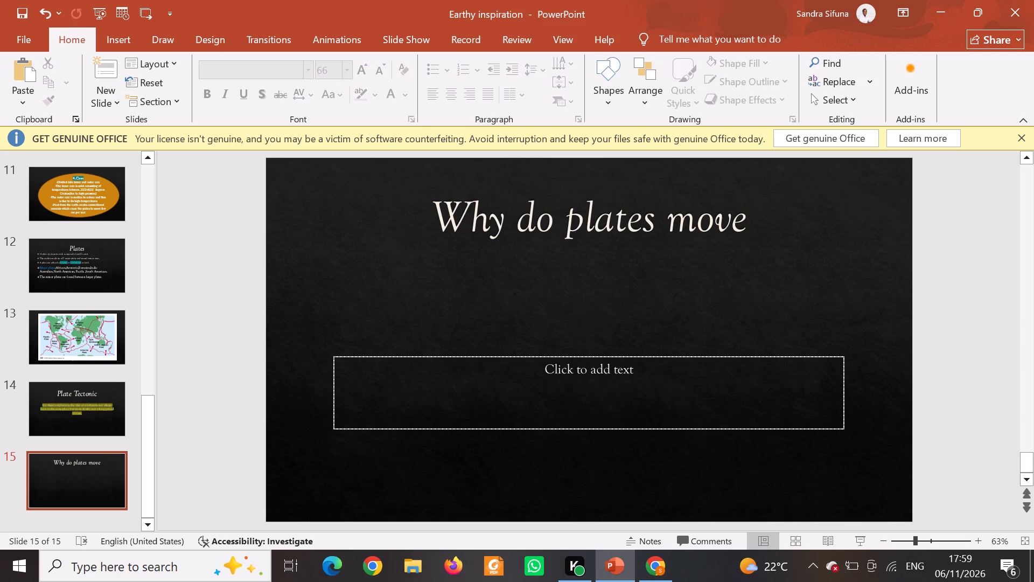
# Enlarge the body placeholder on slide 15, extending it up to just beneath the title and down close to the slide's bottom.
pyautogui.click(587, 366)
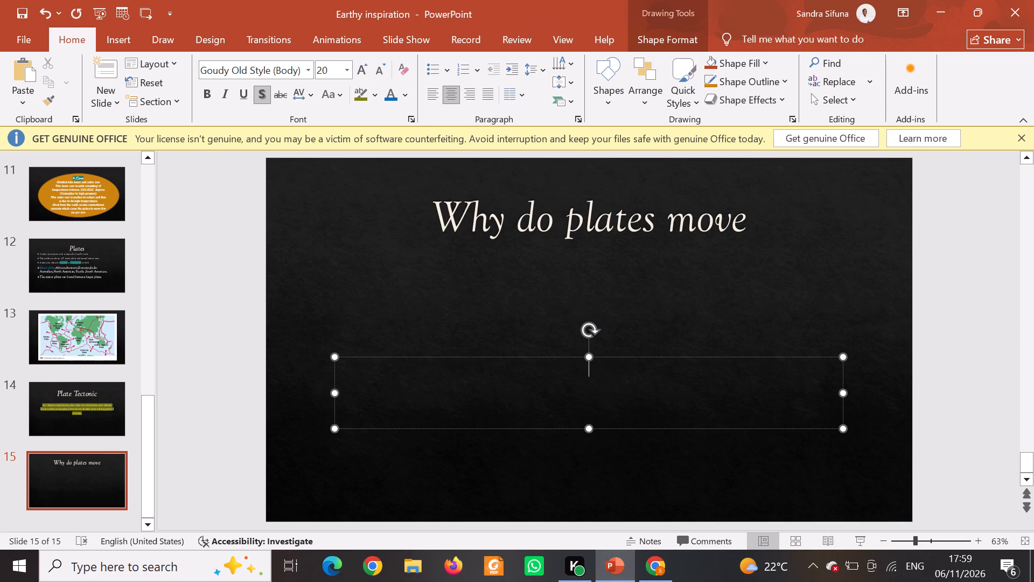
pyautogui.moveTo(587, 352); pyautogui.dragTo(587, 254)
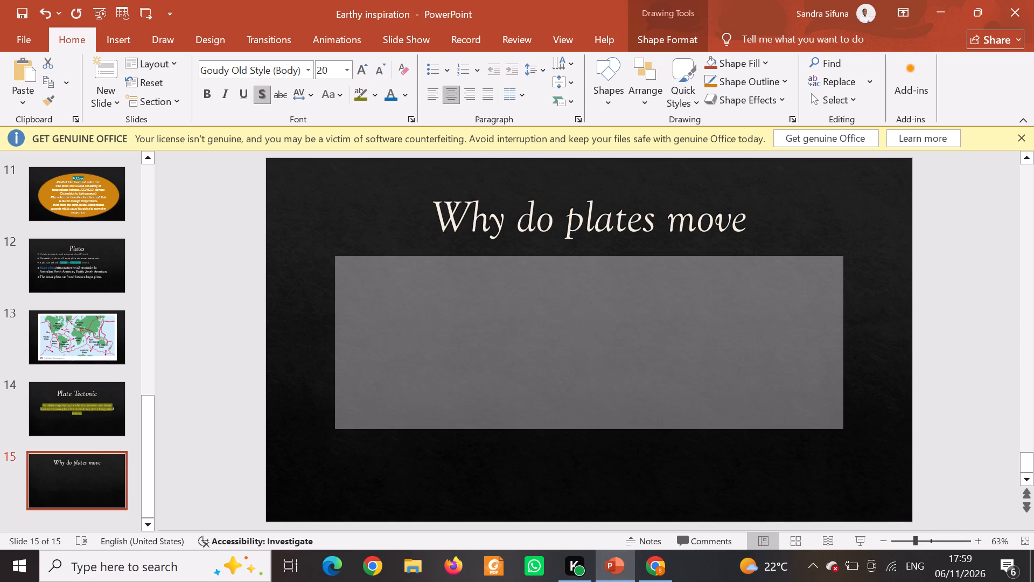
pyautogui.moveTo(587, 254); pyautogui.dragTo(588, 243)
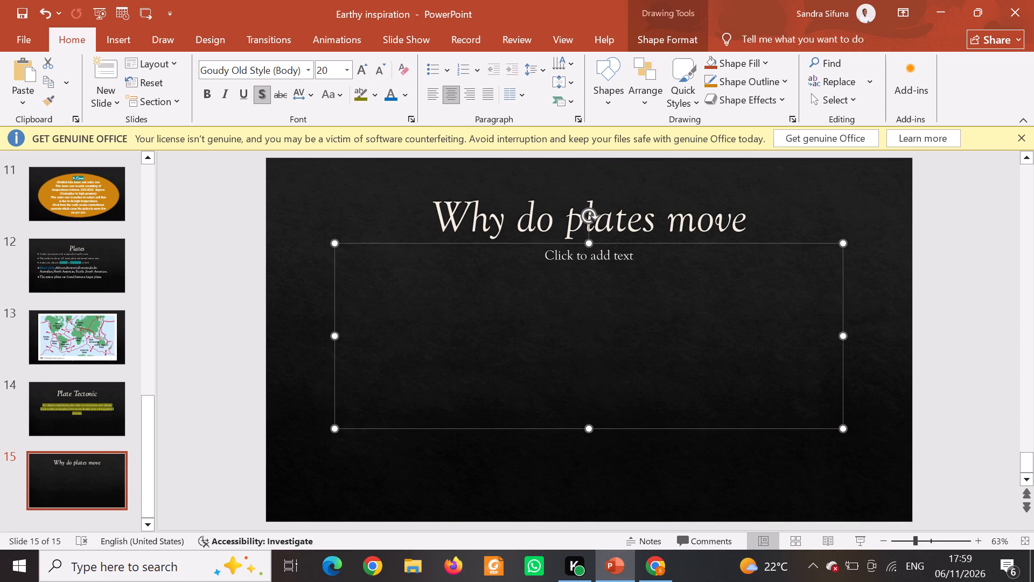
pyautogui.moveTo(590, 430); pyautogui.dragTo(595, 452)
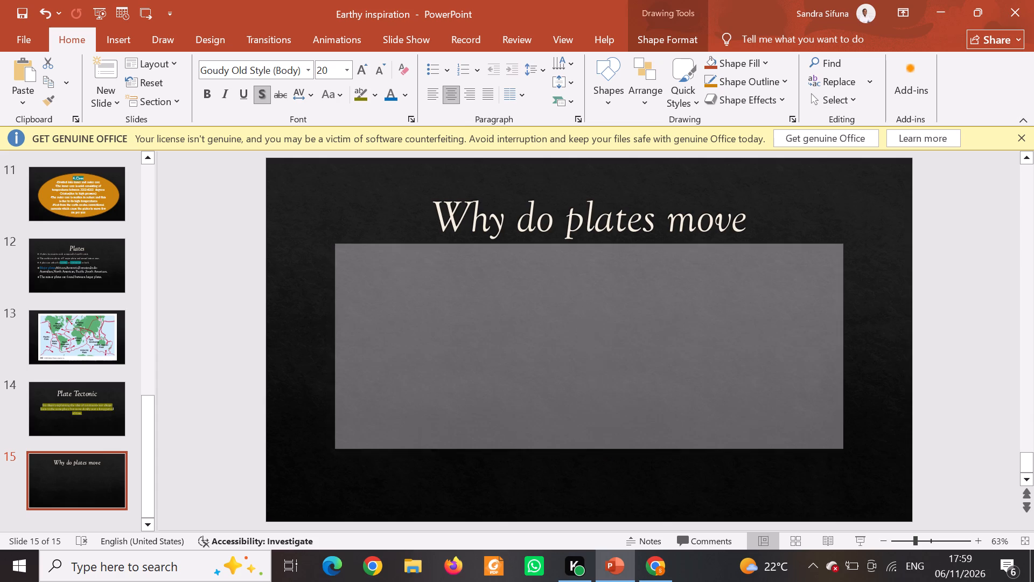
pyautogui.moveTo(595, 452); pyautogui.dragTo(602, 503)
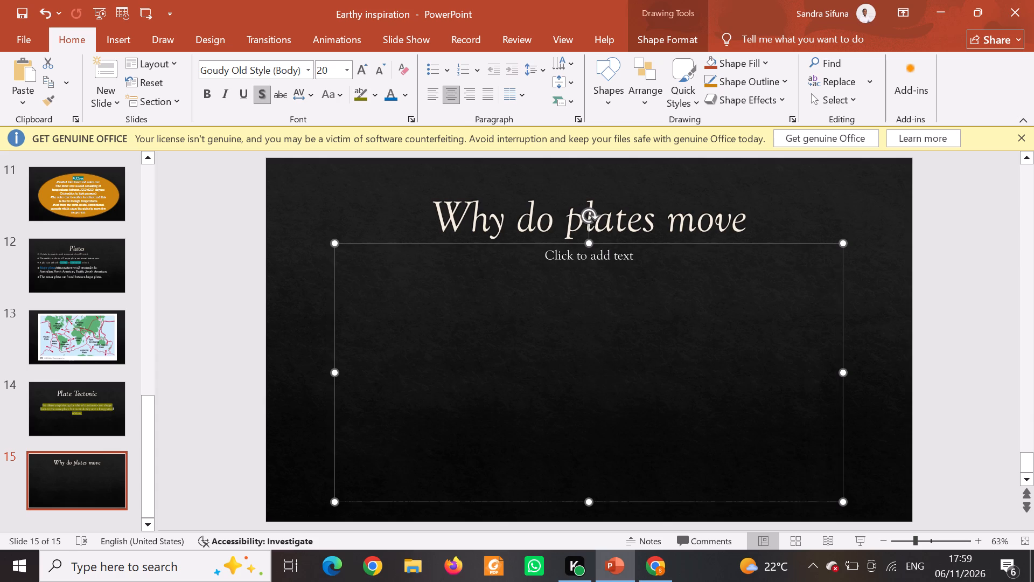
# Start the body text on slide 15 with the numbered entry "1.Mantle c".
pyautogui.click(387, 279)
pyautogui.click(386, 281)
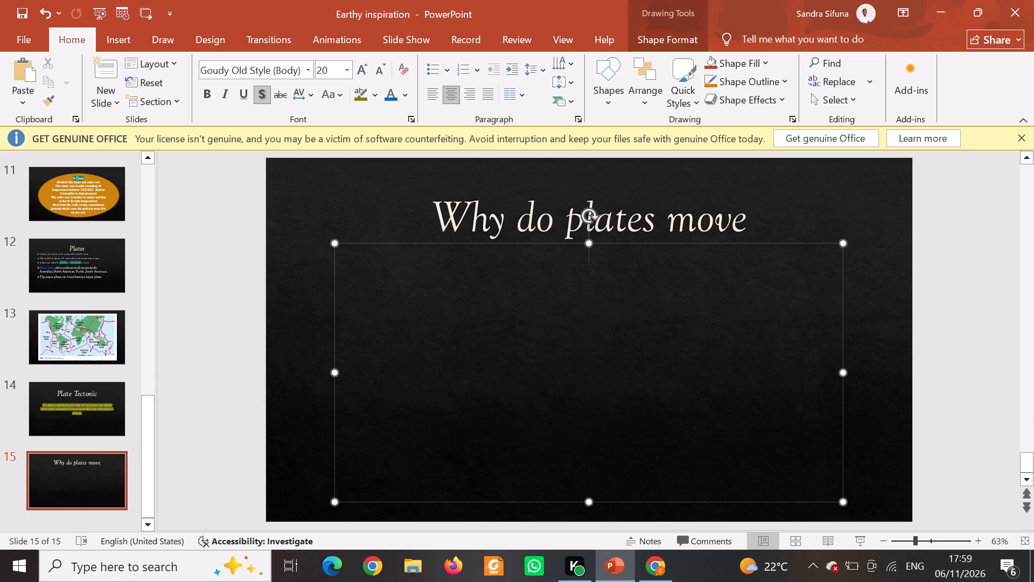
pyautogui.press('1')
pyautogui.press('.')
pyautogui.press('m')
pyautogui.write('antle c')
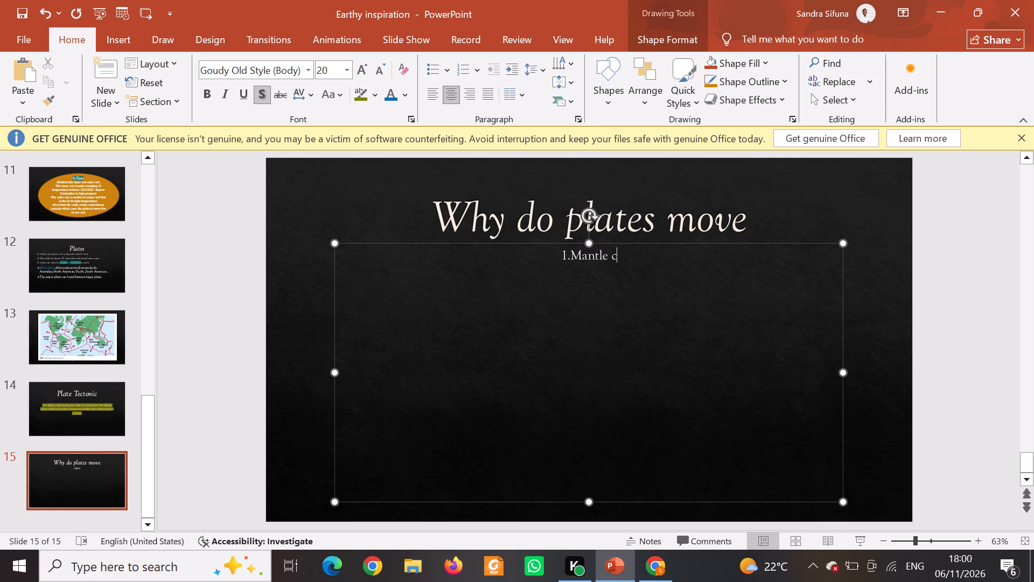
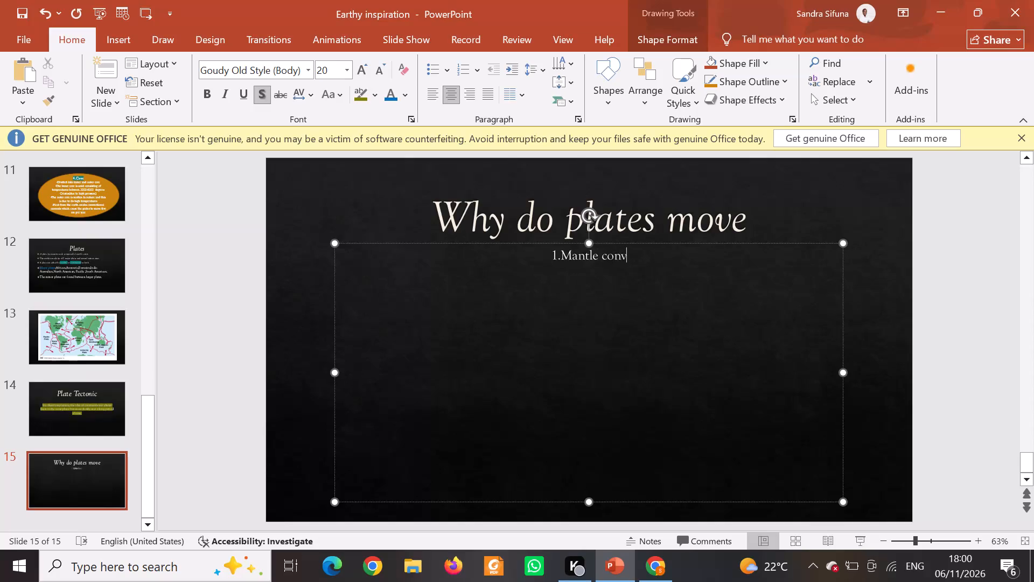
# Complete the first numbered entry on slide 15 so it reads "1.Mantle convectional current".
pyautogui.write('ction')
pyautogui.press('a')
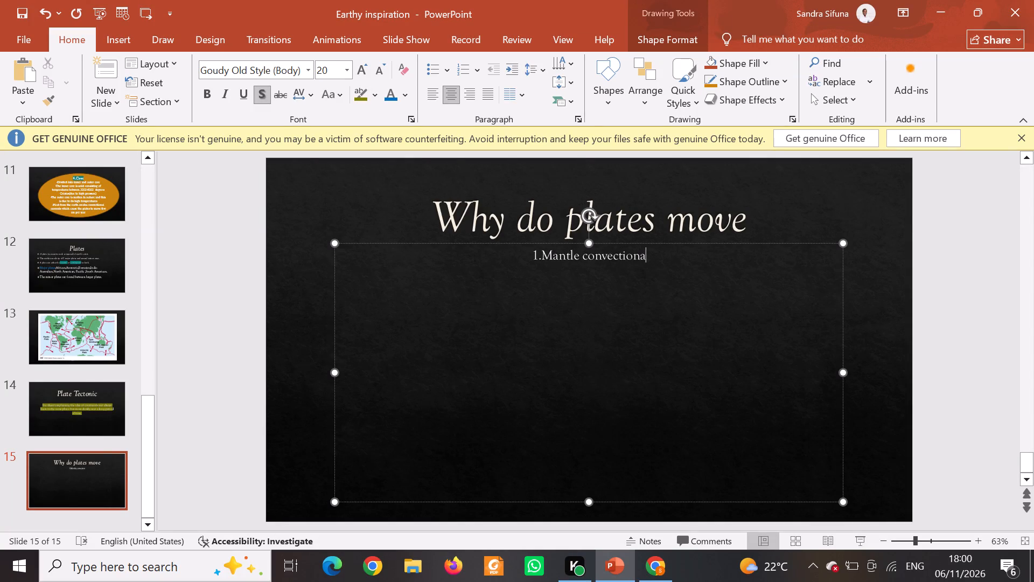
pyautogui.press('l')
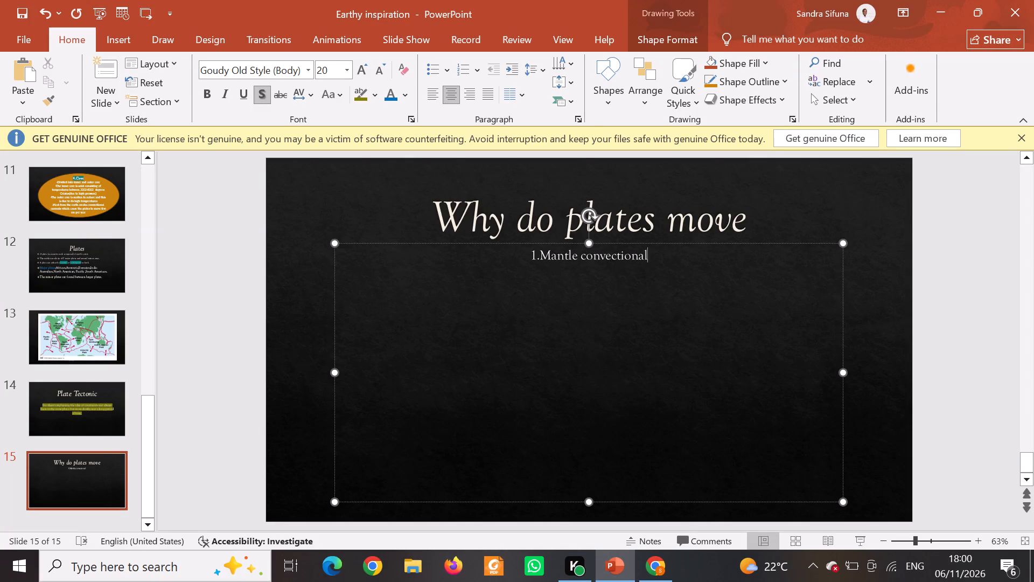
pyautogui.press('space')
pyautogui.press('c')
pyautogui.write('urre')
pyautogui.write('nt')
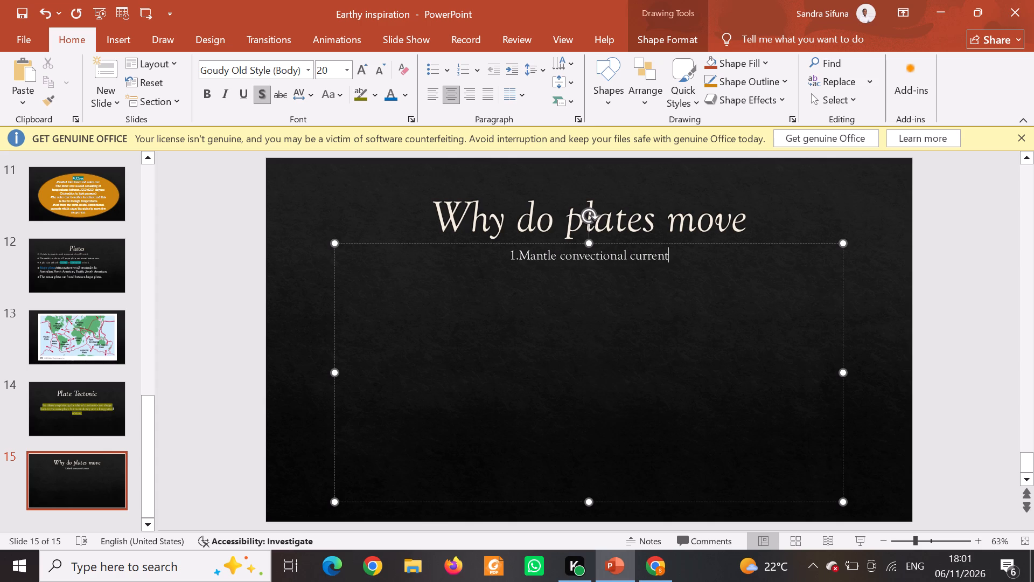
# Make the "1.Mantle convectional current" entry bold and enlarge its font, trying size 40 before settling on 32.
pyautogui.moveTo(687, 258); pyautogui.dragTo(497, 261)
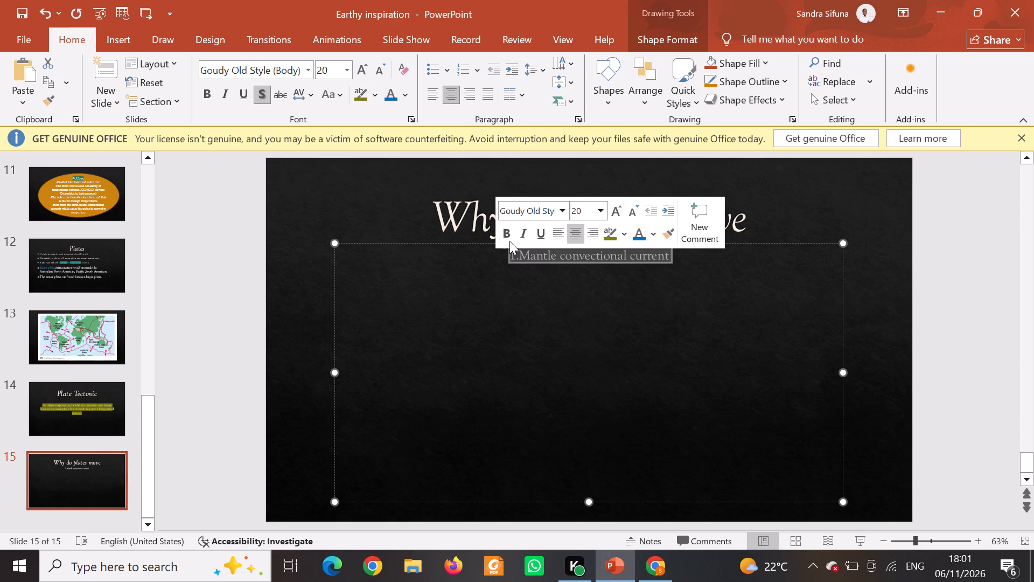
pyautogui.click(509, 235)
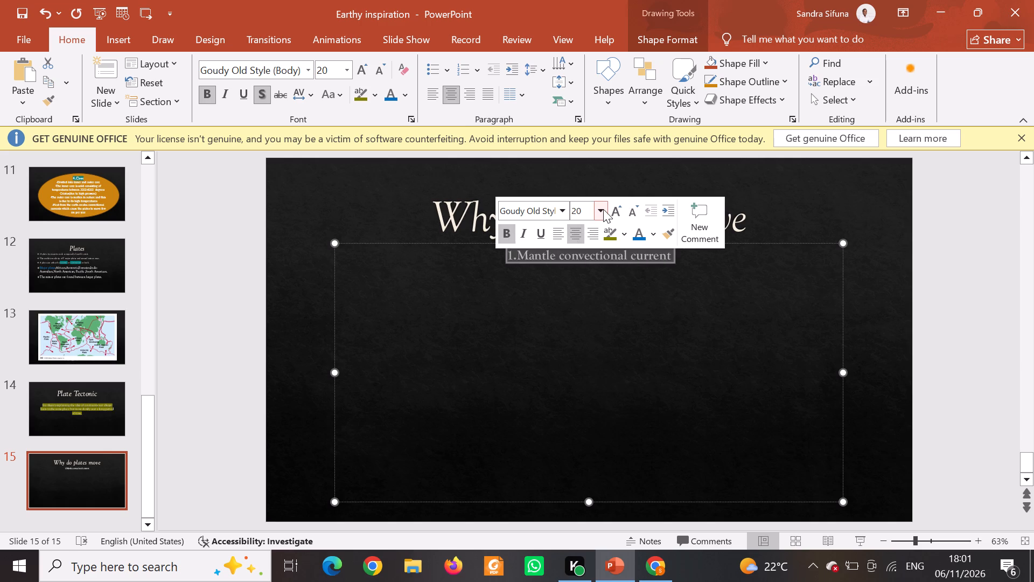
pyautogui.click(604, 205)
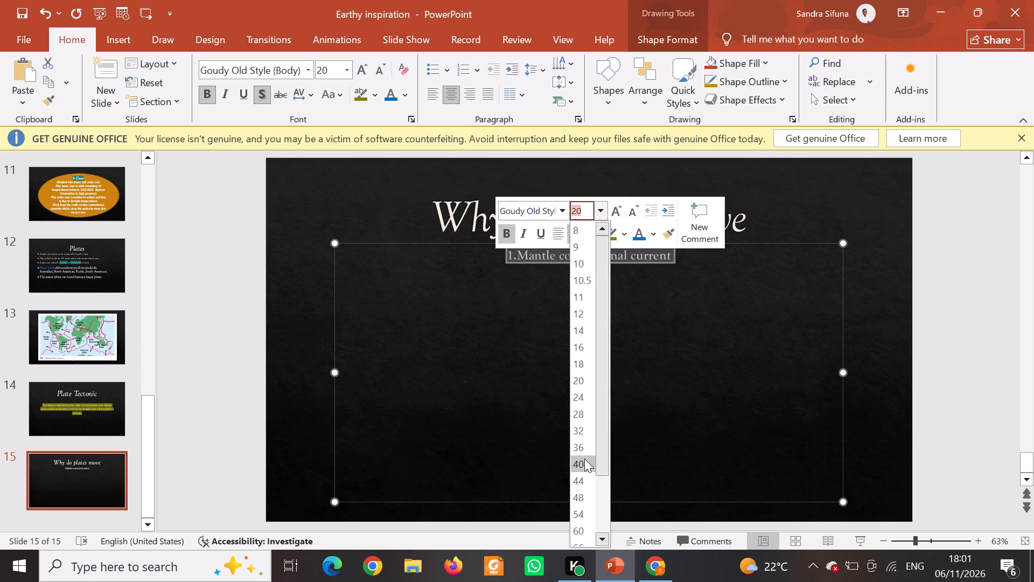
pyautogui.click(580, 461)
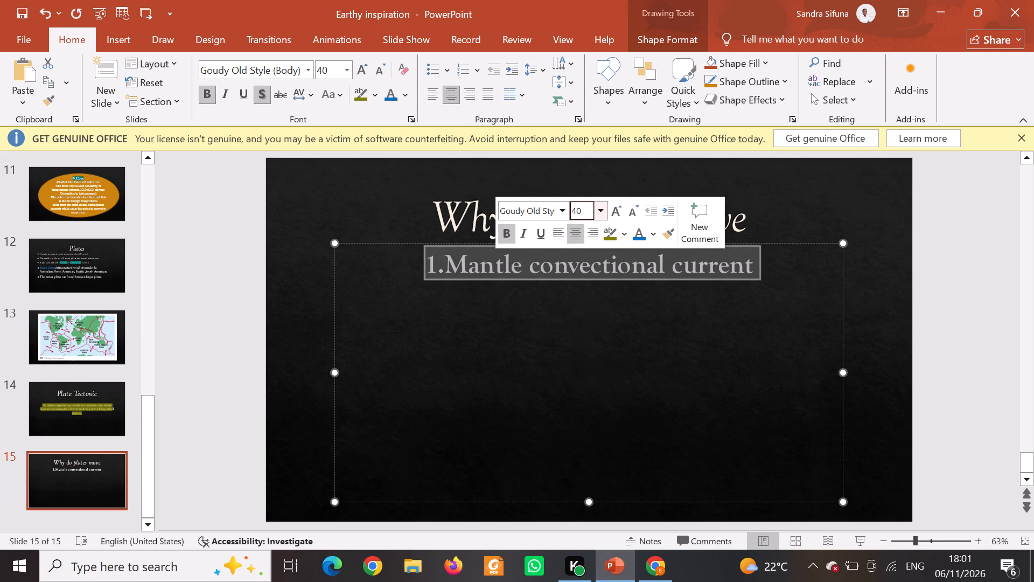
pyautogui.click(599, 217)
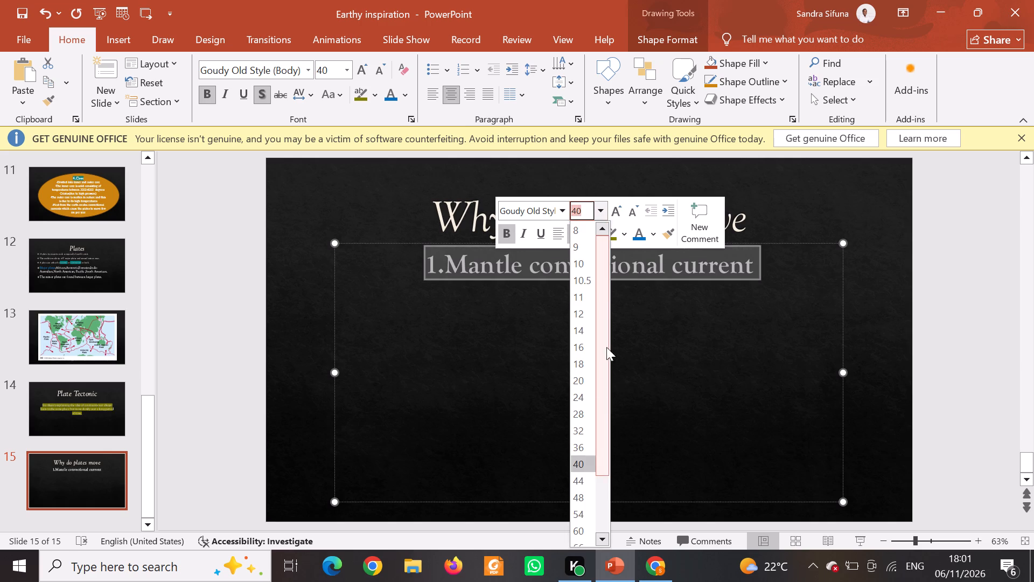
pyautogui.doubleClick(580, 425)
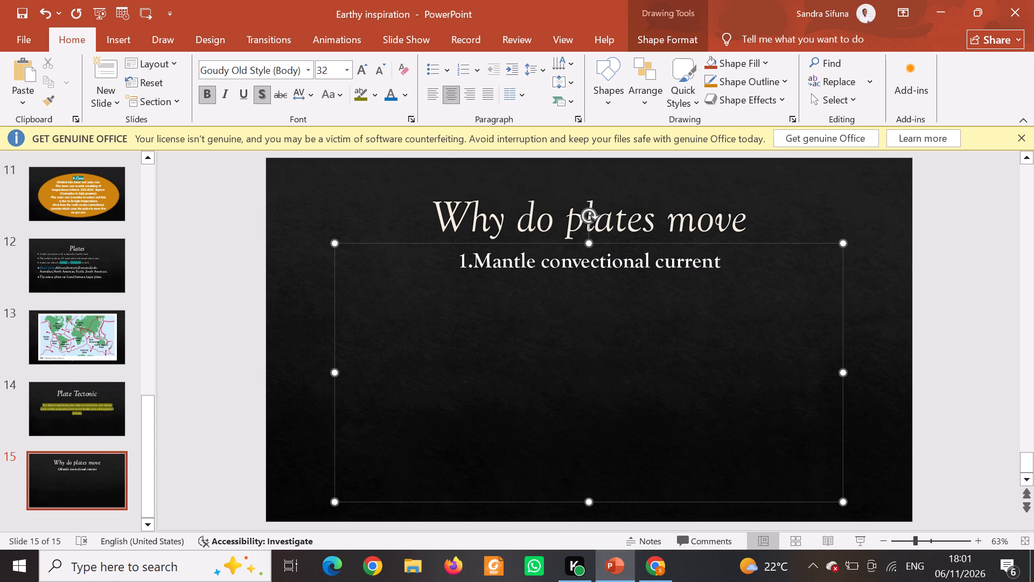
# Start an explanation on a new line below the first entry with "-Due to the heat produced".
pyautogui.press('Return')
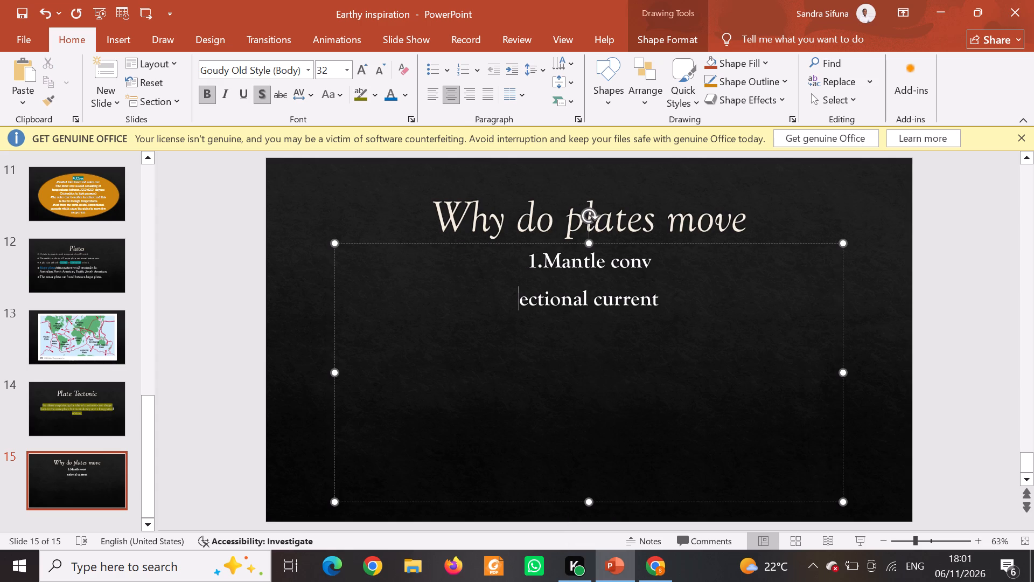
pyautogui.press('BackSpace')
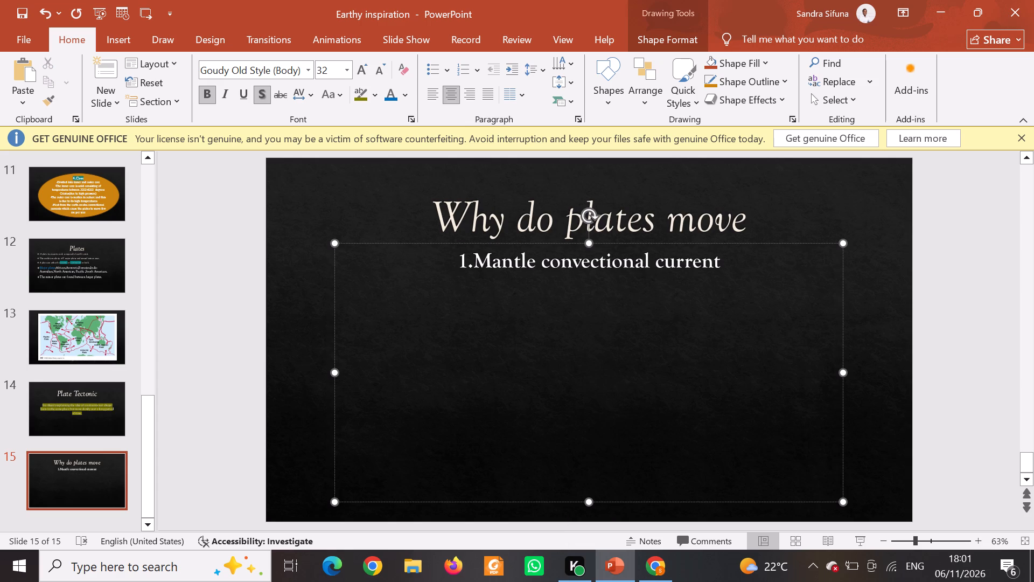
pyautogui.click(743, 260)
pyautogui.press('Return')
pyautogui.press('-')
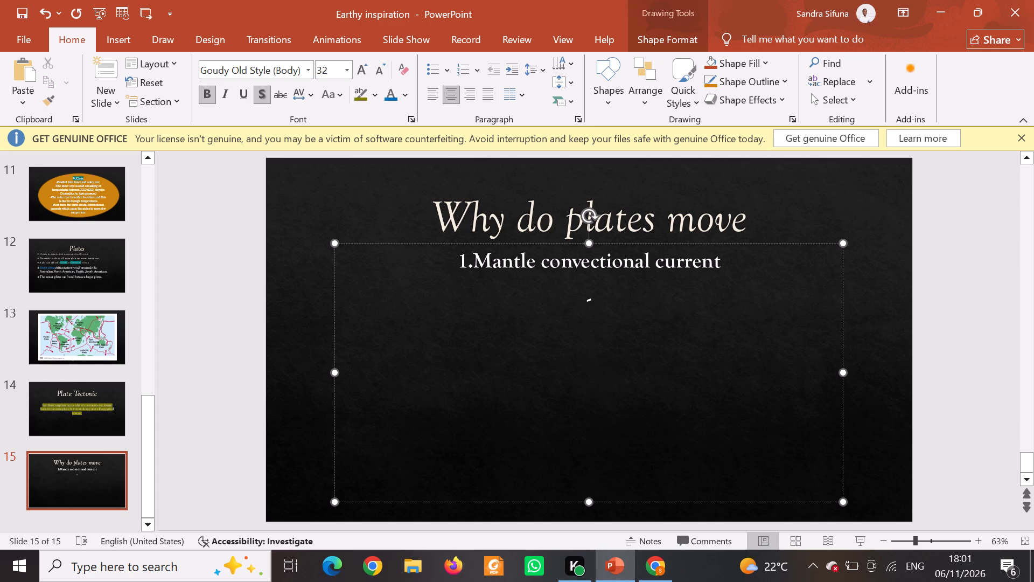
pyautogui.write('ue to the hr')
pyautogui.press('BackSpace')
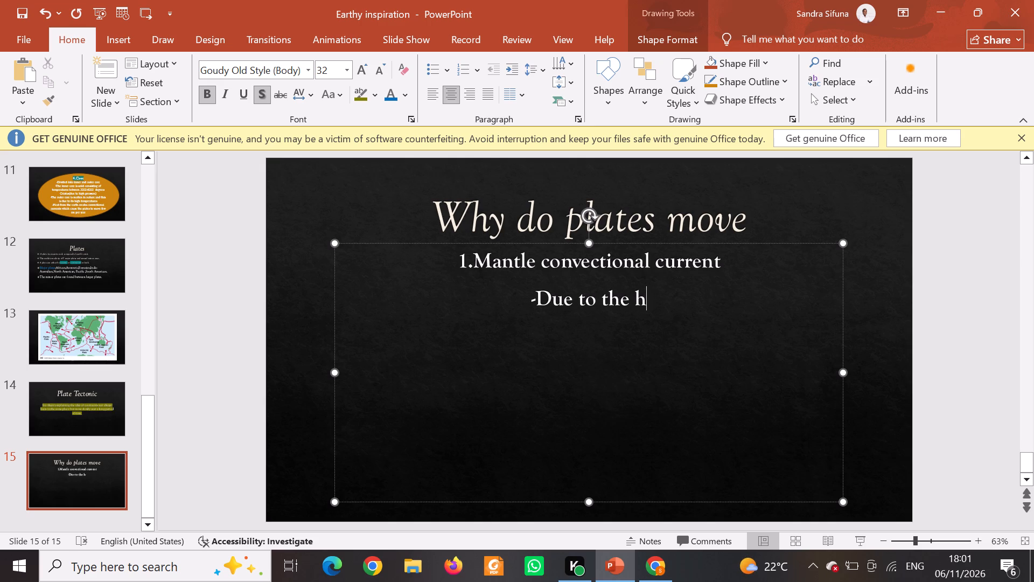
pyautogui.write('eat pt')
pyautogui.press('BackSpace')
pyautogui.write('rof')
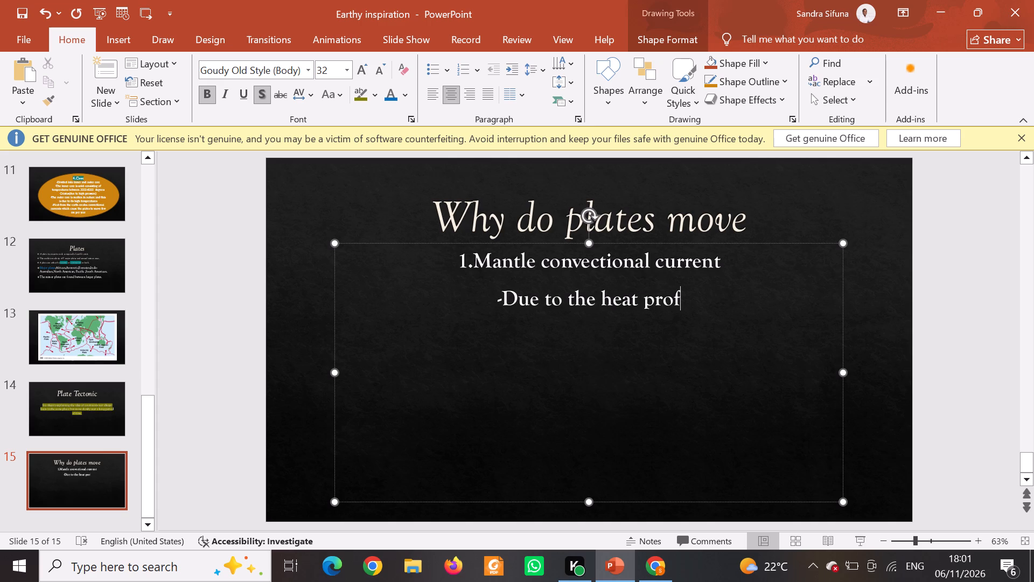
pyautogui.press('BackSpace')
pyautogui.write('diub')
pyautogui.press('BackSpace')
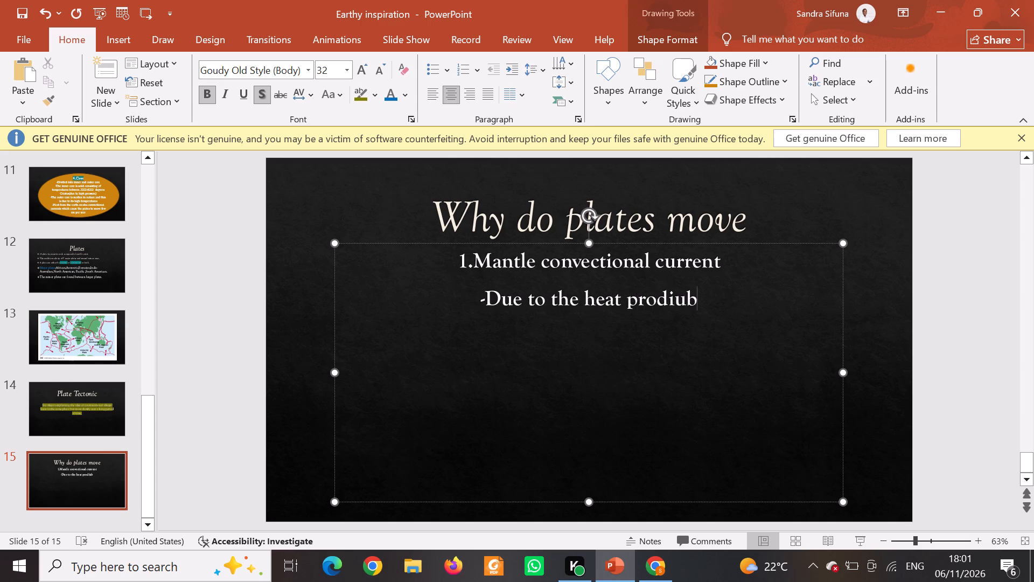
pyautogui.press('BackSpace')
pyautogui.press('BackSpace')
pyautogui.press('BackSpace')
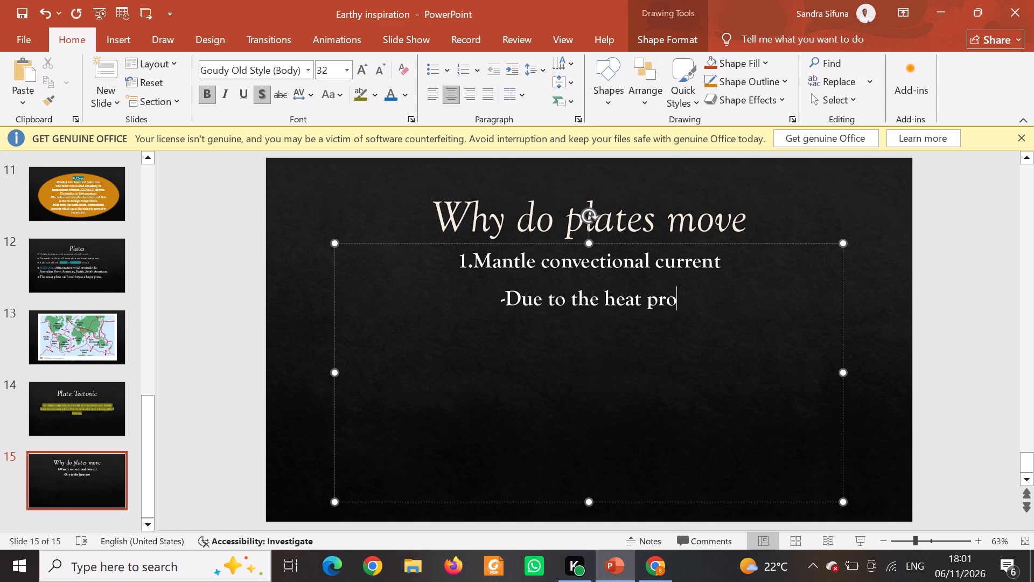
pyautogui.write('duced')
pyautogui.press('space')
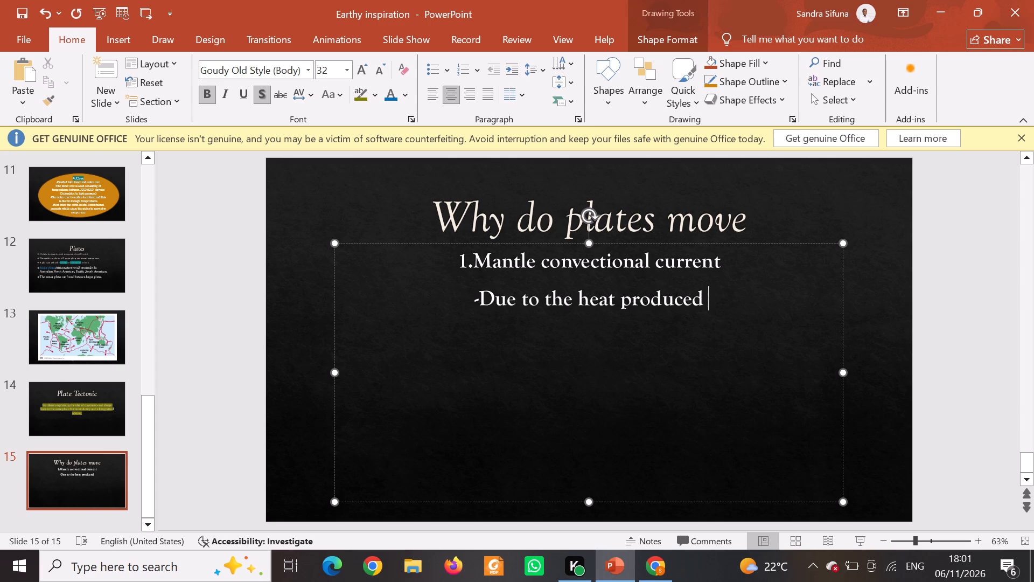
# Continue the explanation line with "by radioactivity heat from the earth".
pyautogui.write('by')
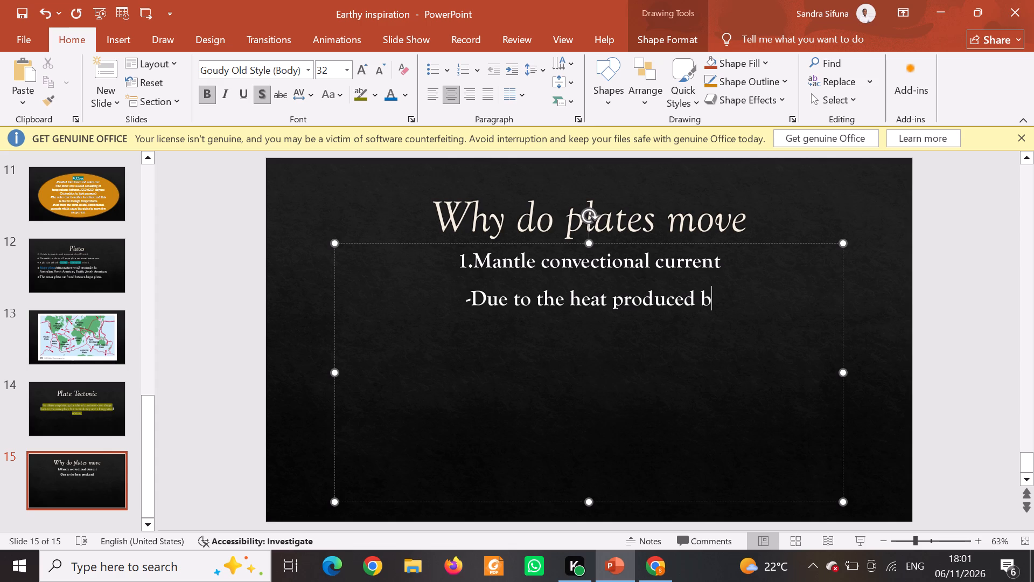
pyautogui.press('space')
pyautogui.write('radioactivity')
pyautogui.press('space')
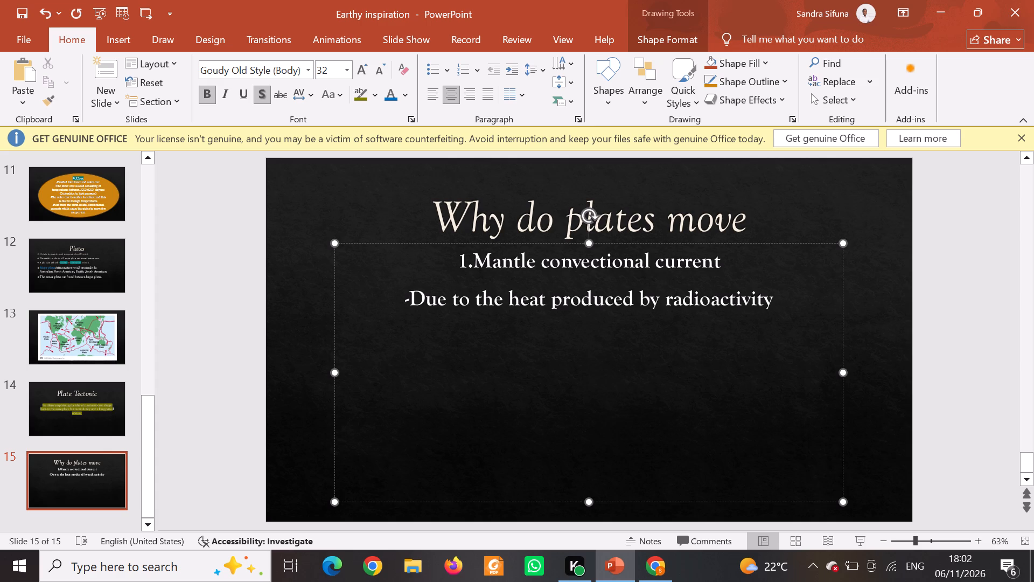
pyautogui.press('h')
pyautogui.write('eat')
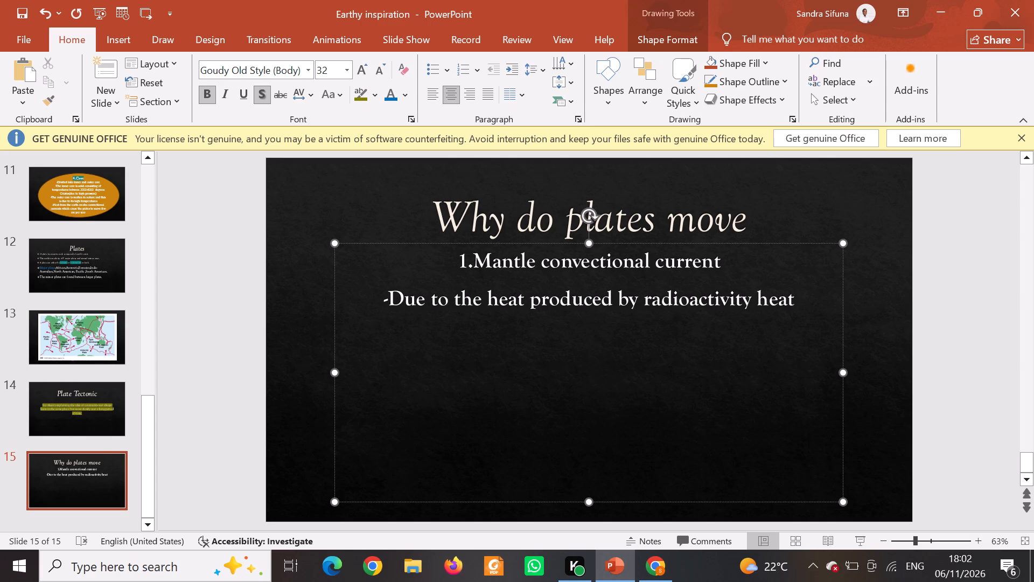
pyautogui.press('space')
pyautogui.write('fro')
pyautogui.press('space')
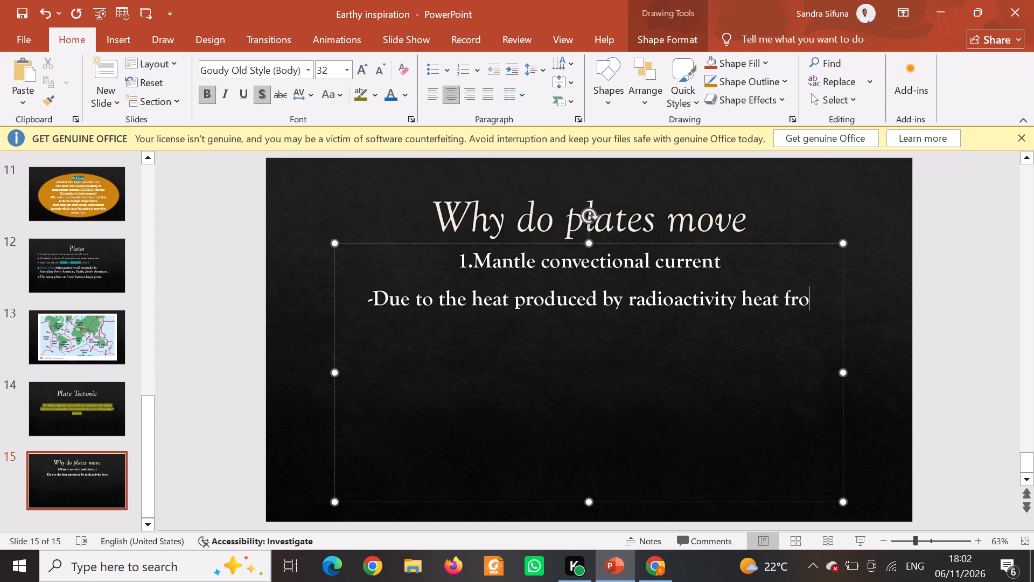
pyautogui.press('BackSpace')
pyautogui.write('m the earth')
pyautogui.press('space')
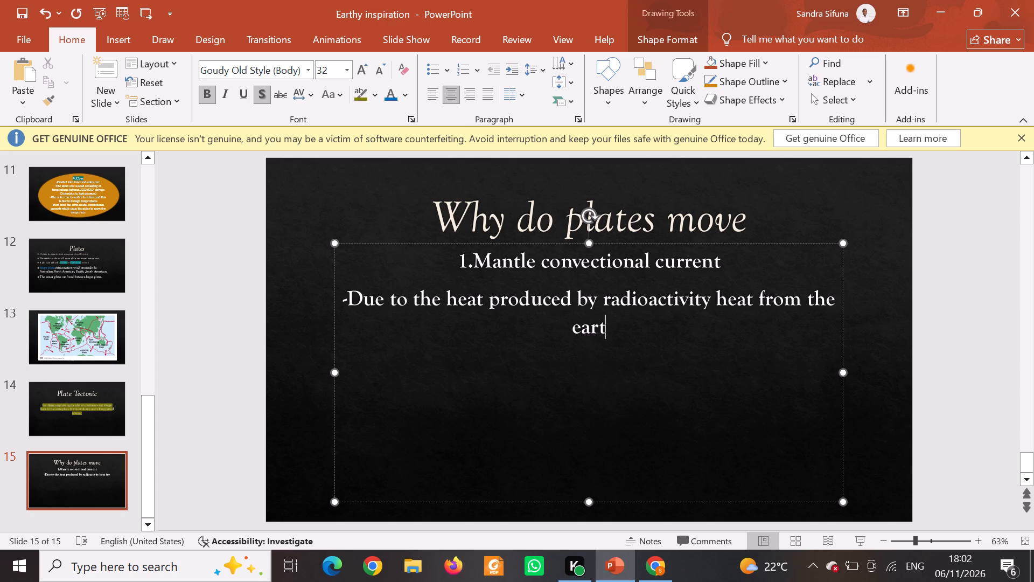
# Continue the explanation with "creates convectional currents".
pyautogui.write('creates')
pyautogui.press('space')
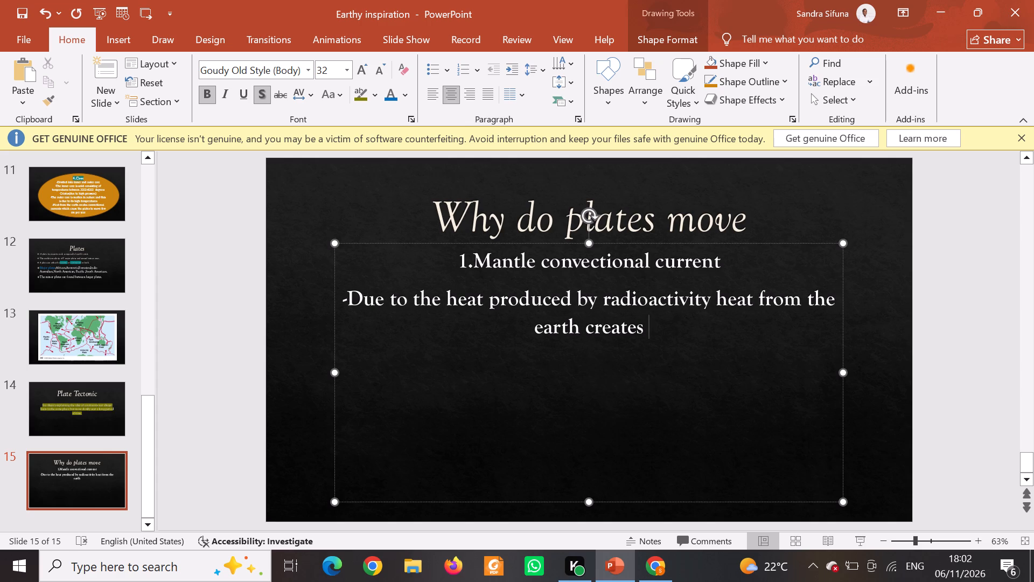
pyautogui.write('convectio')
pyautogui.write('nal')
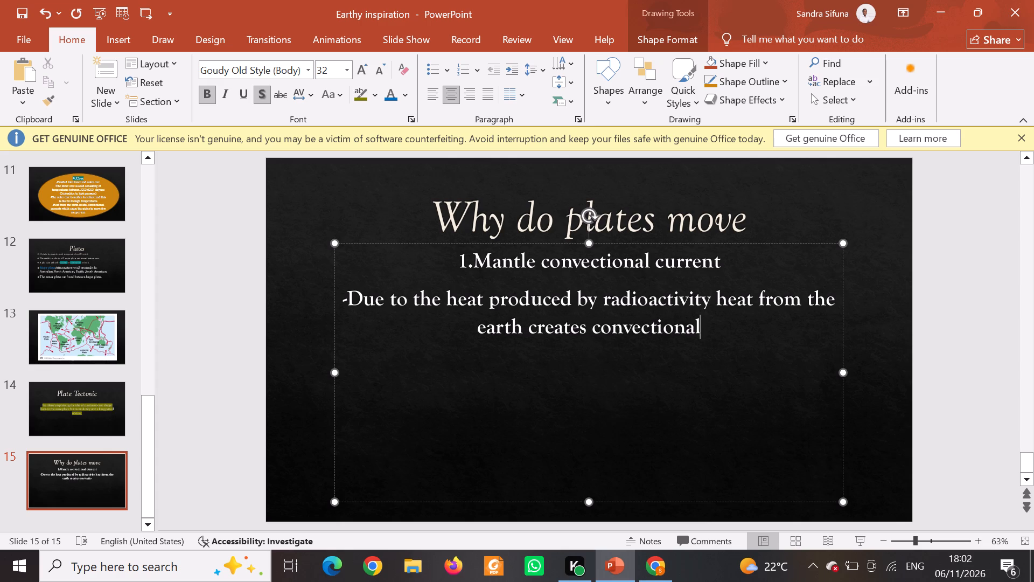
pyautogui.press('space')
pyautogui.write('currec')
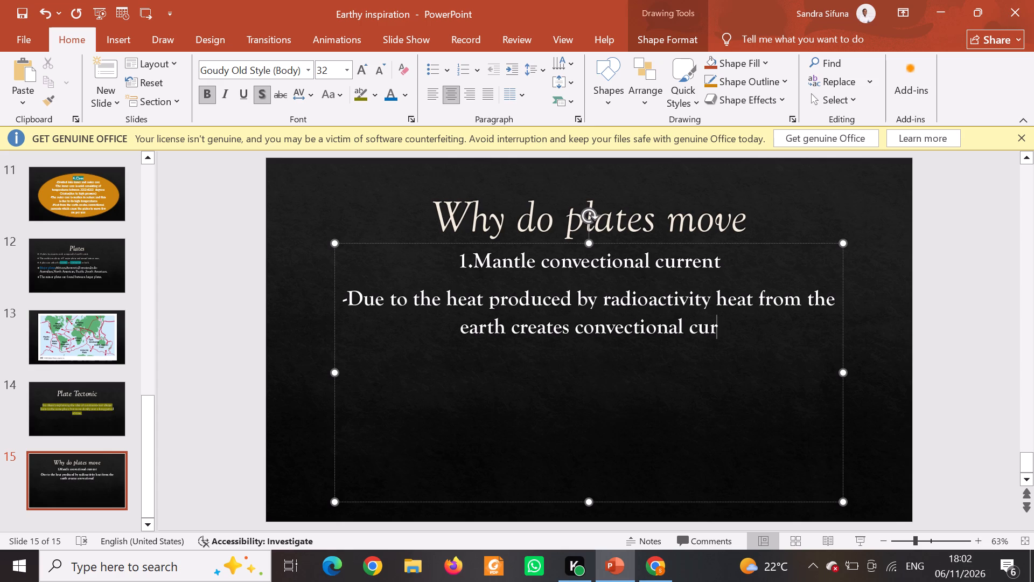
pyautogui.press('BackSpace')
pyautogui.write('nts')
pyautogui.press('space')
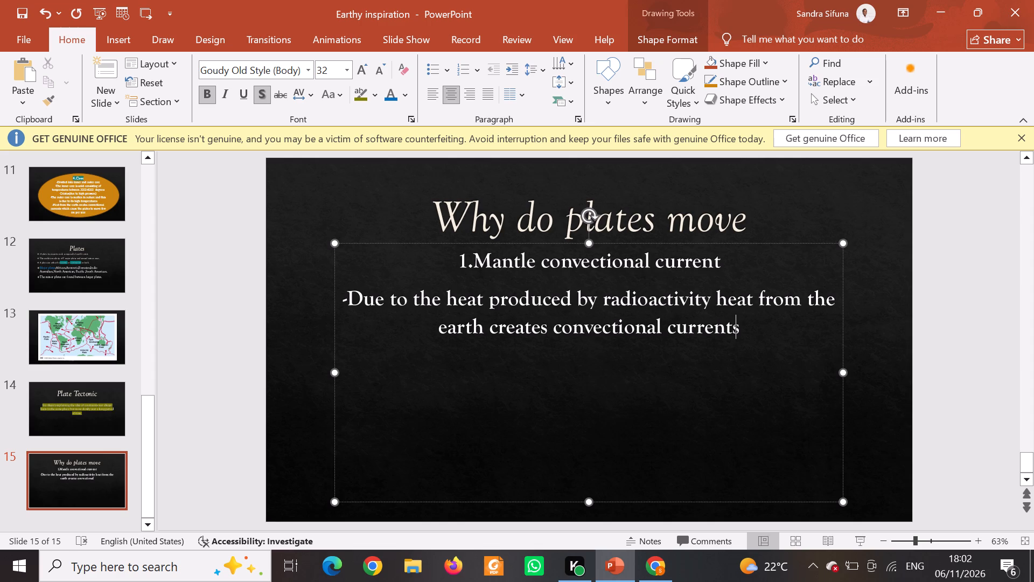
# Finish the explanation sentence with "which cause the plated to move.".
pyautogui.press('w')
pyautogui.press('g')
pyautogui.press('BackSpace')
pyautogui.write('hich cause')
pyautogui.press('space')
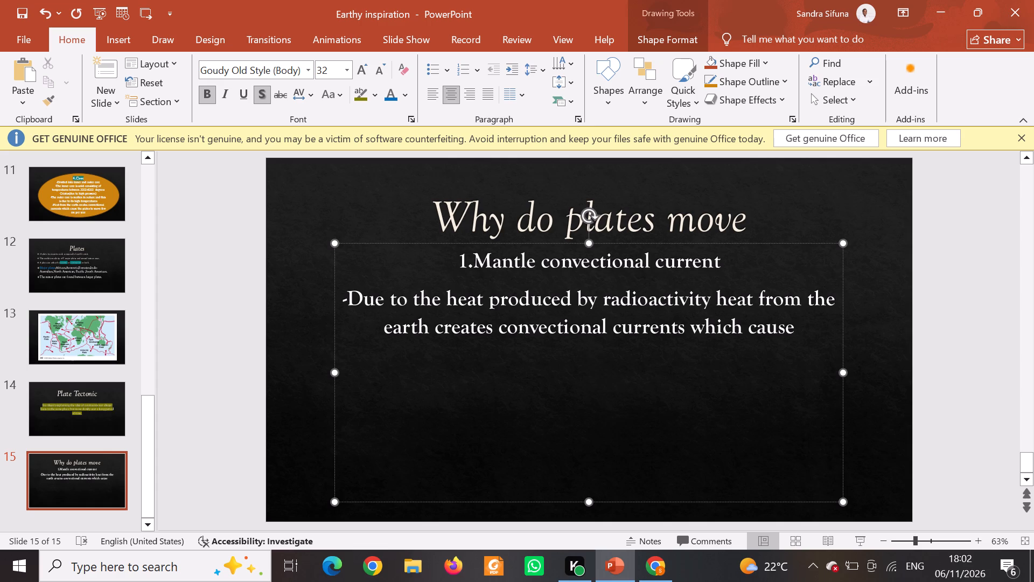
pyautogui.write('the')
pyautogui.press('space')
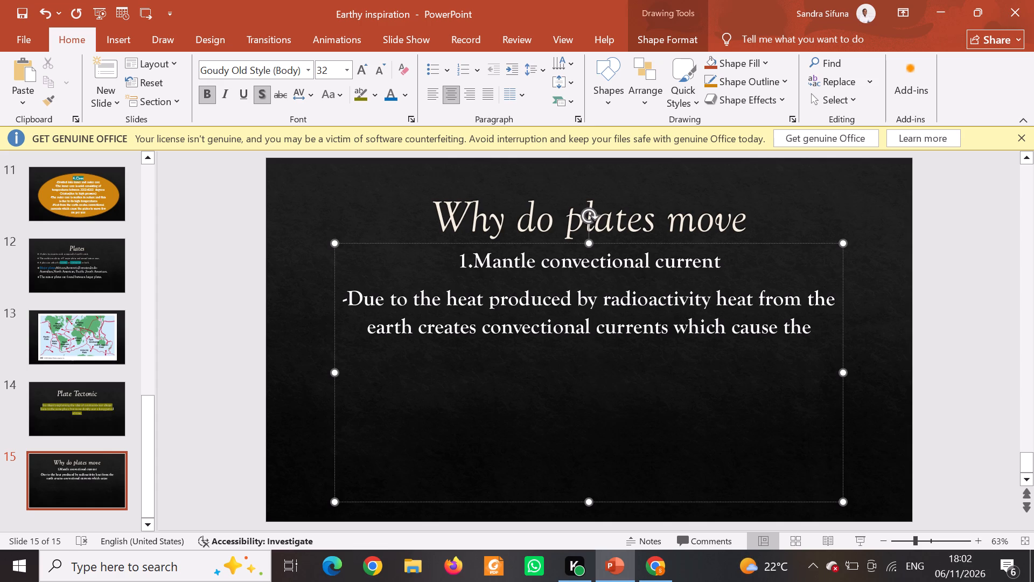
pyautogui.write('plated to move')
pyautogui.press('.')
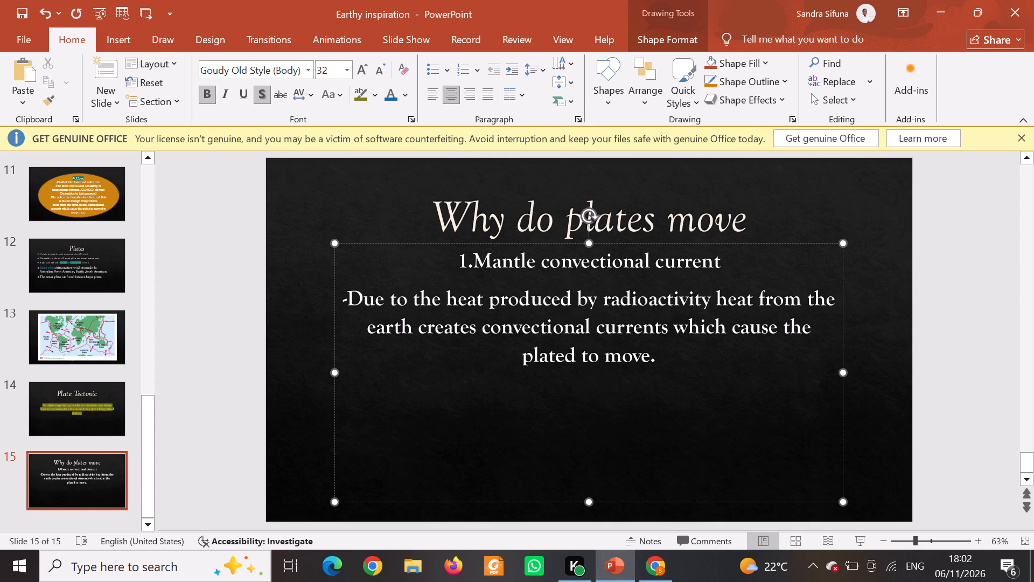
# Set the font size of the explanation paragraph below "1.Mantle convectional current" to 28.
pyautogui.moveTo(735, 255); pyautogui.dragTo(671, 374)
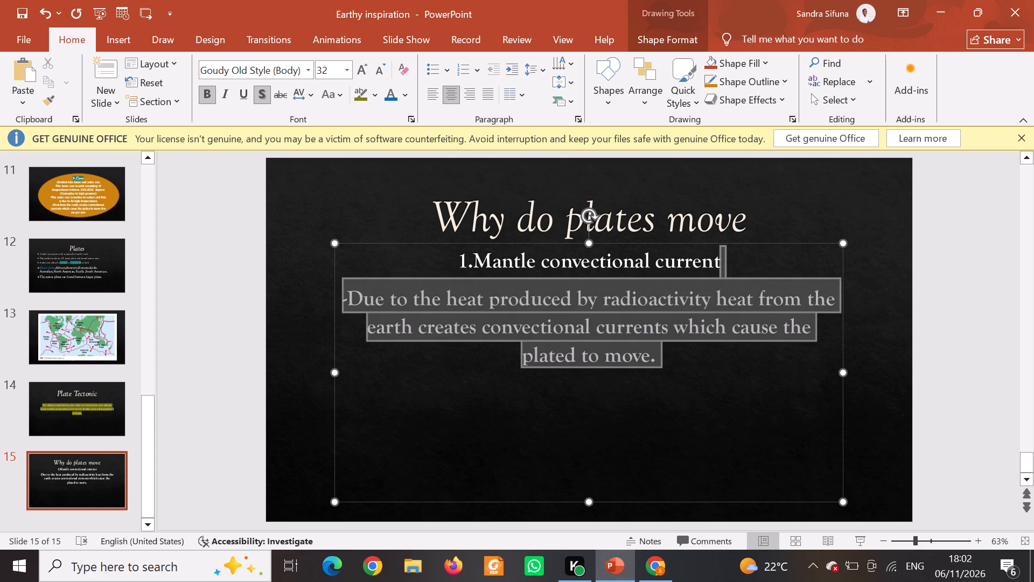
pyautogui.moveTo(671, 374); pyautogui.dragTo(669, 374)
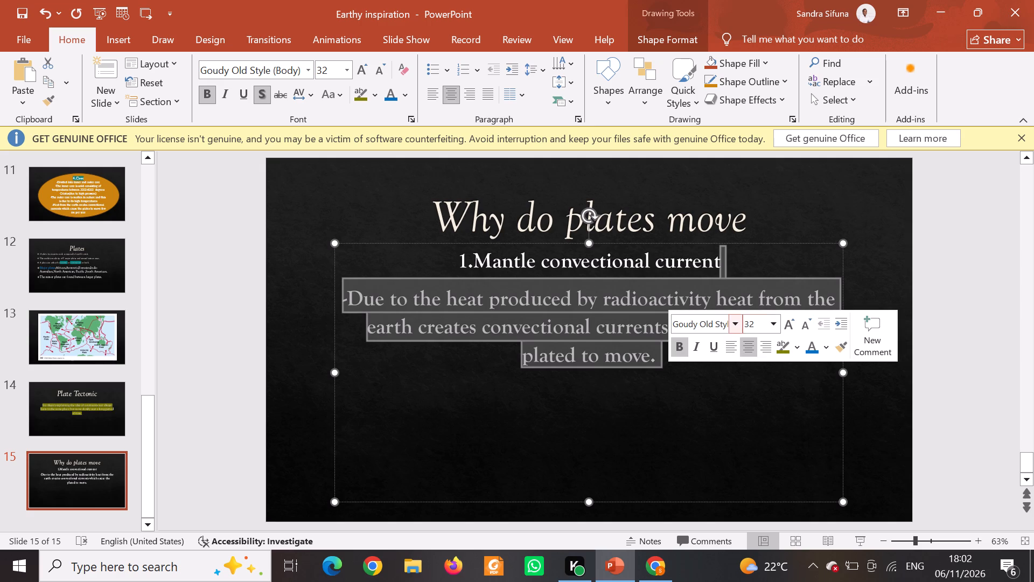
pyautogui.click(773, 323)
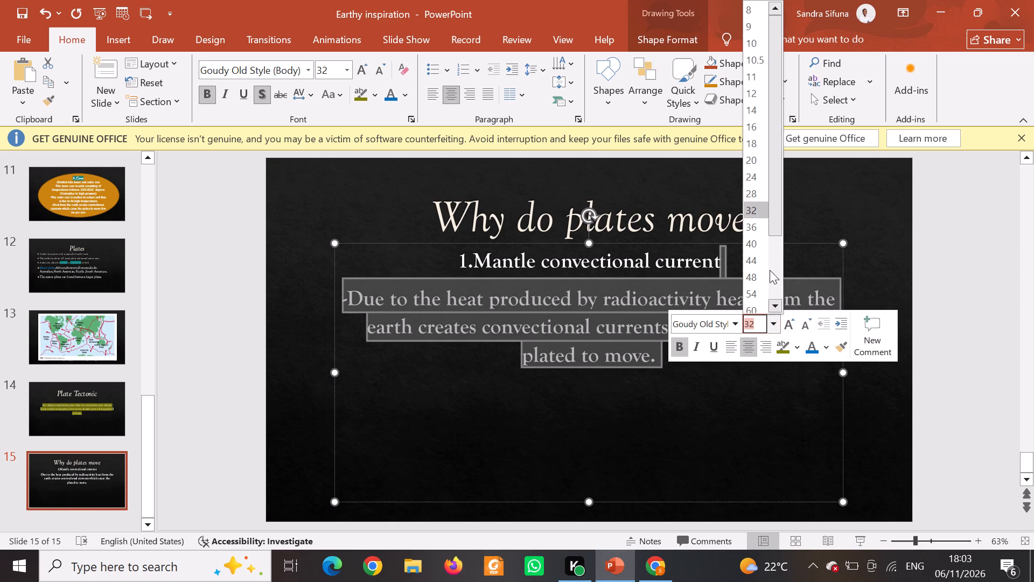
pyautogui.click(751, 189)
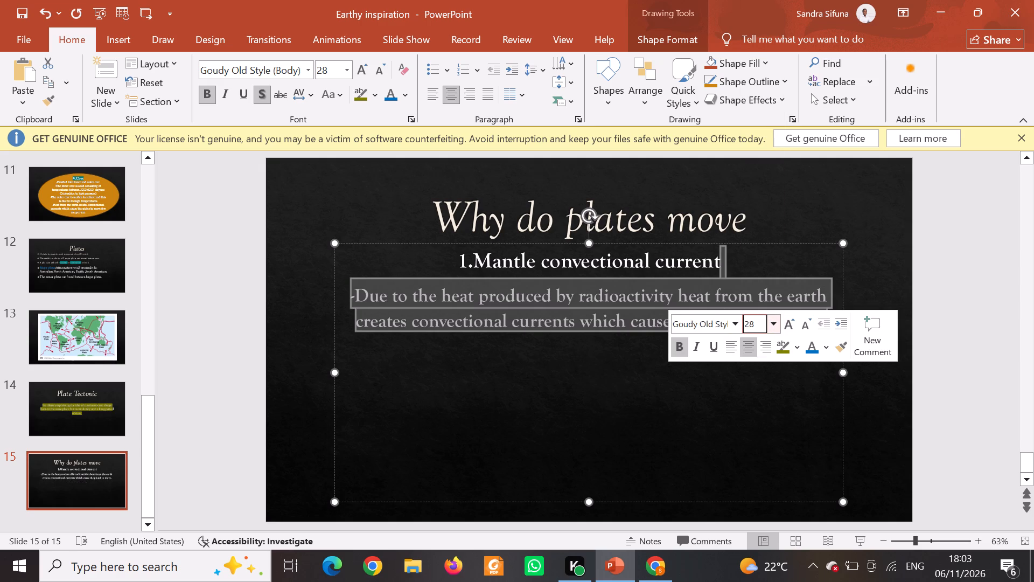
pyautogui.click(606, 418)
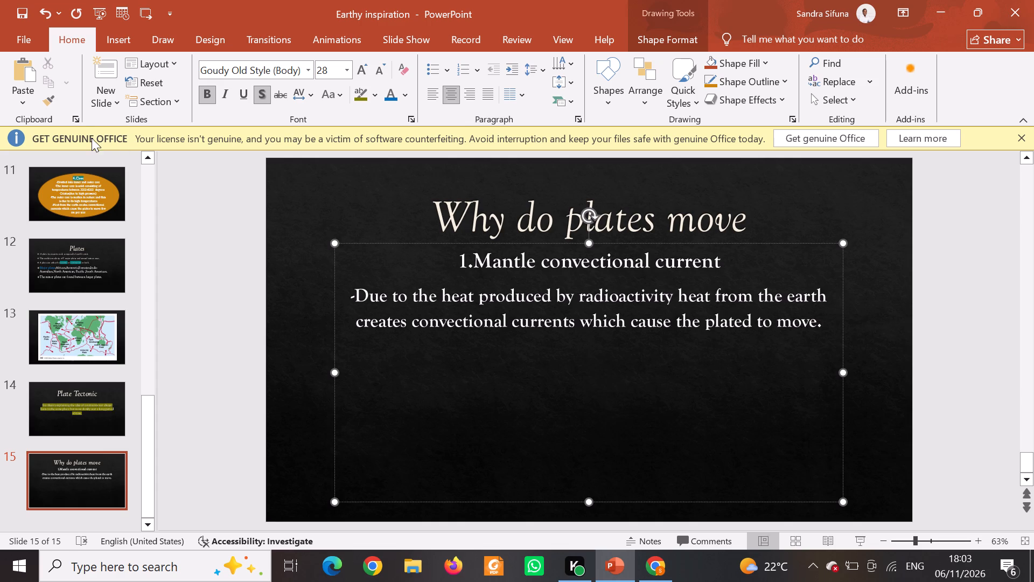
# Start inserting an online picture on the "Why do plates move" slide.
pyautogui.click(126, 36)
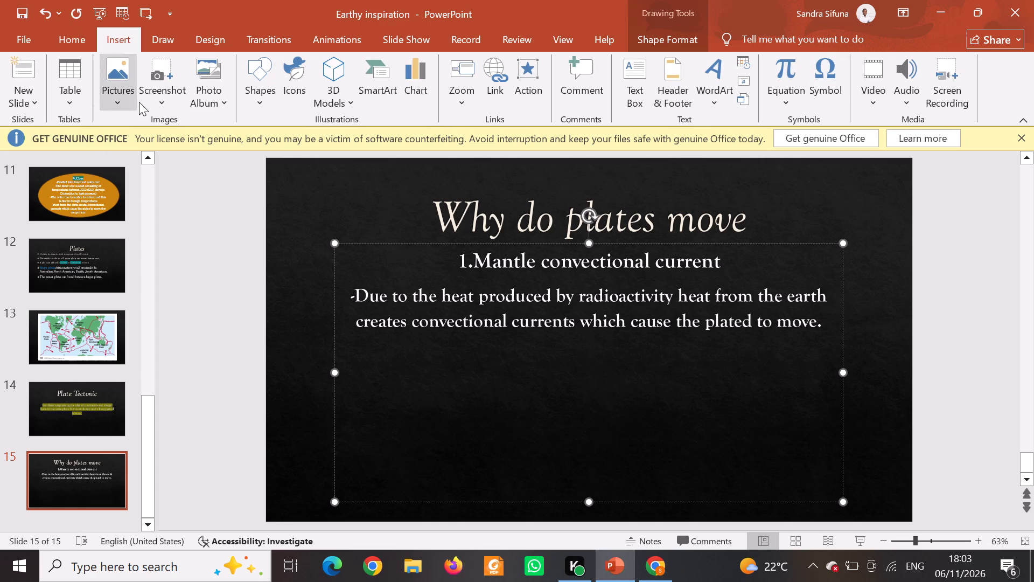
pyautogui.click(115, 114)
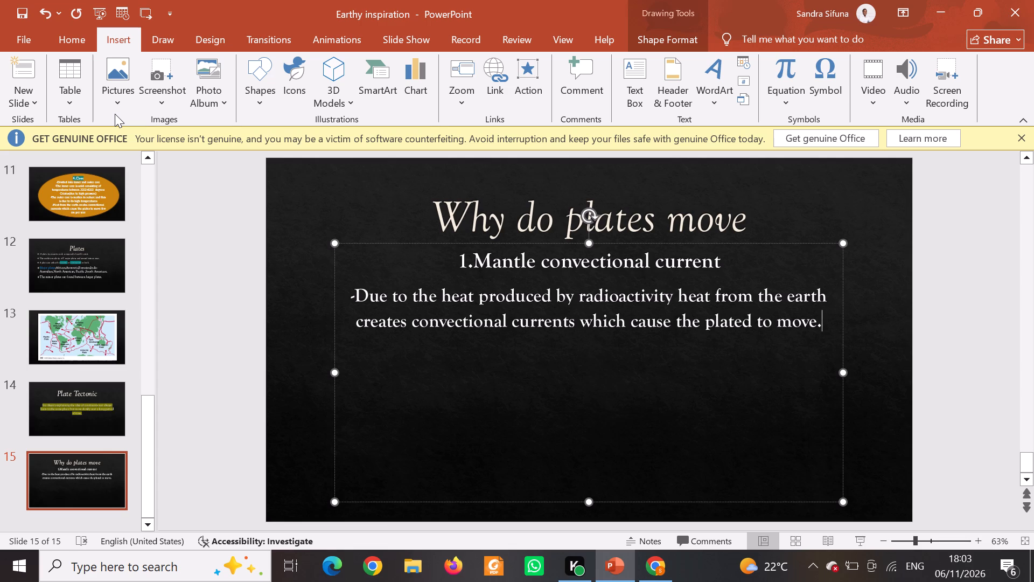
pyautogui.press('b')
pyautogui.press('BackSpace')
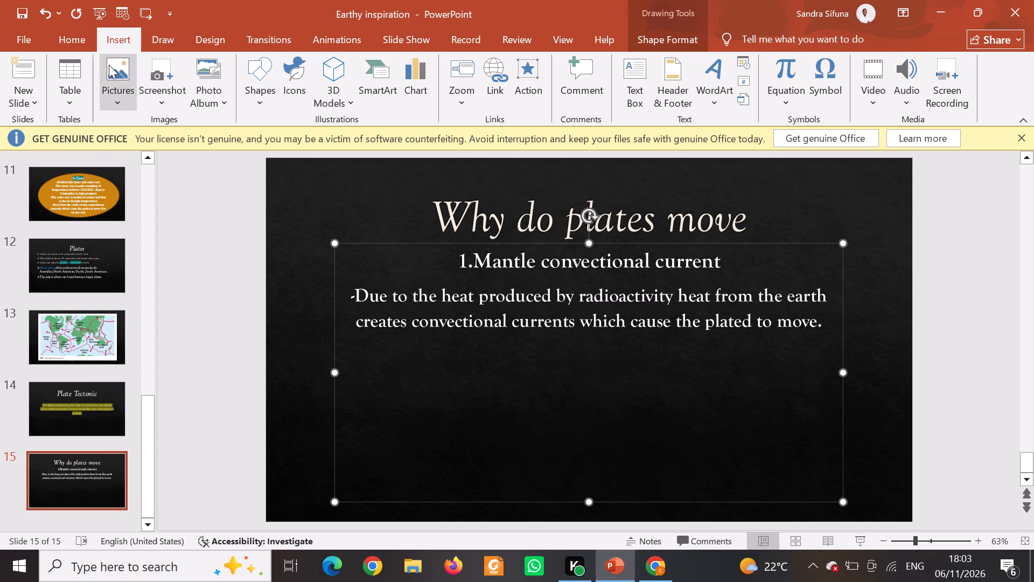
pyautogui.click(120, 99)
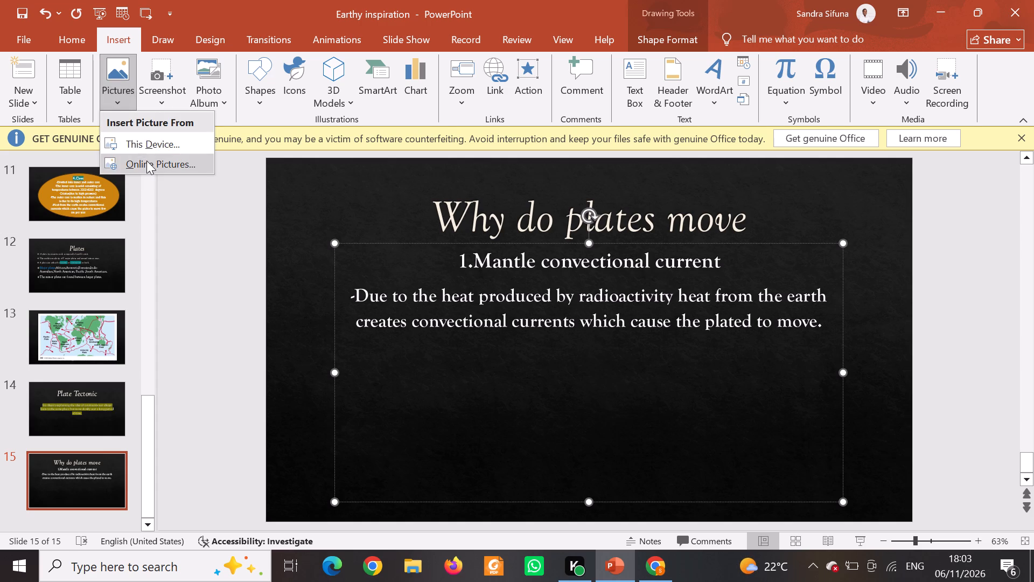
pyautogui.click(146, 161)
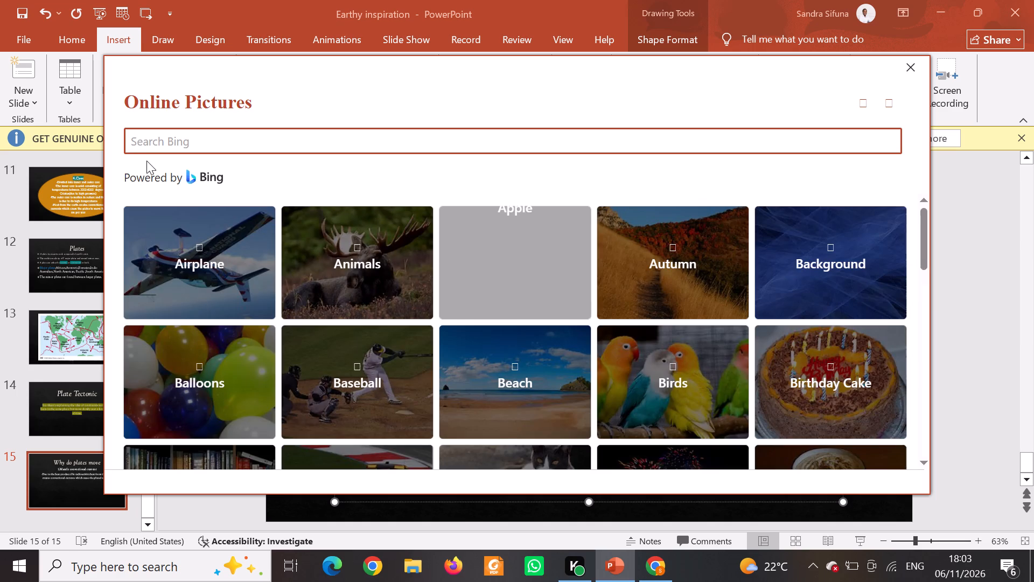
# Search the online pictures for "a diagram showing mantle convectional currents".
pyautogui.write('a diagram showing')
pyautogui.press('space')
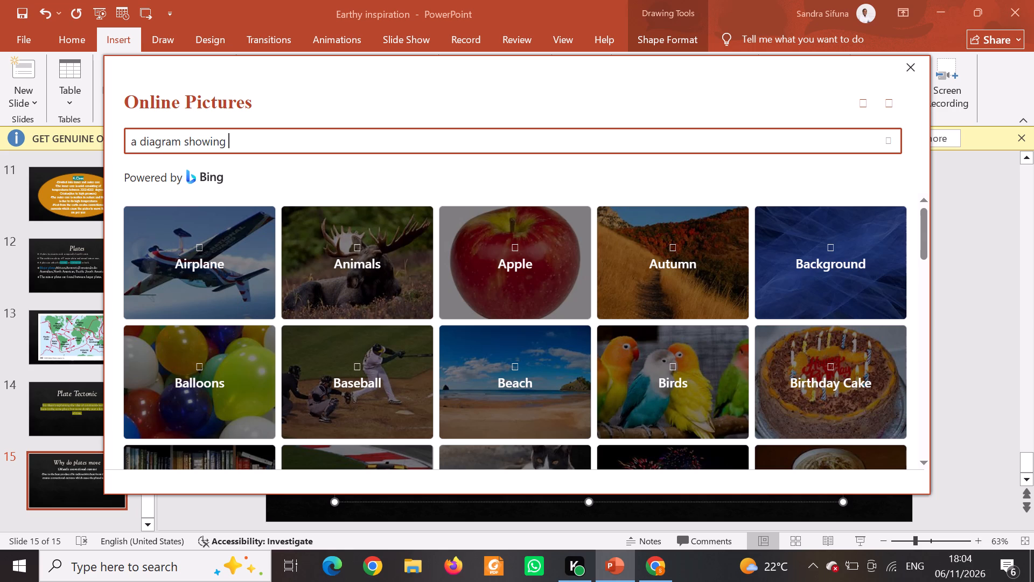
pyautogui.write('convectional')
pyautogui.press('space')
pyautogui.write('curren')
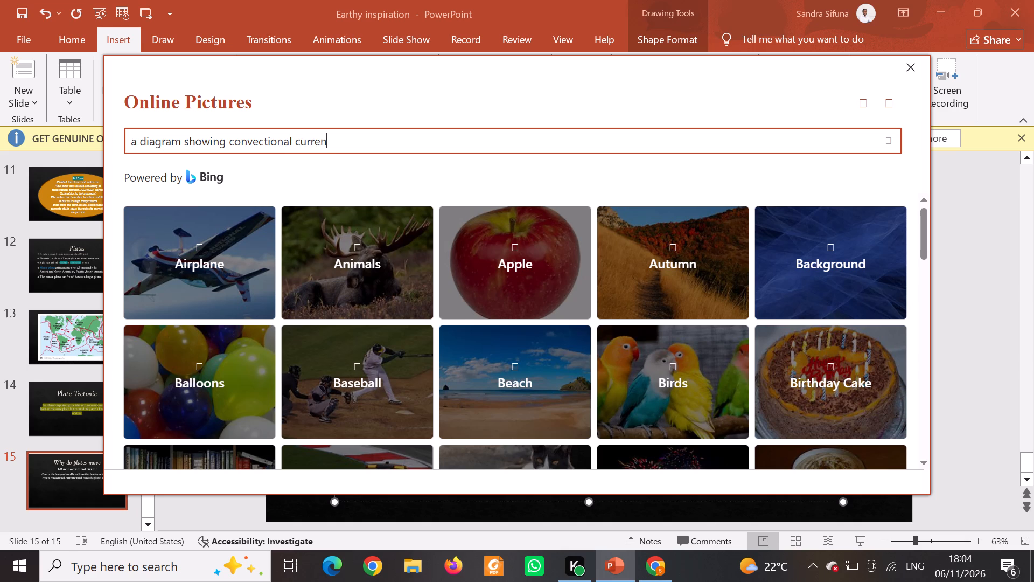
pyautogui.press('BackSpace')
pyautogui.press('BackSpace')
pyautogui.press('BackSpace')
pyautogui.press('BackSpace')
pyautogui.press('BackSpace')
pyautogui.click(229, 142)
pyautogui.write('mantle')
pyautogui.press('space')
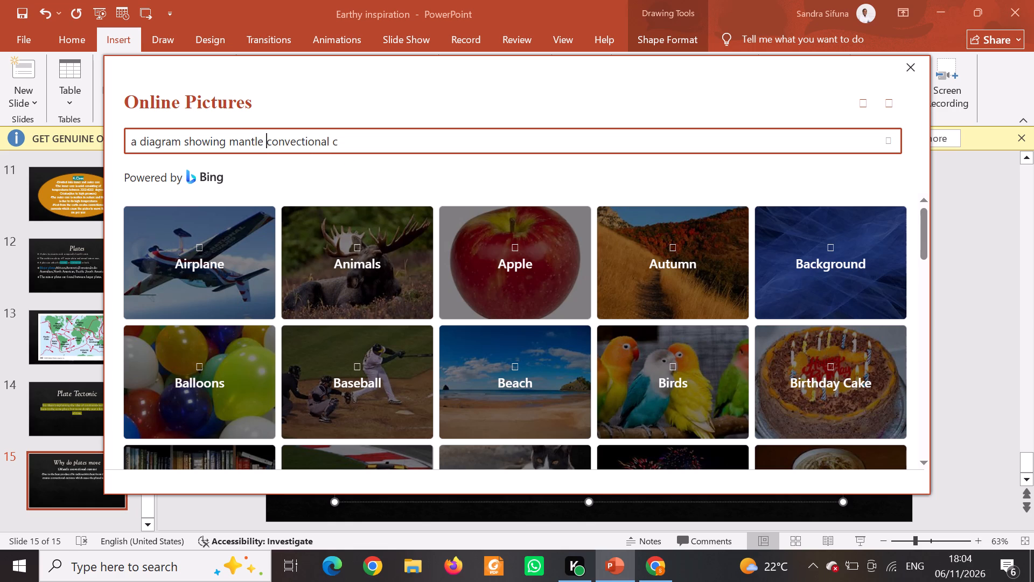
pyautogui.write('urrents')
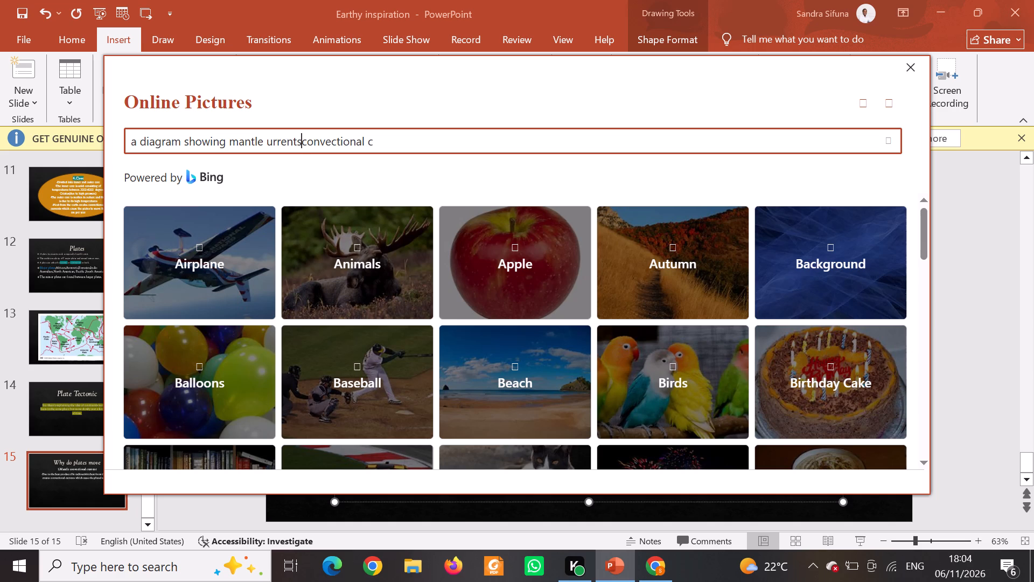
pyautogui.press('BackSpace')
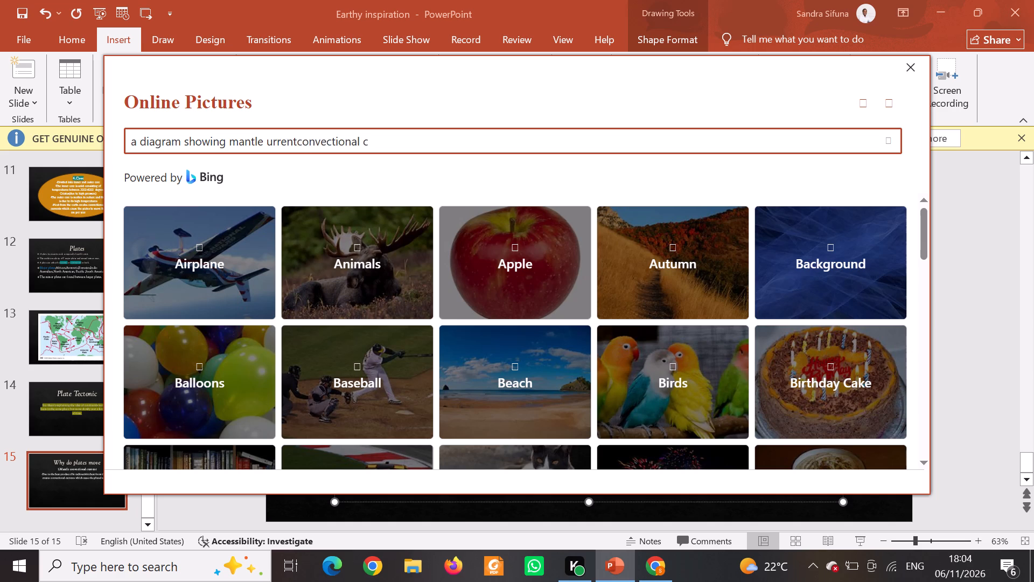
pyautogui.press('BackSpace')
pyautogui.press('BackSpace')
pyautogui.press('BackSpace')
pyautogui.press('BackSpace')
pyautogui.press('BackSpace')
pyautogui.press('BackSpace')
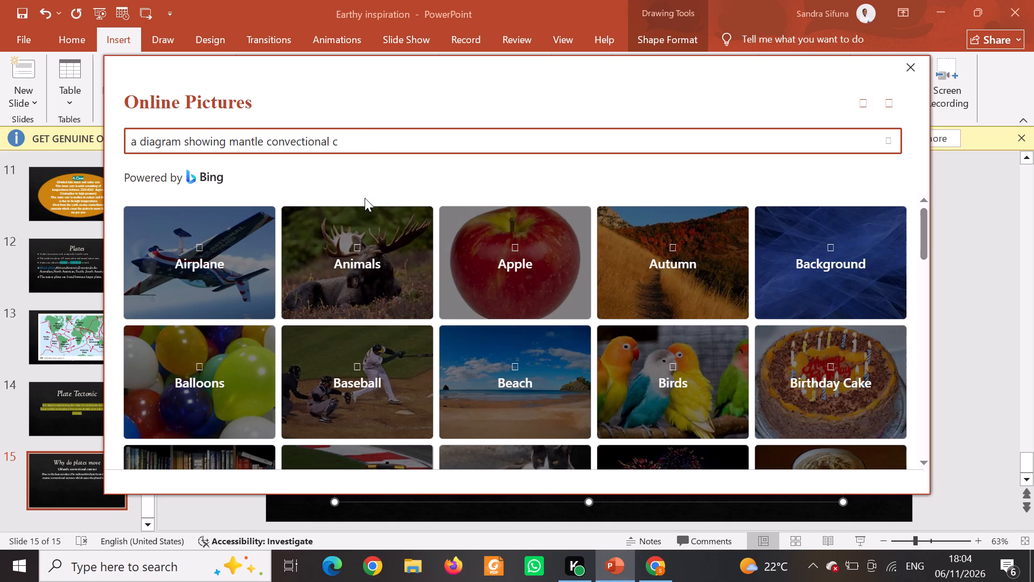
pyautogui.click(344, 143)
pyautogui.write('urrents')
pyautogui.press('Return')
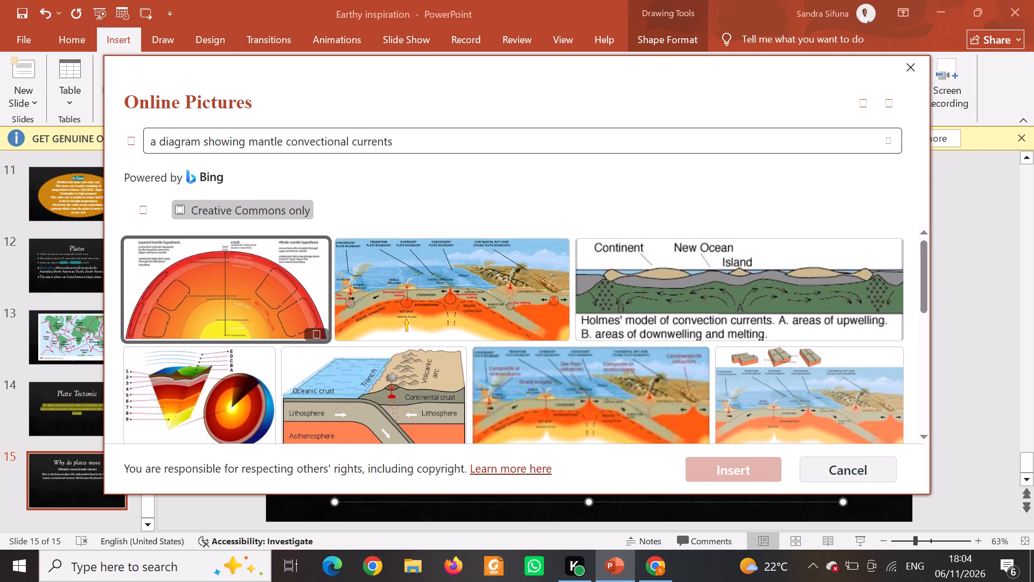
# Look through the picture results for a suitable diagram of mantle convection currents.
pyautogui.scroll(-1, 344, 143)
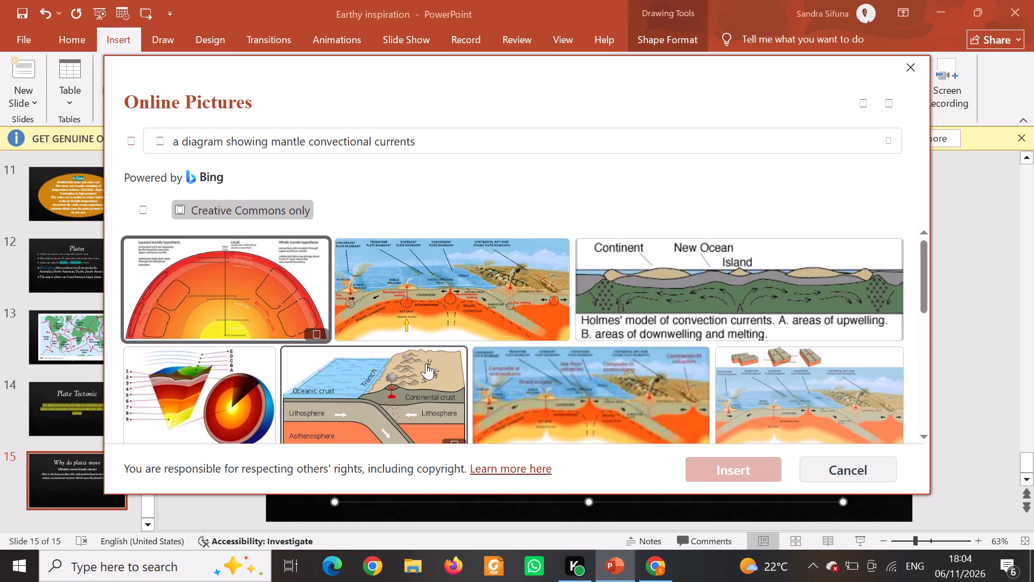
pyautogui.scroll(-4, 426, 363)
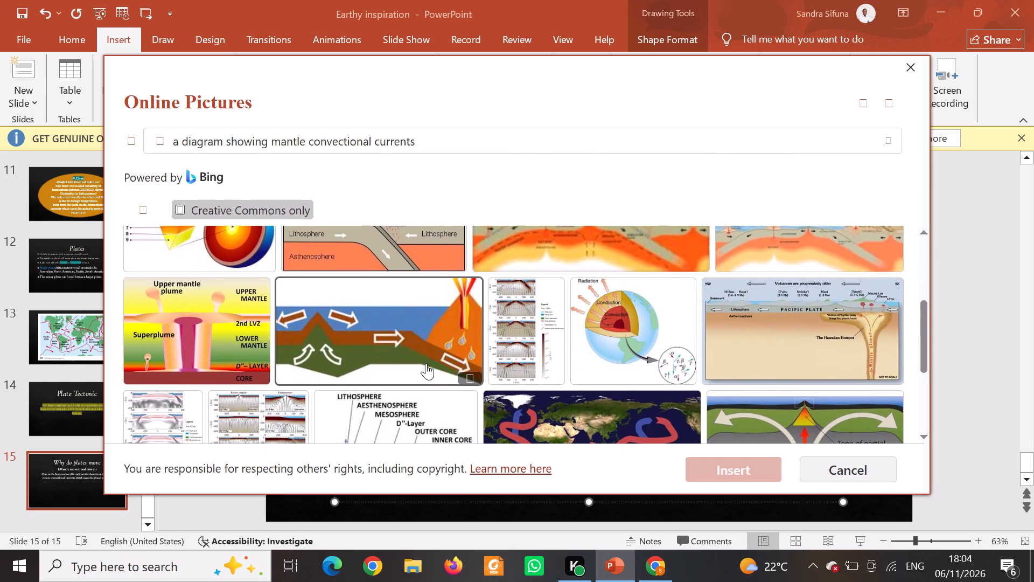
pyautogui.scroll(-3, 426, 363)
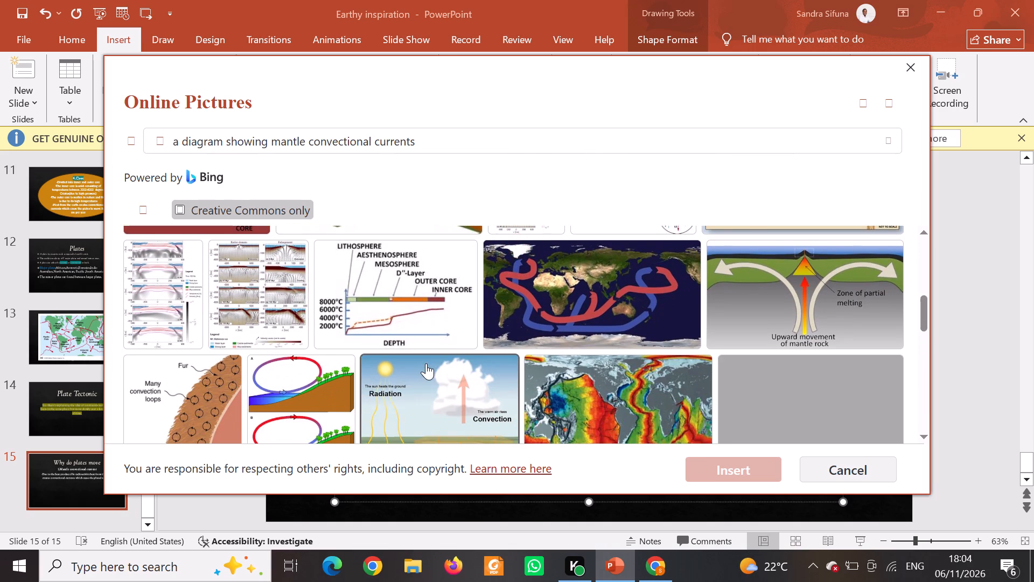
pyautogui.scroll(-5, 426, 363)
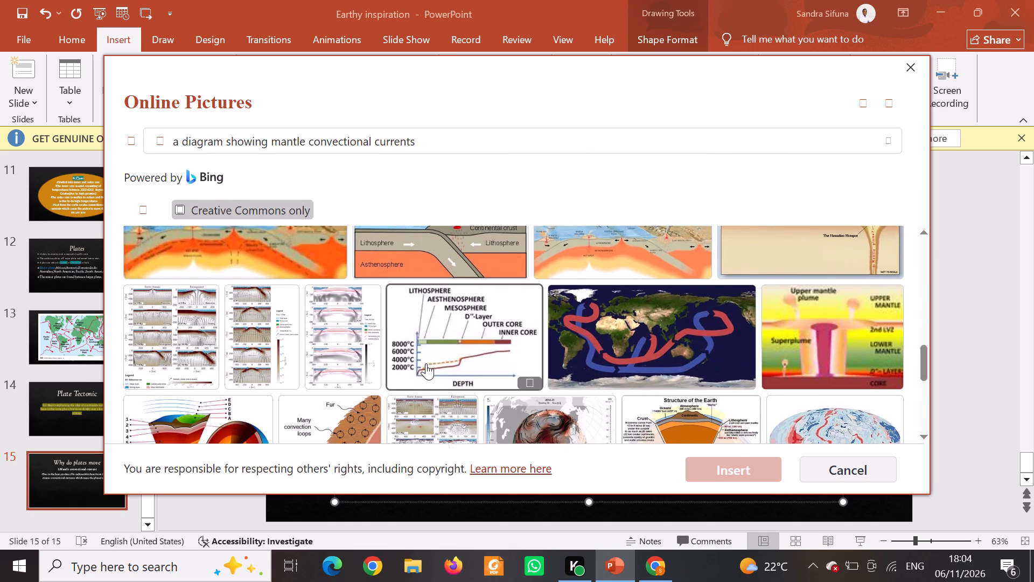
pyautogui.scroll(-6, 426, 363)
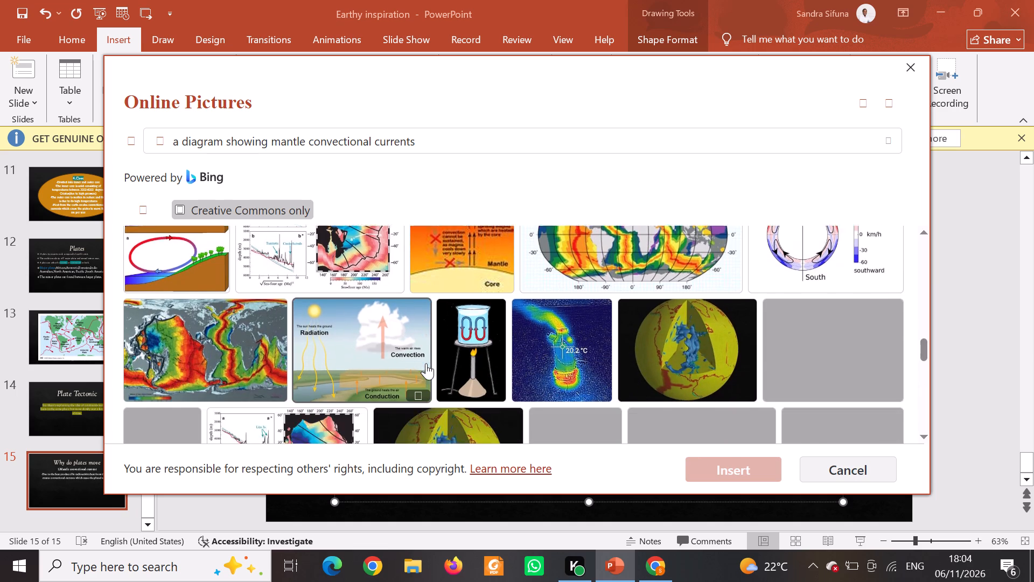
pyautogui.scroll(-3, 426, 363)
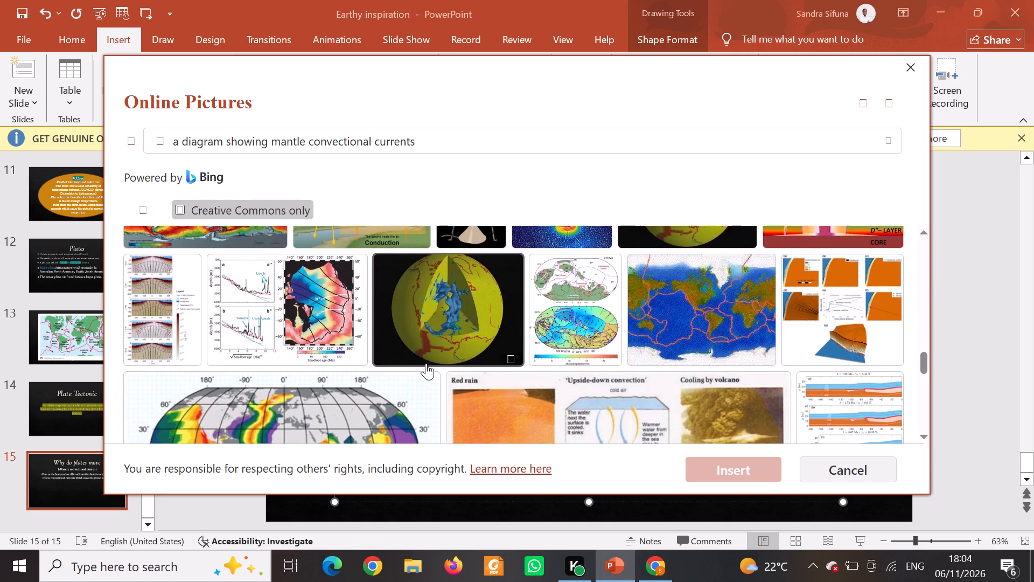
pyautogui.scroll(-8, 426, 363)
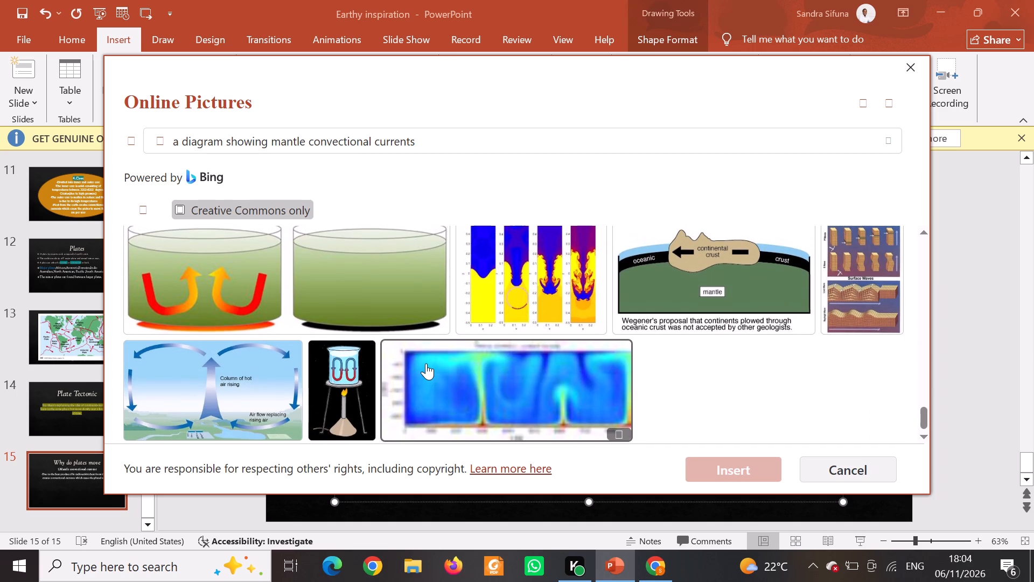
pyautogui.scroll(-1, 426, 363)
pyautogui.scroll(10, 426, 363)
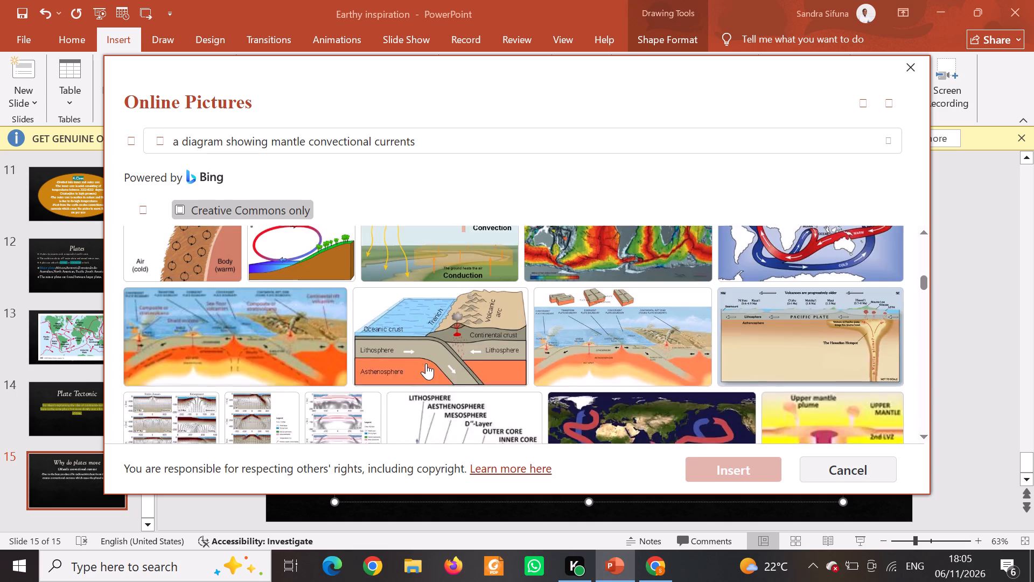
pyautogui.scroll(5, 426, 363)
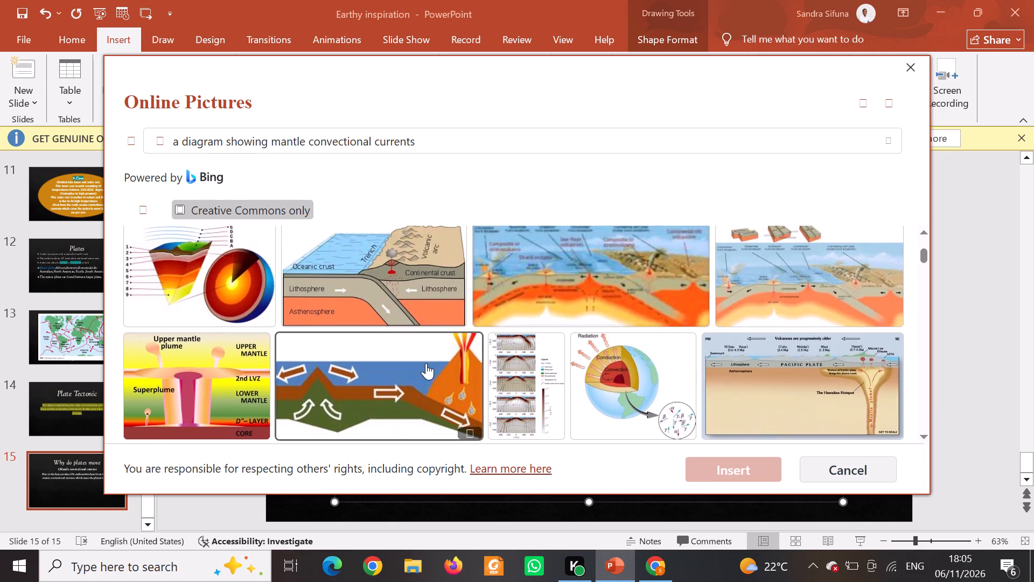
pyautogui.scroll(3, 426, 363)
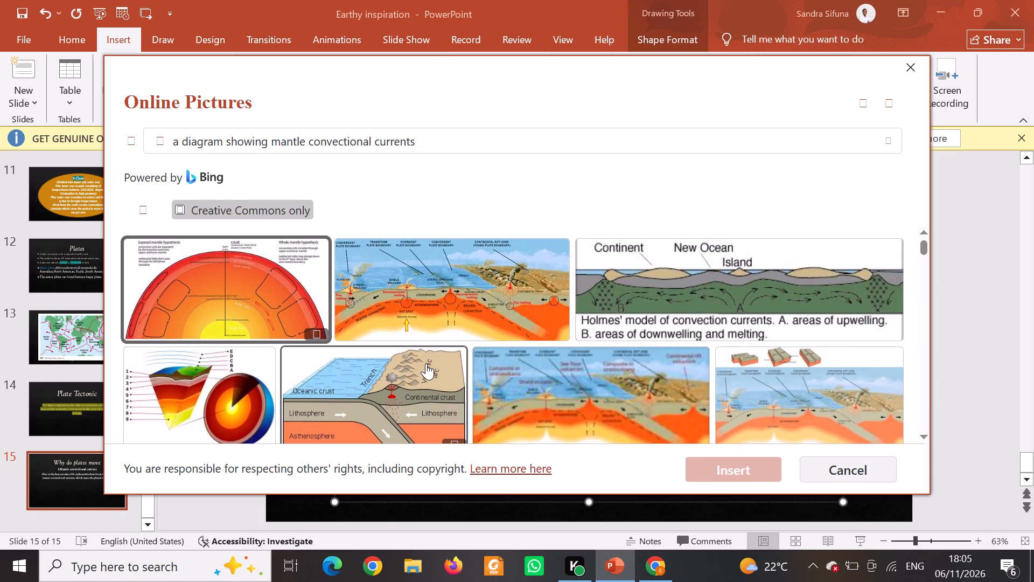
# Insert the second result, the blue and orange plate boundary cross-section with mantle convection arrows, into the slide.
pyautogui.click(485, 279)
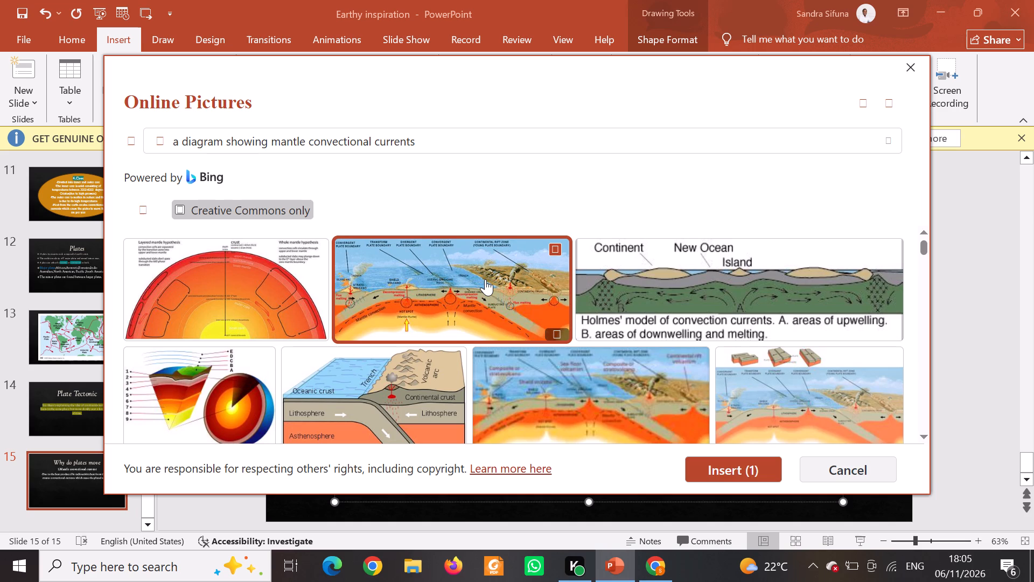
pyautogui.click(714, 460)
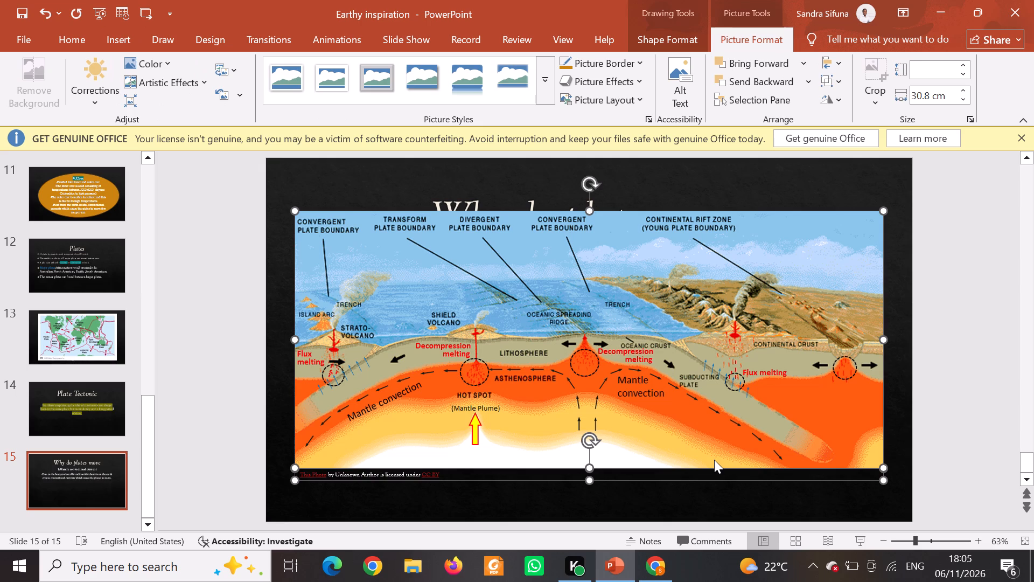
# Copy the plate boundary diagram with its caption onto a new Blank-layout slide after the "Why do plates move" slide.
pyautogui.rightClick(707, 432)
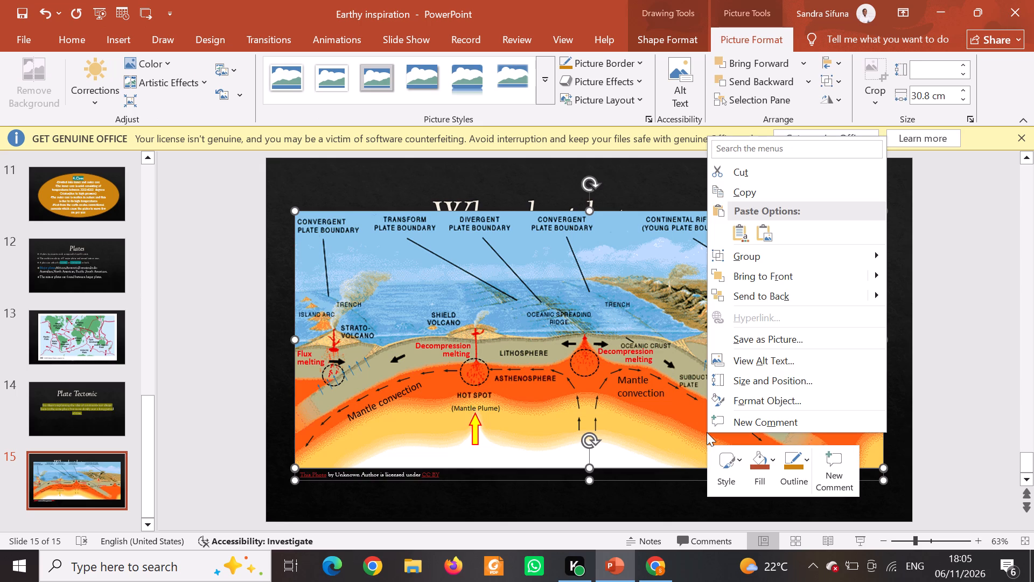
pyautogui.click(749, 189)
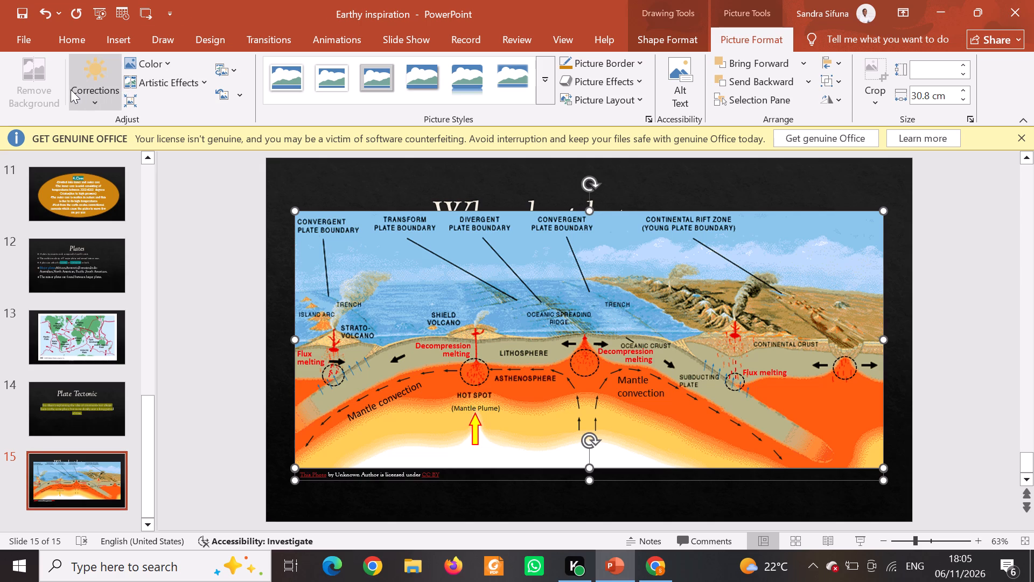
pyautogui.click(92, 31)
pyautogui.click(124, 32)
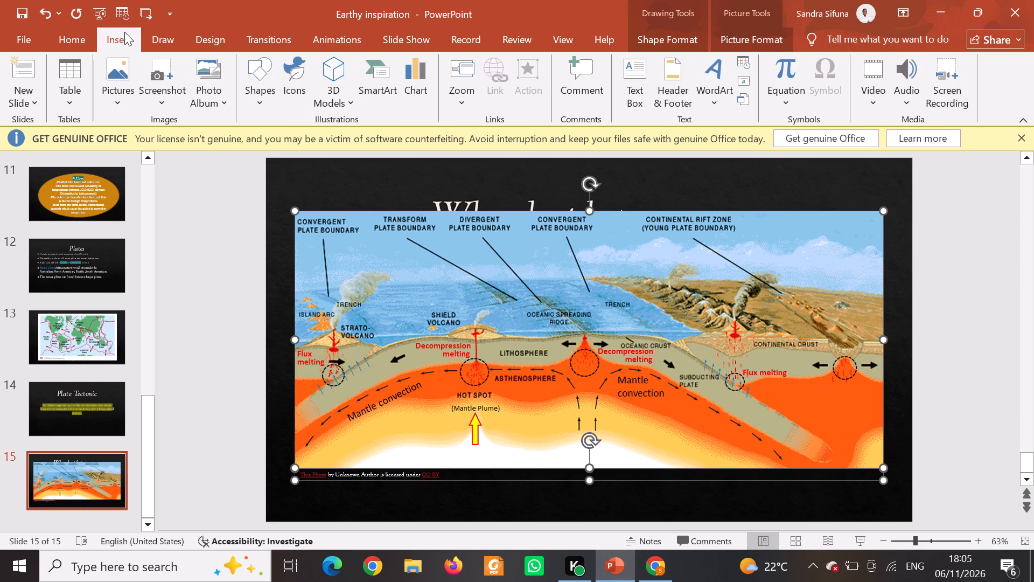
pyautogui.click(60, 46)
pyautogui.click(100, 107)
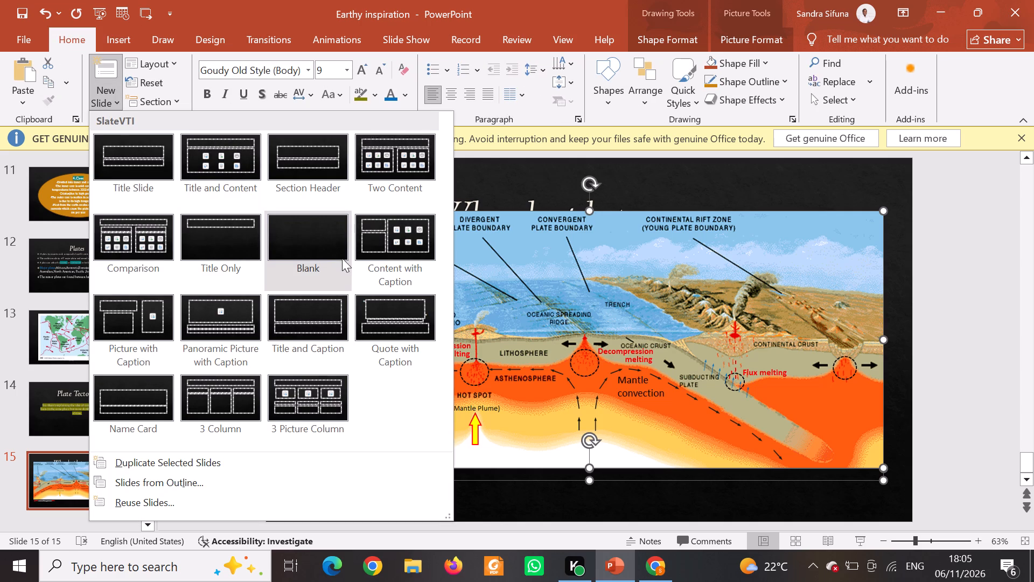
pyautogui.click(293, 234)
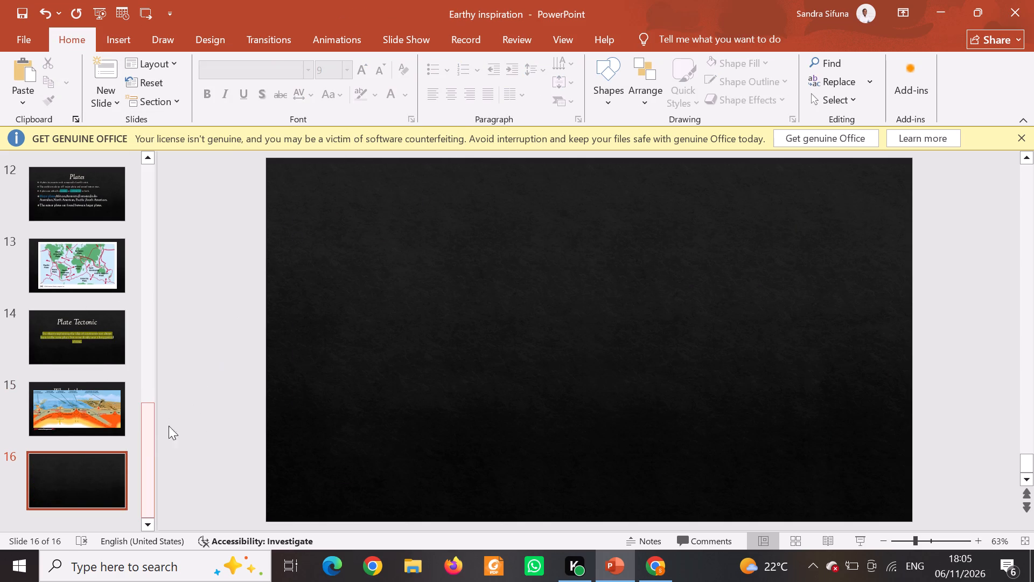
pyautogui.click(511, 234)
pyautogui.rightClick(511, 234)
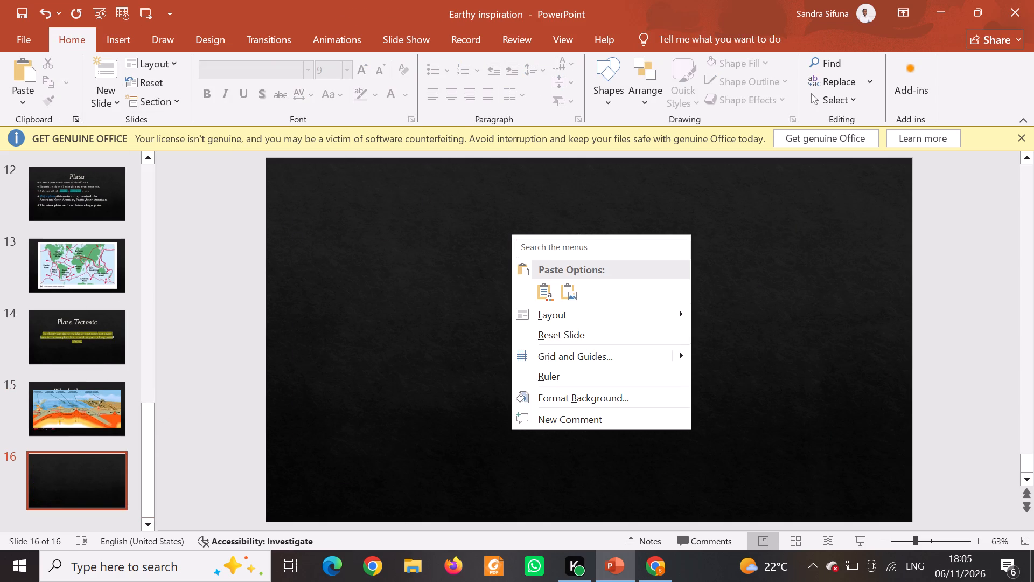
pyautogui.click(541, 295)
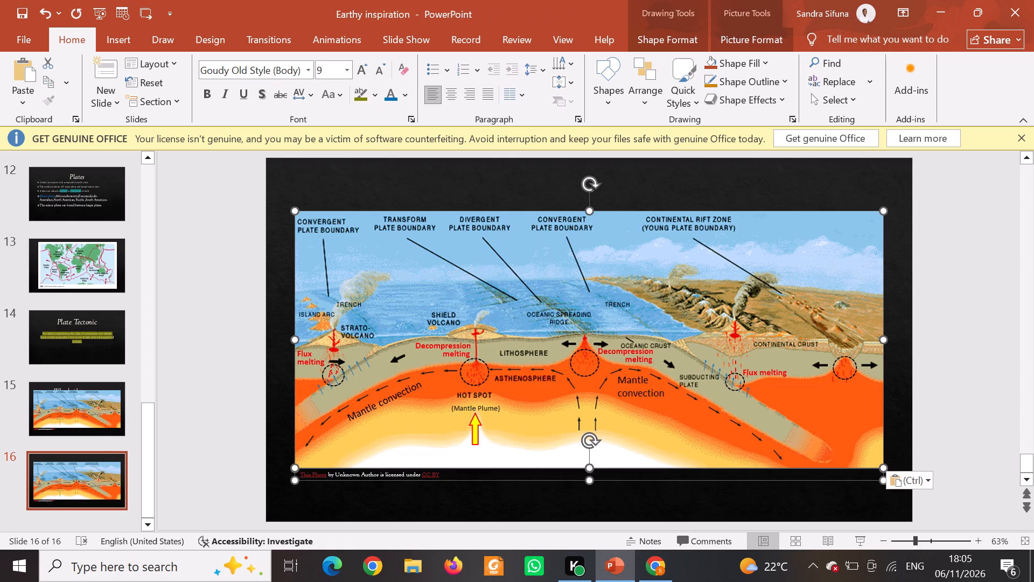
# Delete the original diagram and its caption from the "Why do plates move" slide.
pyautogui.click(88, 406)
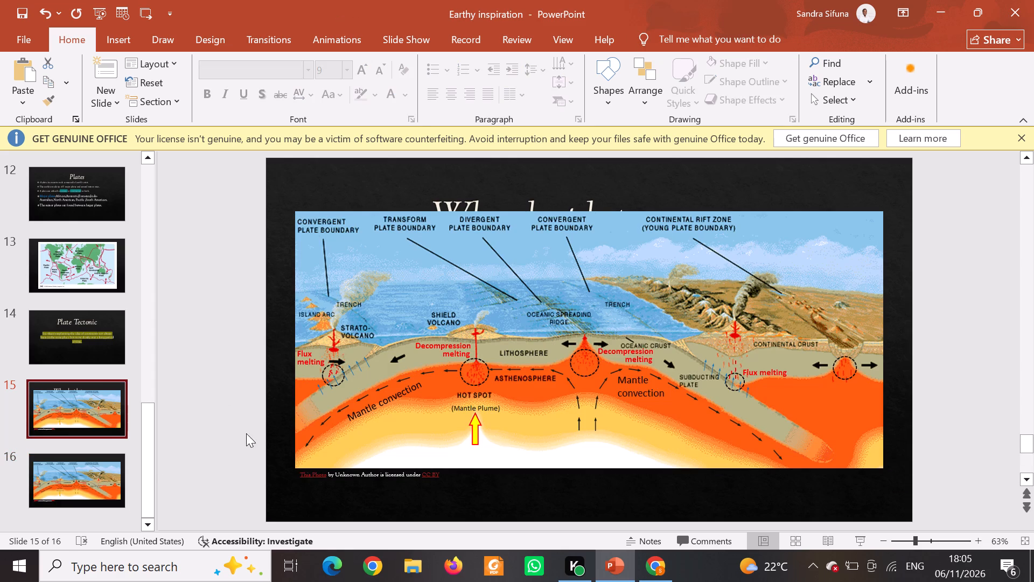
pyautogui.click(313, 438)
pyautogui.press('BackSpace')
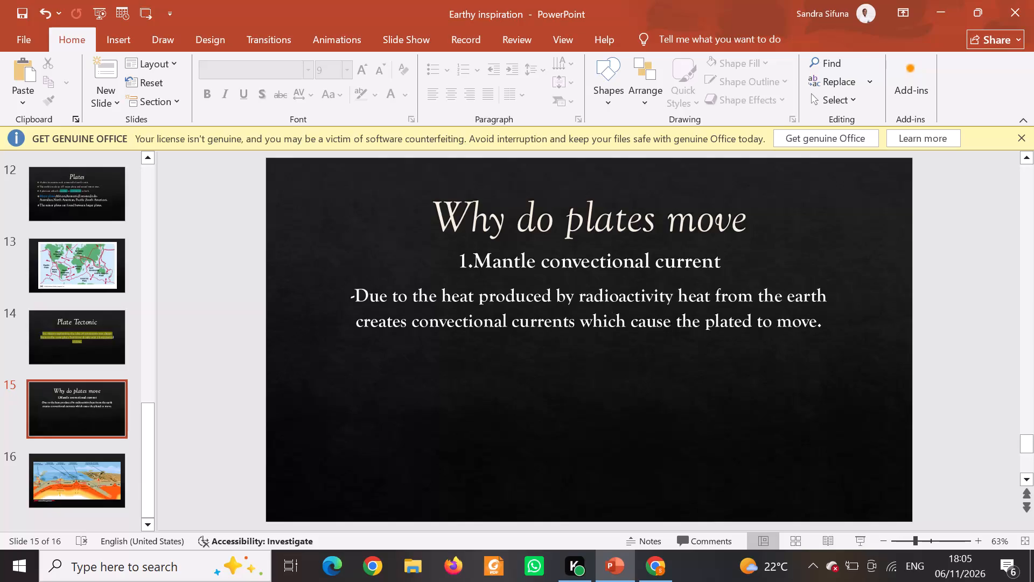
# Highlight the "1.Mantle convectional current" heading in green.
pyautogui.moveTo(724, 260); pyautogui.dragTo(636, 262)
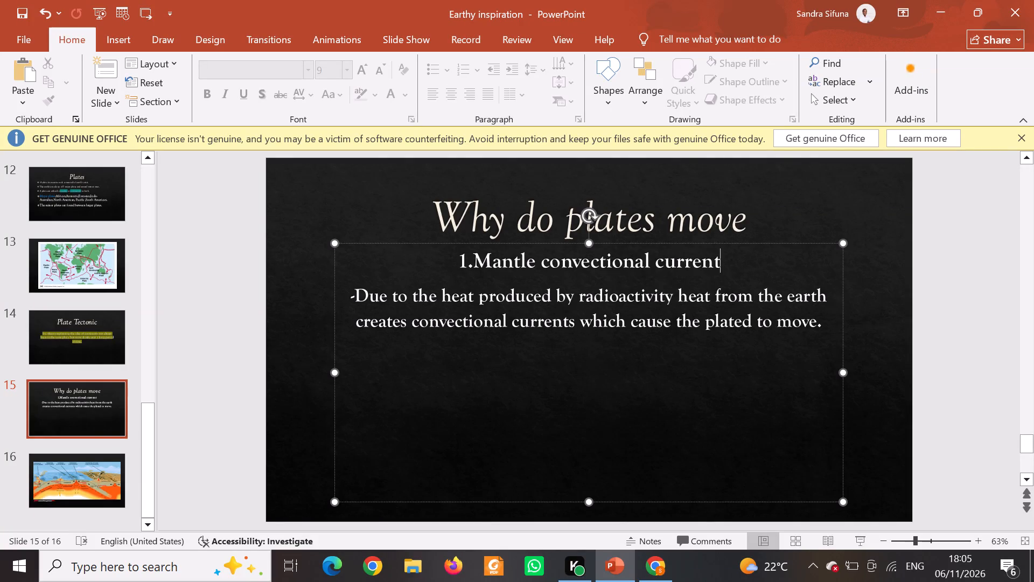
pyautogui.moveTo(636, 262); pyautogui.dragTo(461, 257)
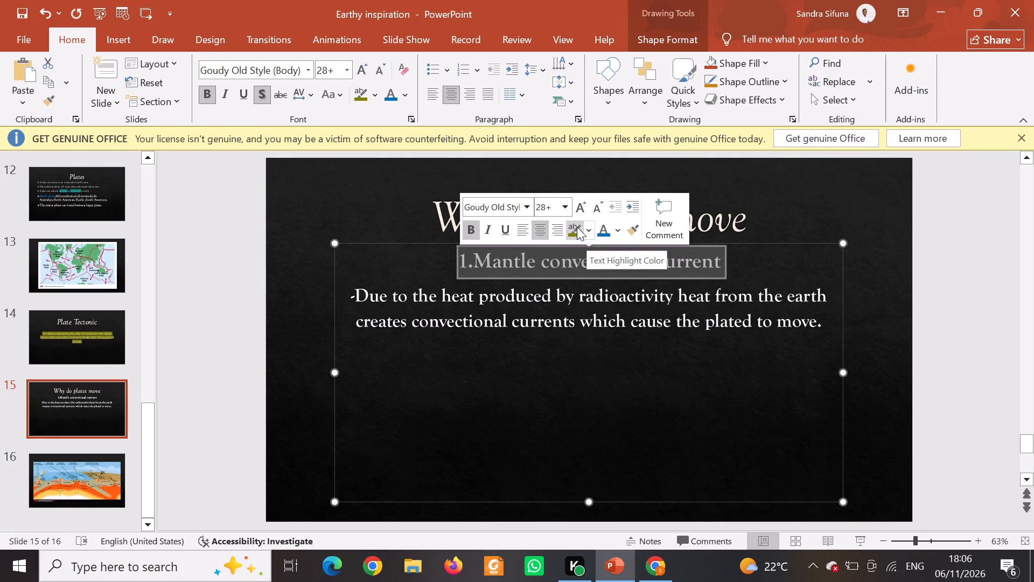
pyautogui.click(589, 237)
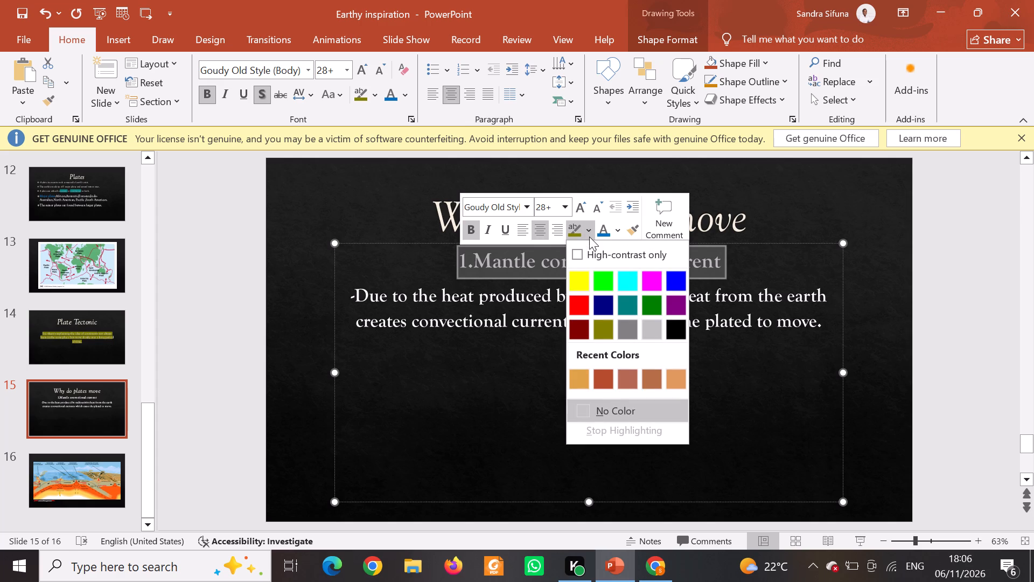
pyautogui.click(653, 310)
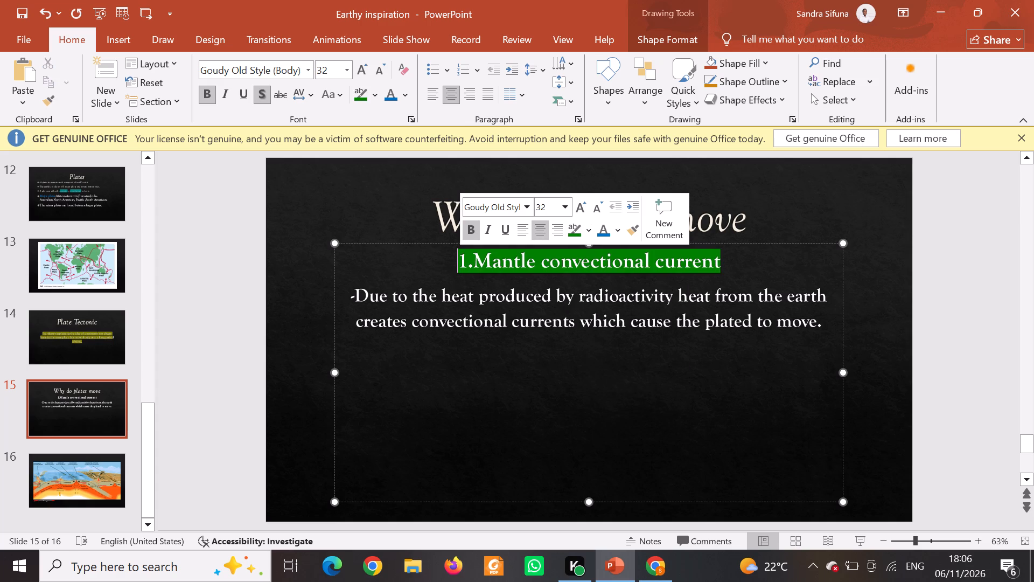
# Add an empty line below and another above the "1.Mantle convectional current" heading.
pyautogui.click(735, 264)
pyautogui.press('Return')
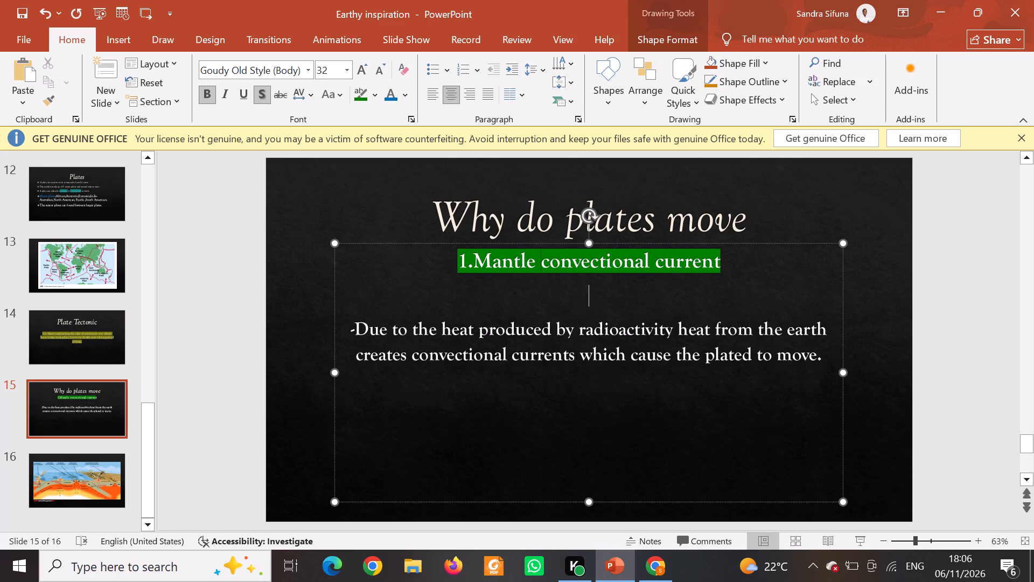
pyautogui.click(450, 263)
pyautogui.press('Return')
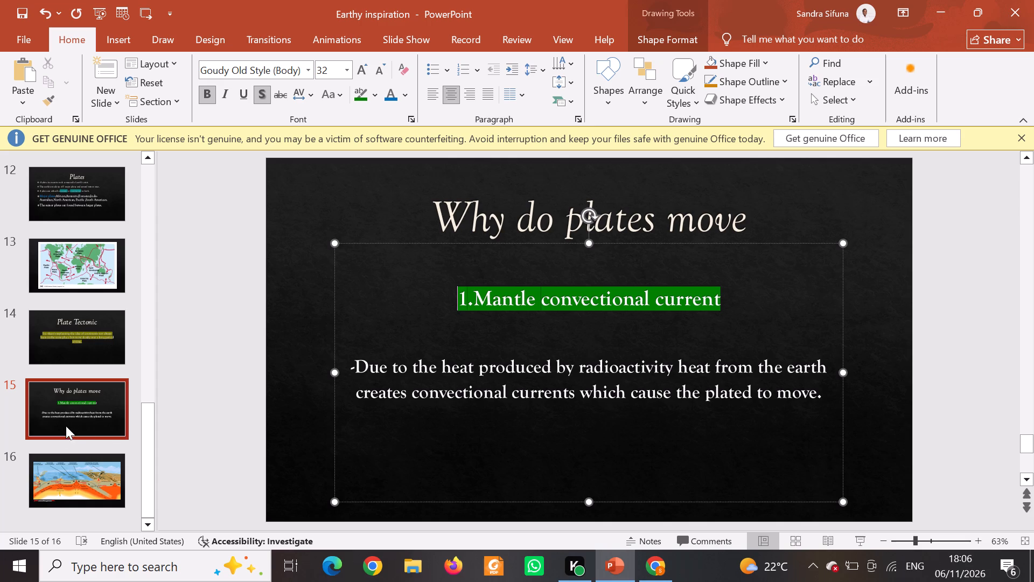
# Remove the photo attribution caption beneath the diagram on slide 16.
pyautogui.click(102, 508)
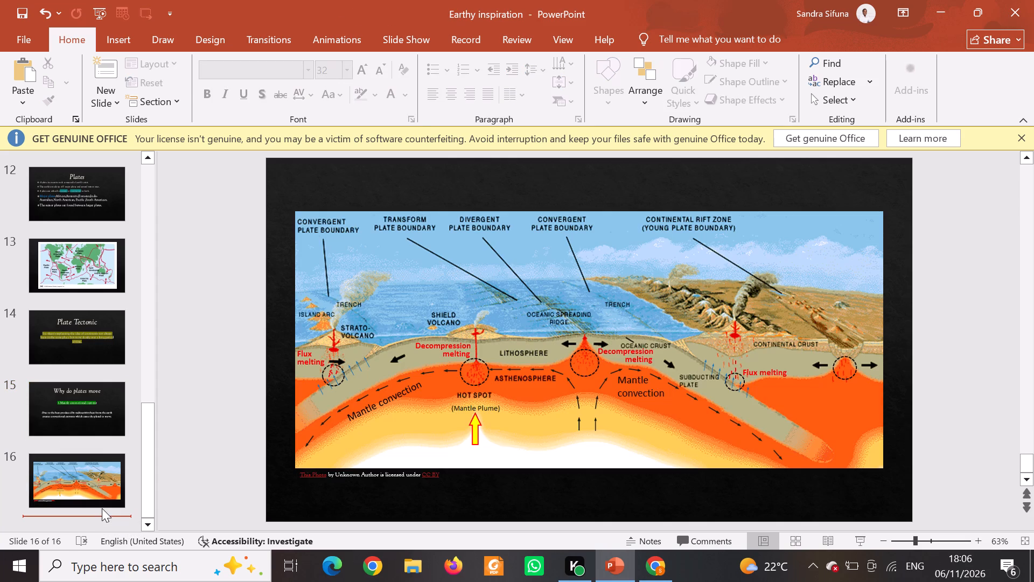
pyautogui.click(416, 475)
pyautogui.click(416, 475)
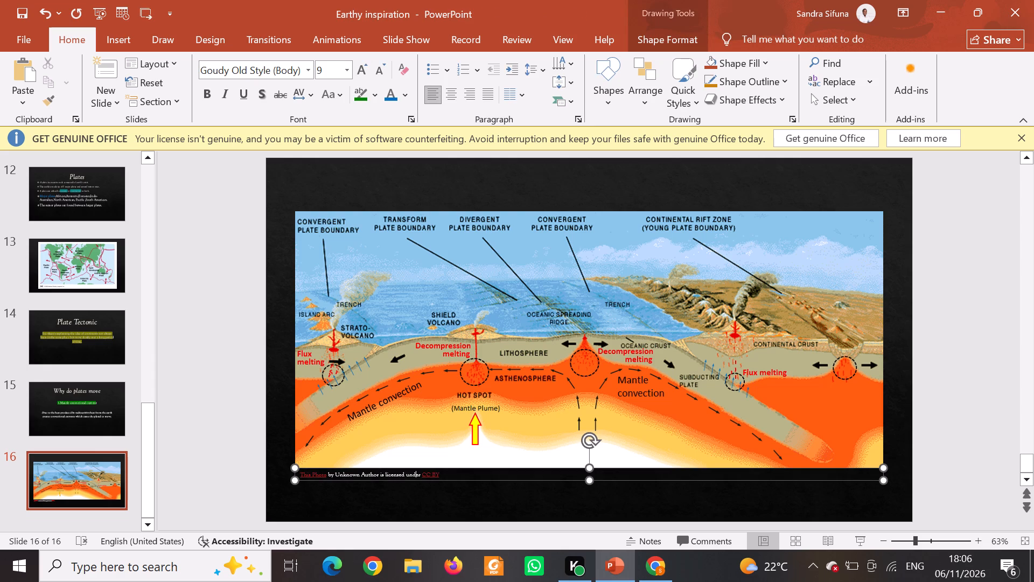
pyautogui.press('BackSpace')
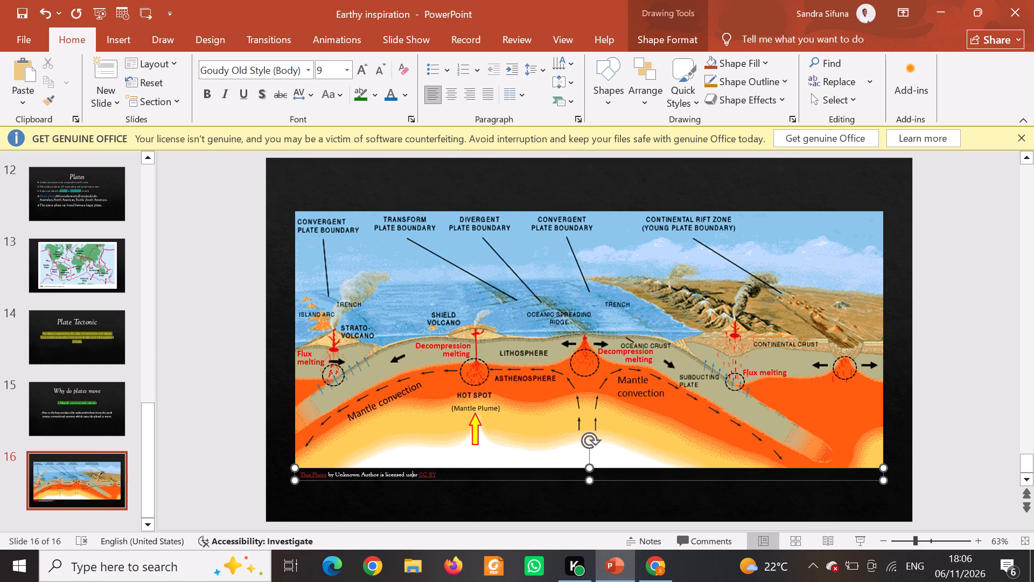
pyautogui.press('BackSpace')
pyautogui.click(416, 475)
pyautogui.press('BackSpace')
pyautogui.press('BackSpace')
pyautogui.click(519, 479)
pyautogui.press('BackSpace')
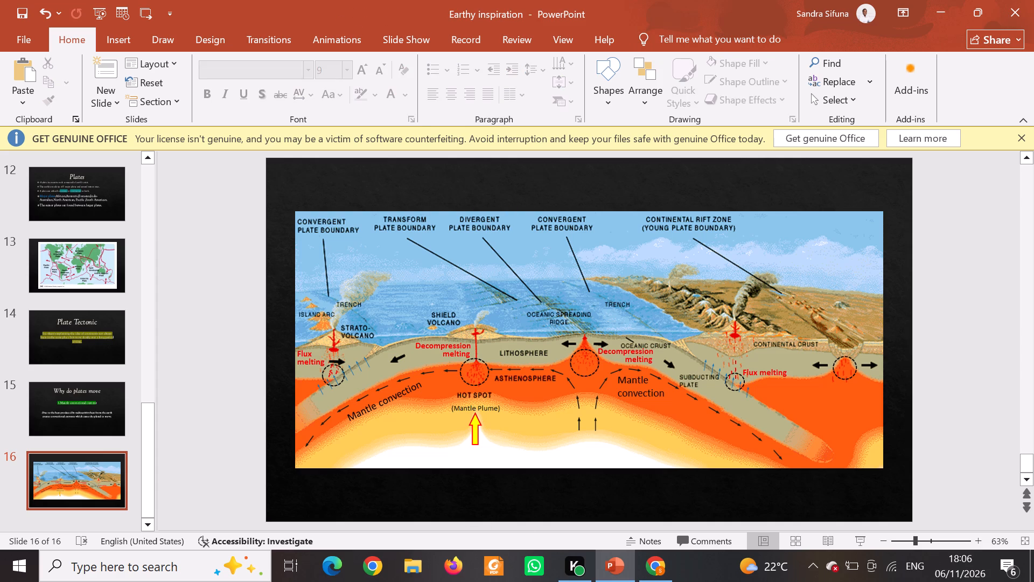
# Review all the slides in order, from the Plate Tectonics title slide to the mantle convection diagram.
pyautogui.scroll(-2, 65, 441)
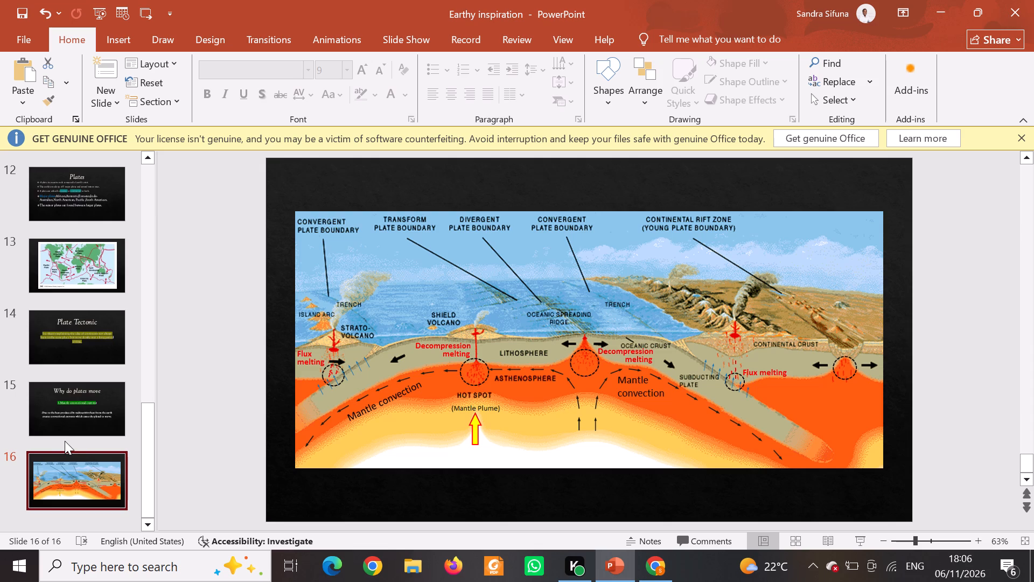
pyautogui.scroll(11, 65, 441)
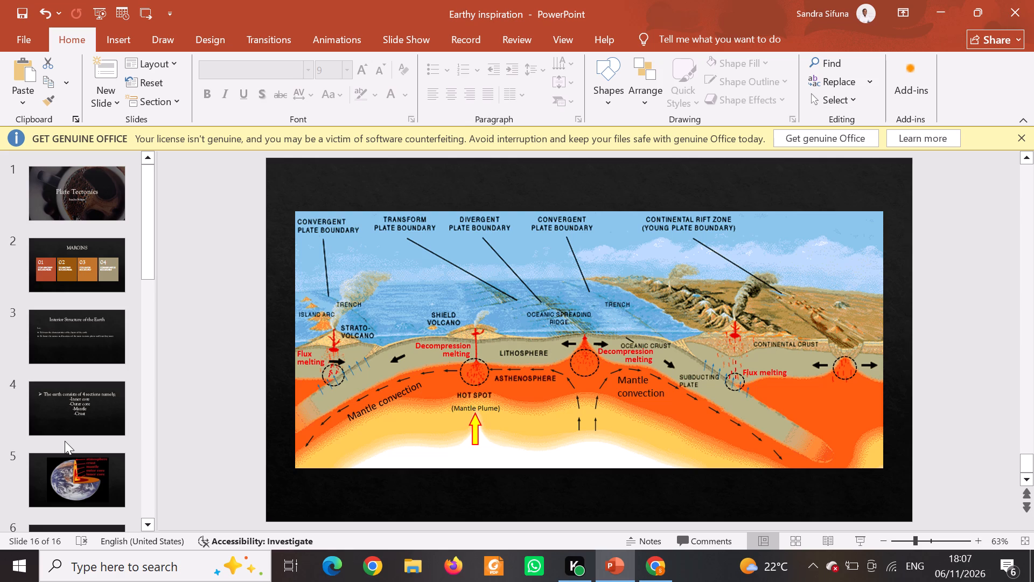
pyautogui.hscroll(1, 161, 331)
pyautogui.click(96, 202)
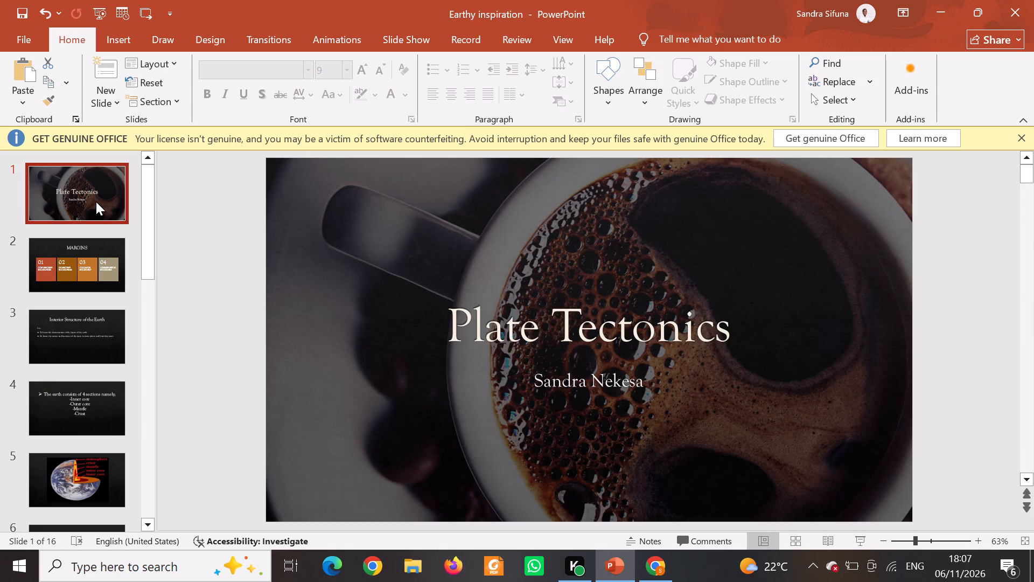
pyautogui.press('Right')
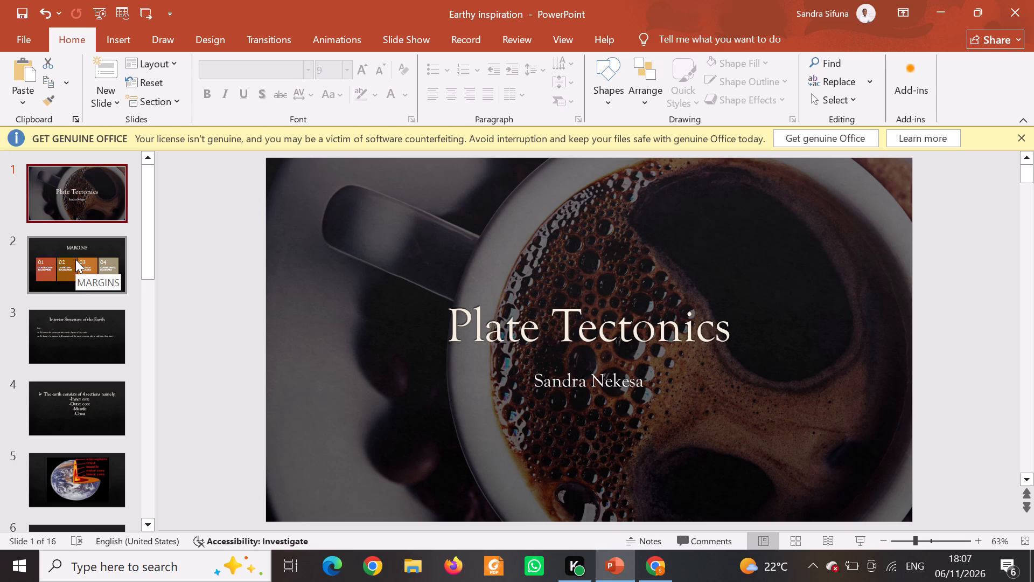
pyautogui.press('Down')
pyautogui.press('Up')
pyautogui.press('Down')
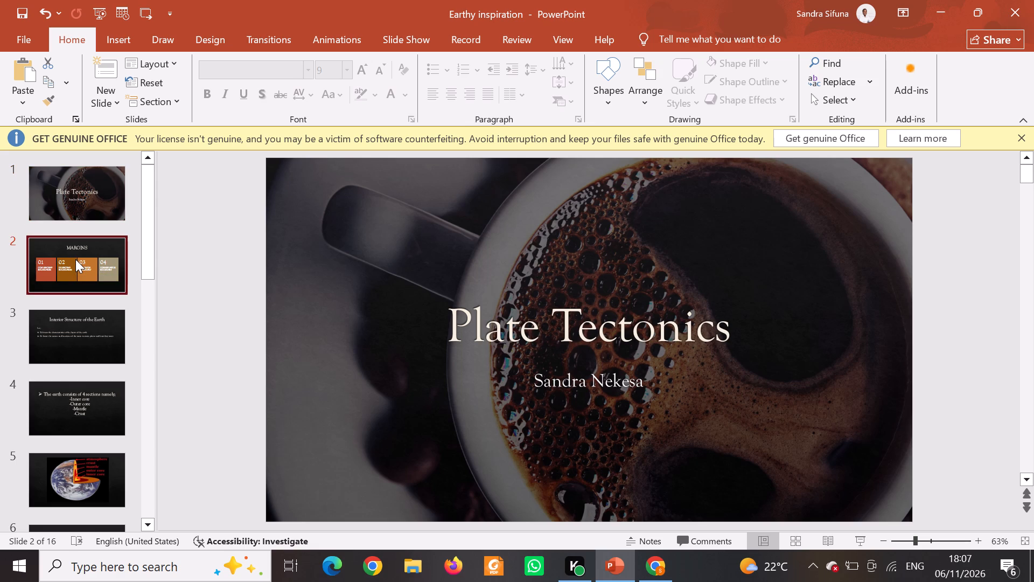
pyautogui.press('Down')
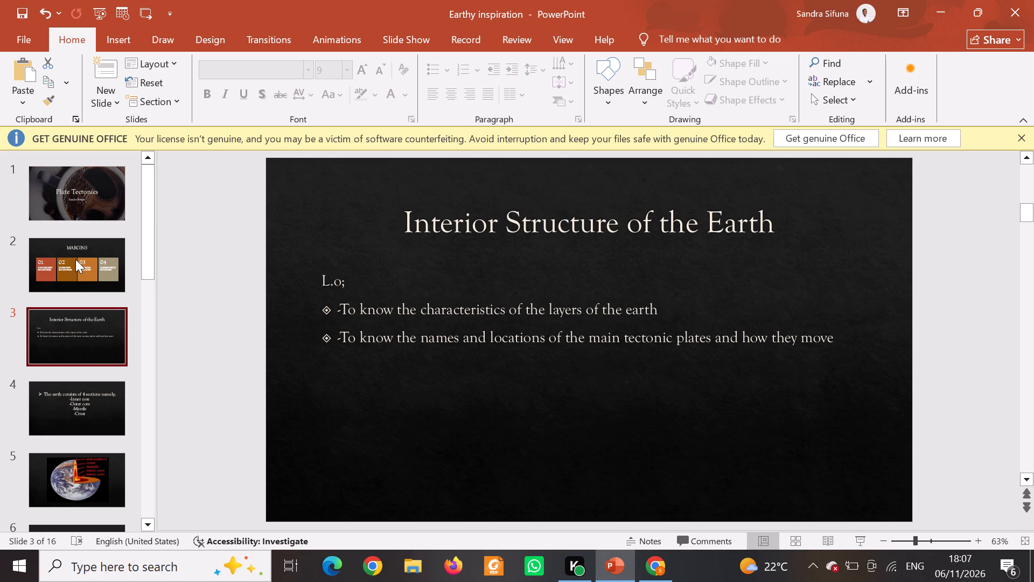
pyautogui.press('Down')
pyautogui.press('Down')
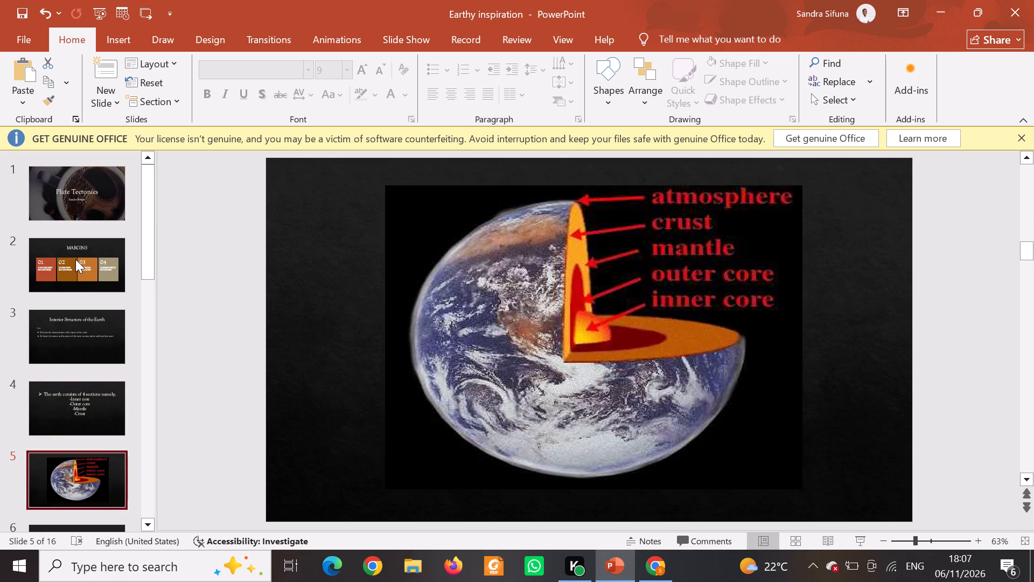
pyautogui.press('Down')
pyautogui.press('Down')
pyautogui.press('Down')
pyautogui.press('Down')
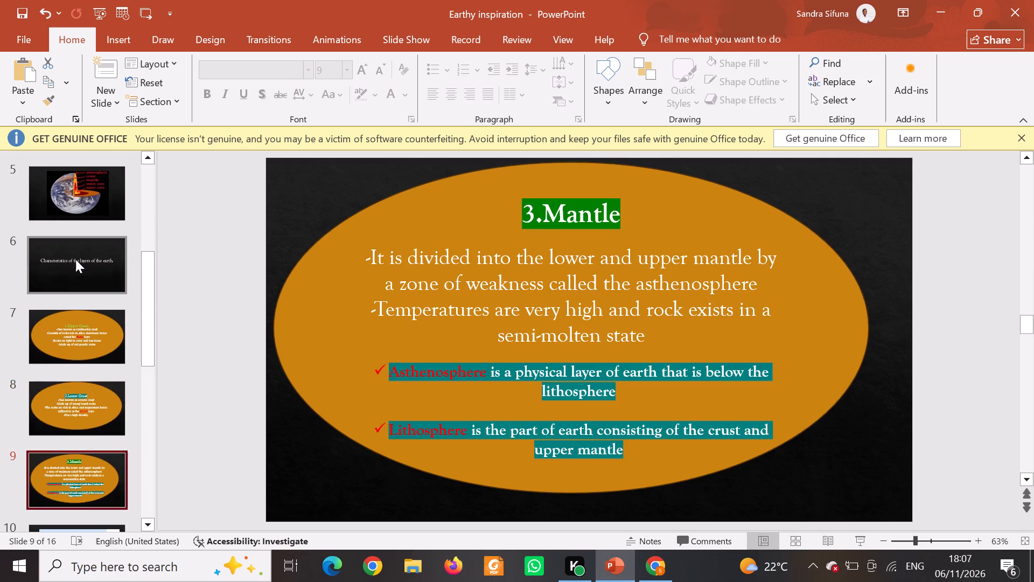
pyautogui.press('Down')
pyautogui.press('Down')
pyautogui.press('Down')
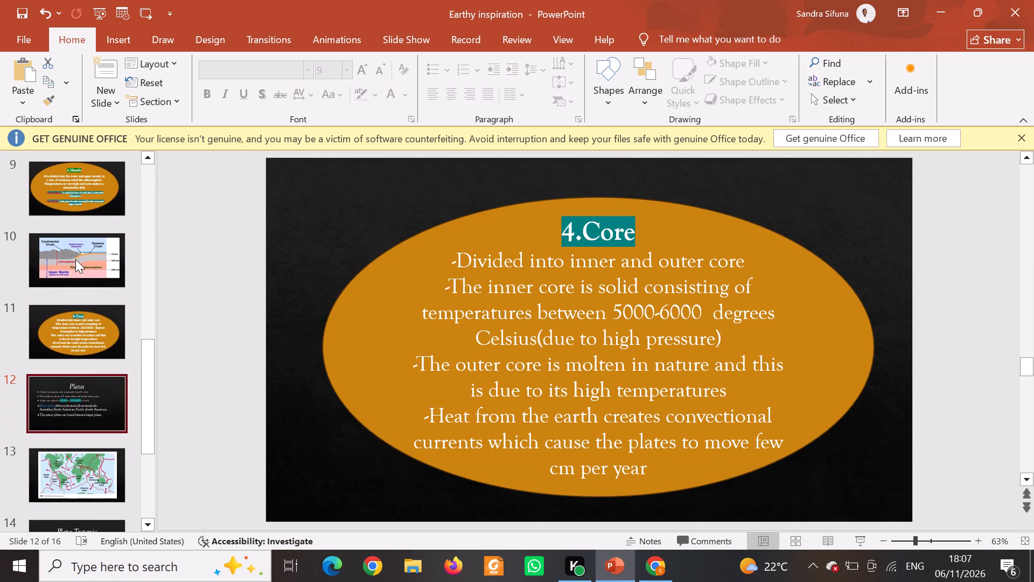
pyautogui.press('Down')
pyautogui.press('Down')
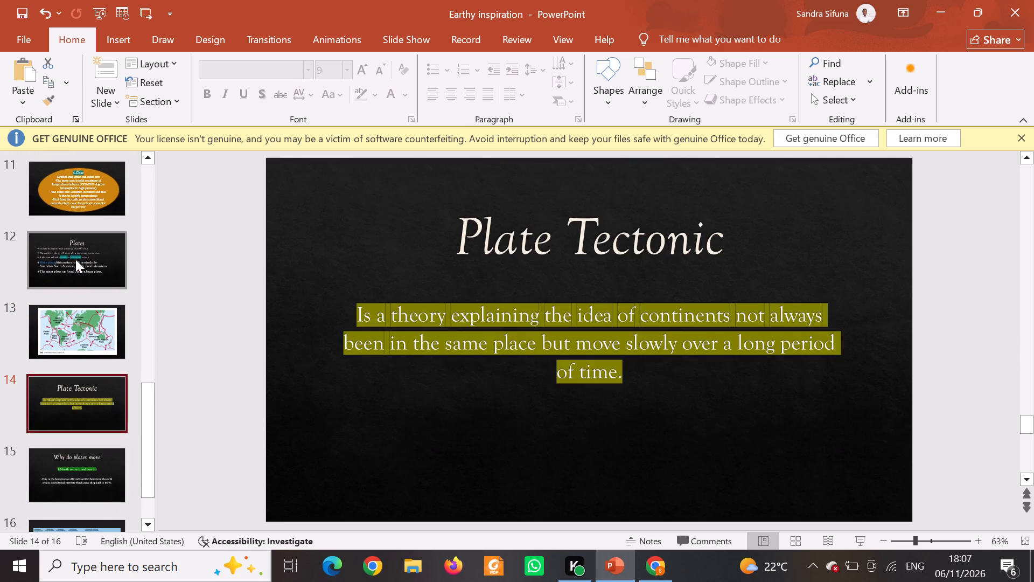
pyautogui.press('Down')
pyautogui.press('Down')
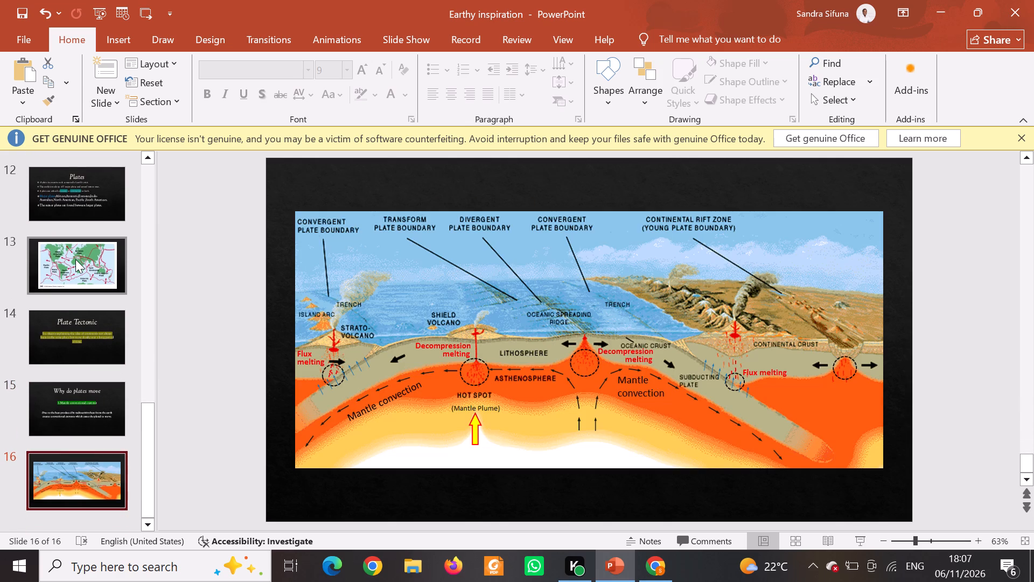
pyautogui.press('Down')
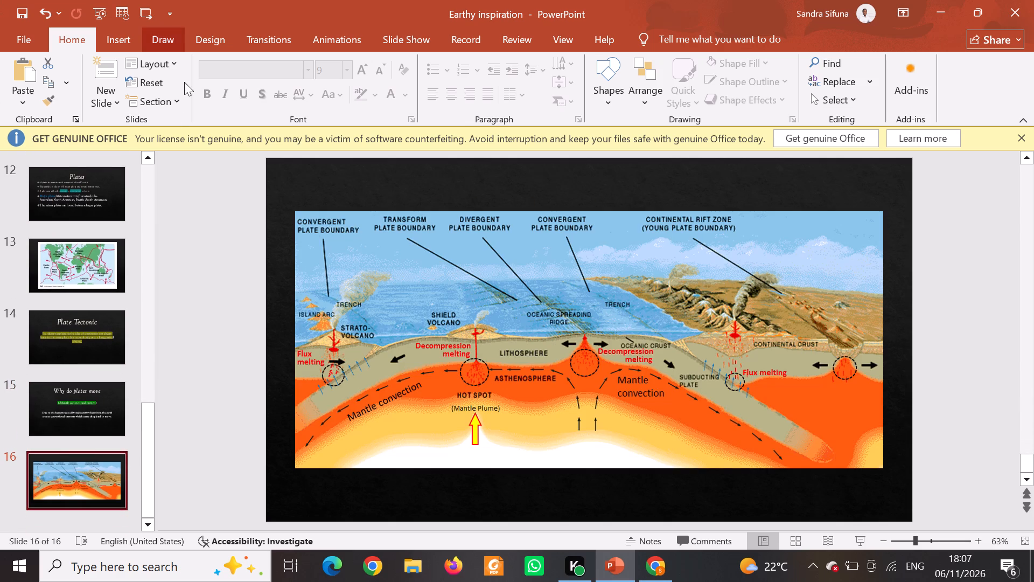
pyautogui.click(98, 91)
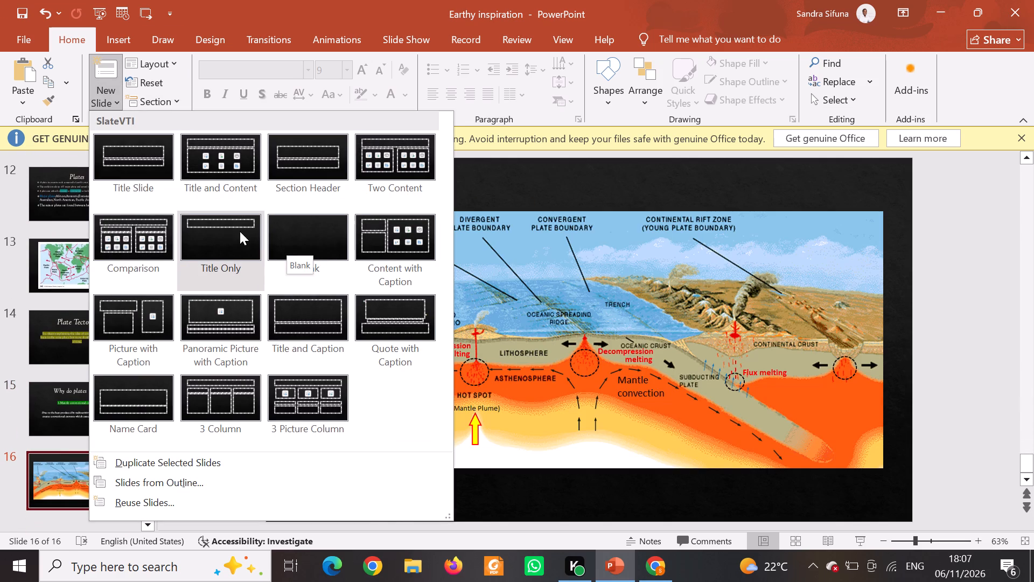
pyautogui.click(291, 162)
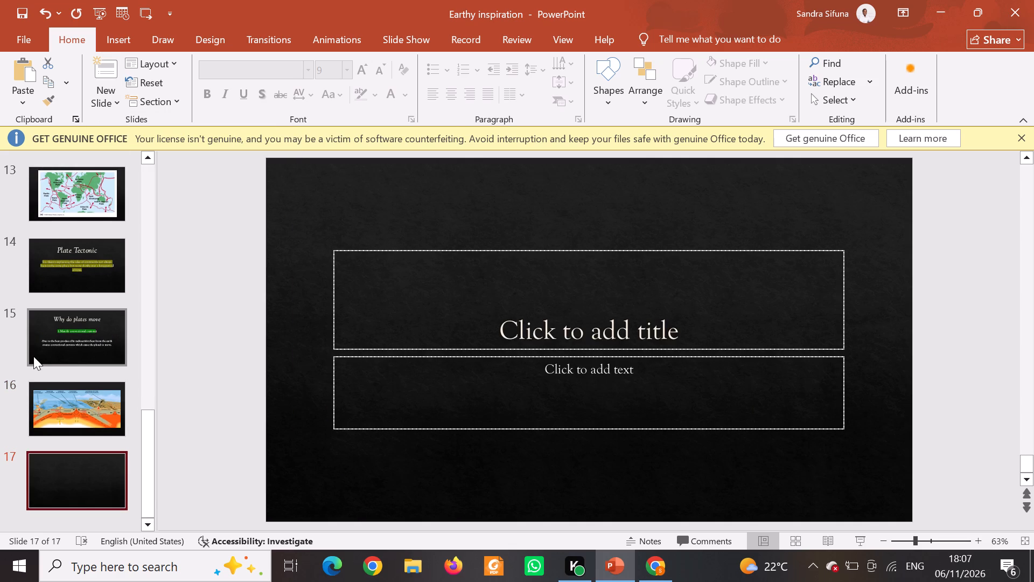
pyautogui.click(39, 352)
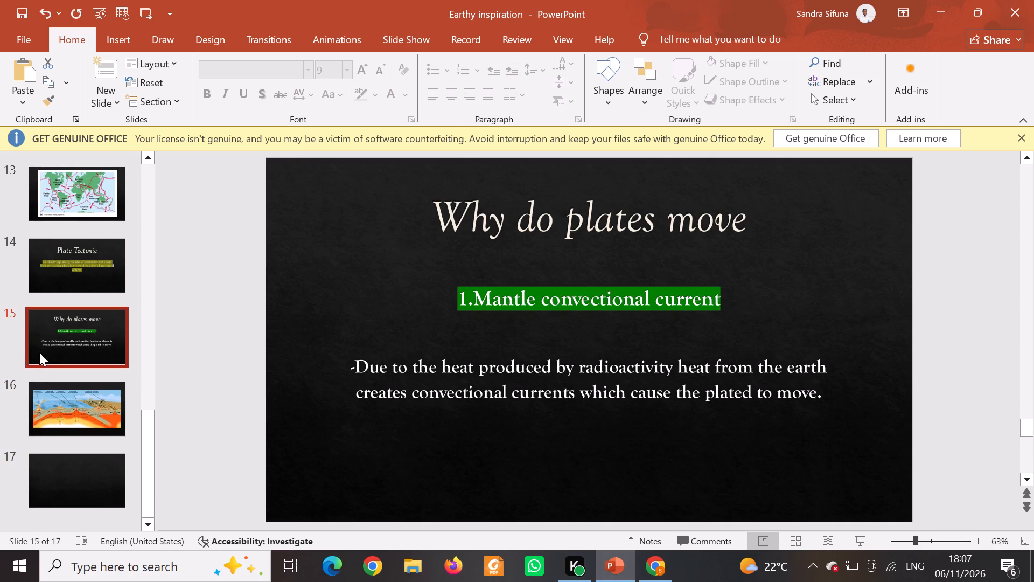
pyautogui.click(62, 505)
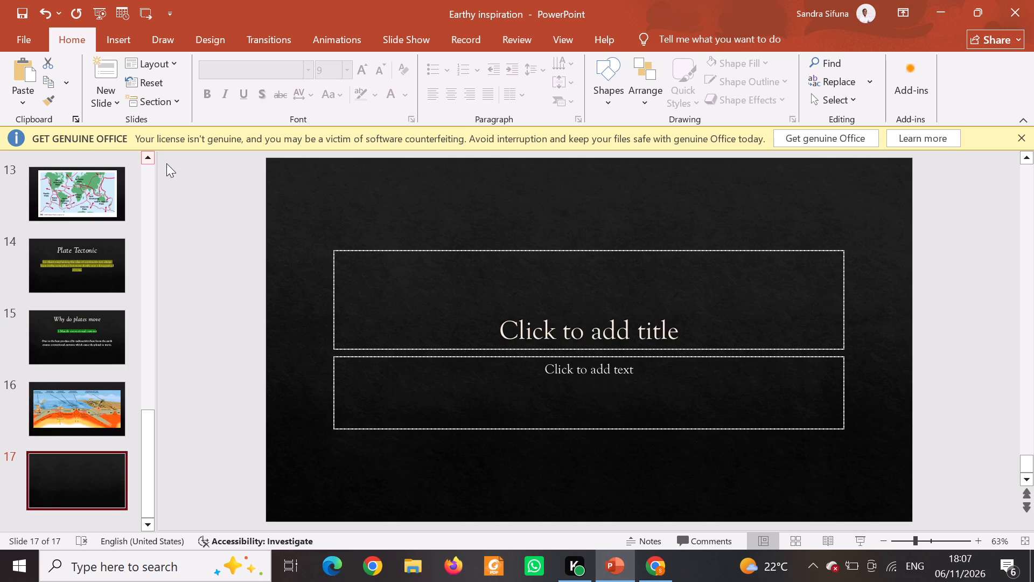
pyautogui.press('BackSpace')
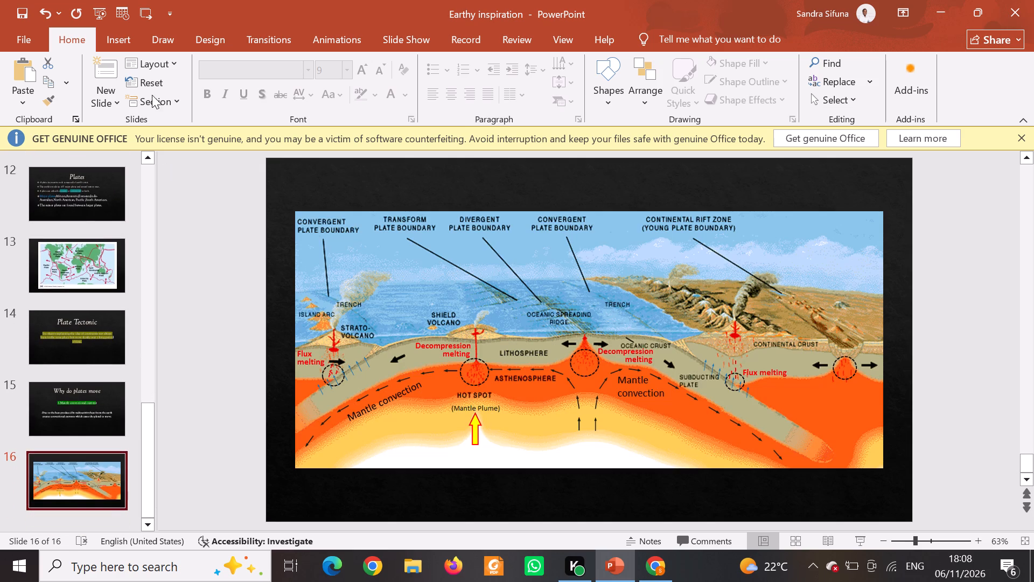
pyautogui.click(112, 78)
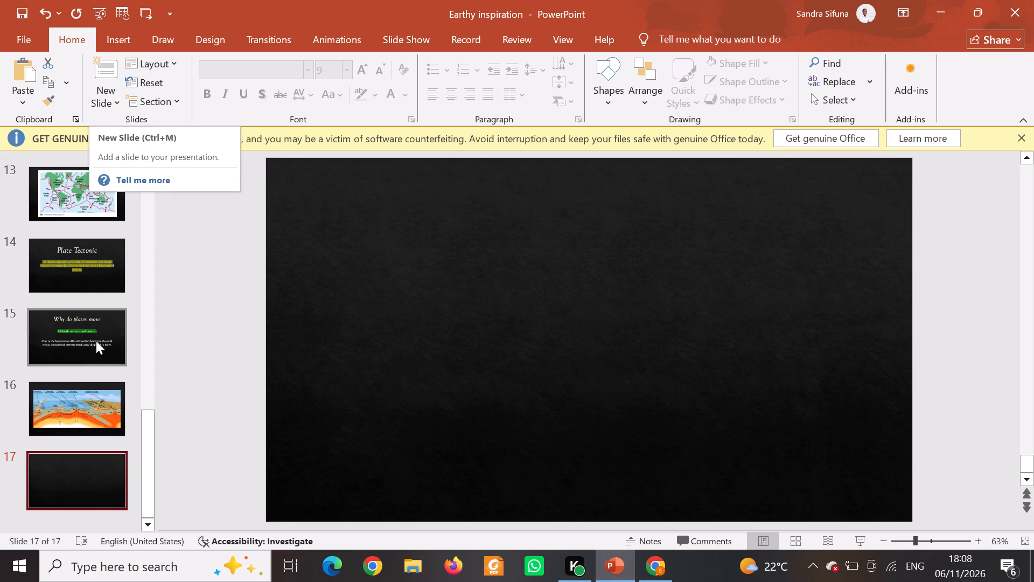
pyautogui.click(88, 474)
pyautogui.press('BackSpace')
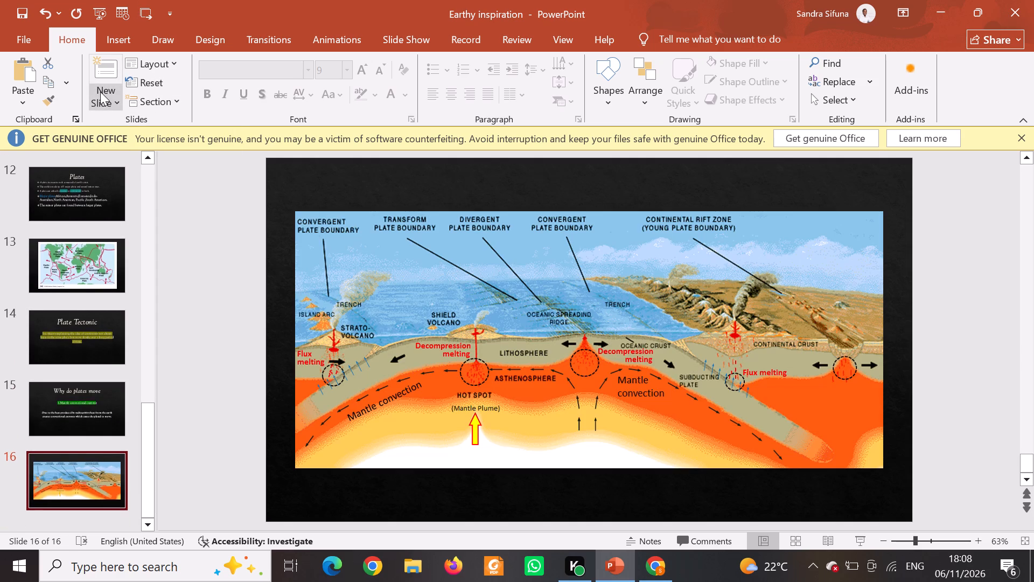
# Add a Title Only slide after the mantle convection diagram slide and title it "2.Slab pull".
pyautogui.click(100, 92)
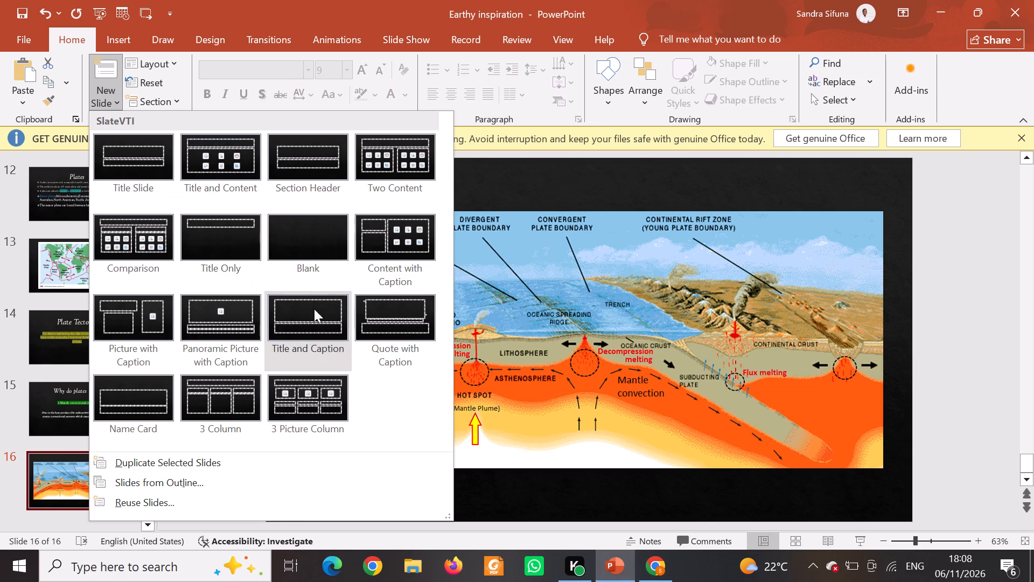
pyautogui.click(218, 242)
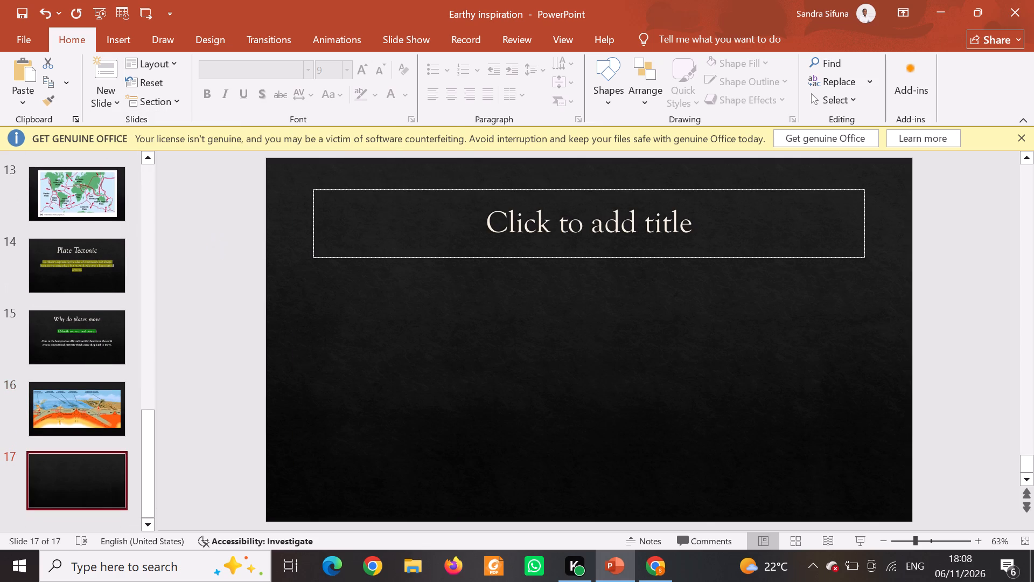
pyautogui.click(464, 218)
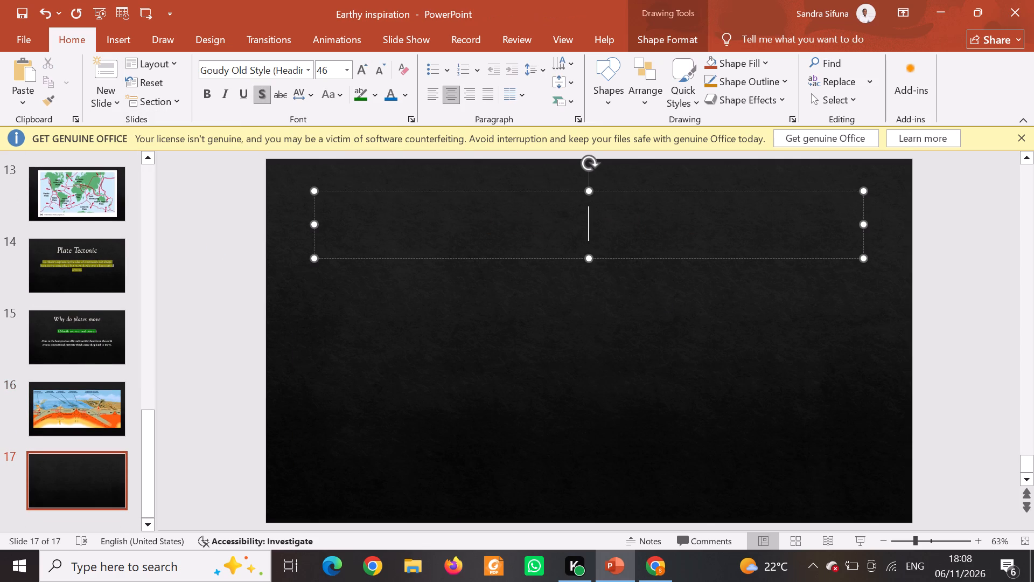
pyautogui.write('2.')
pyautogui.press('s')
pyautogui.write('lab pull')
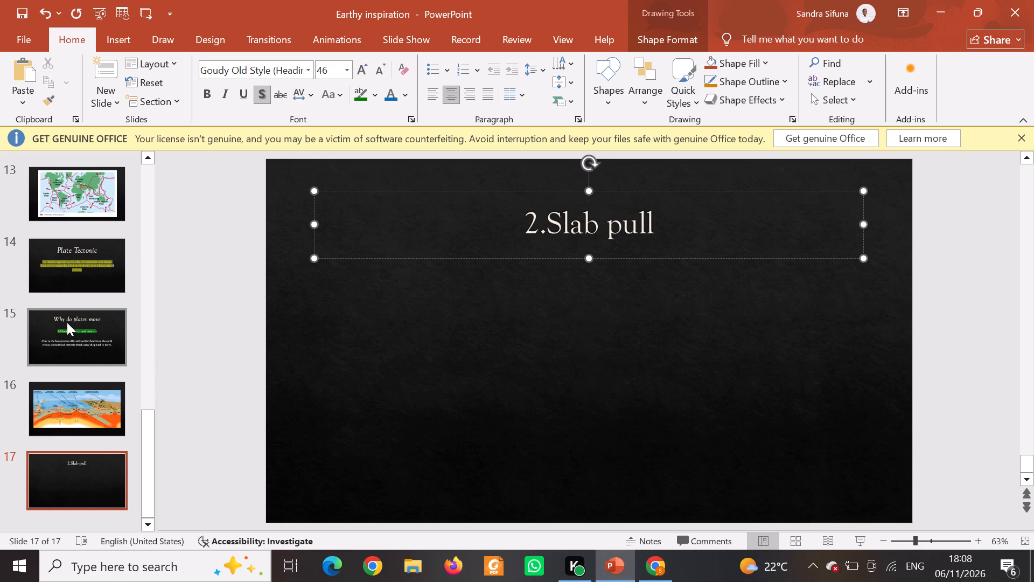
# Highlight the "2.Slab pull" title in green, matching the "1.Mantle convectional current" heading on slide 15.
pyautogui.click(67, 322)
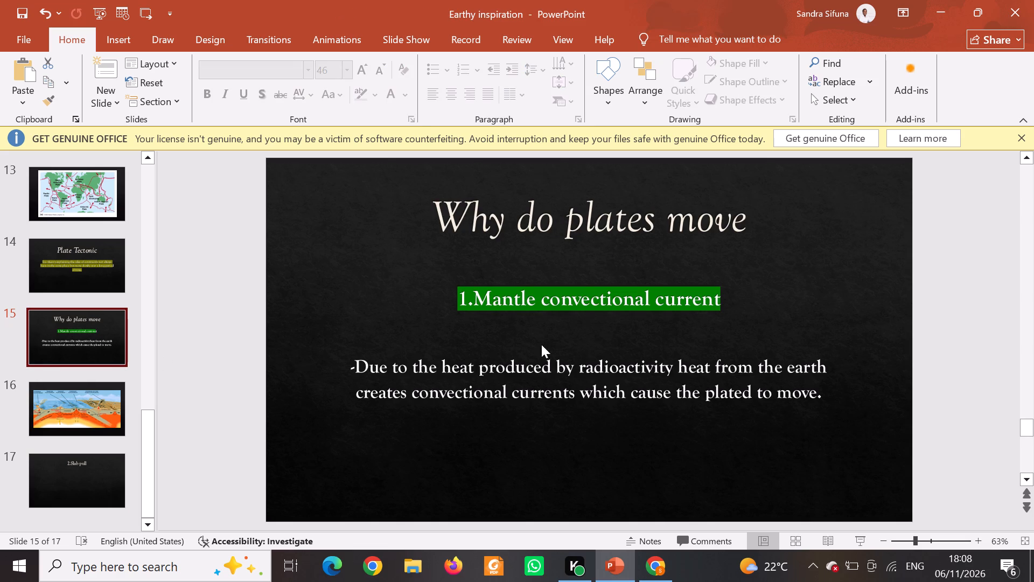
pyautogui.click(581, 293)
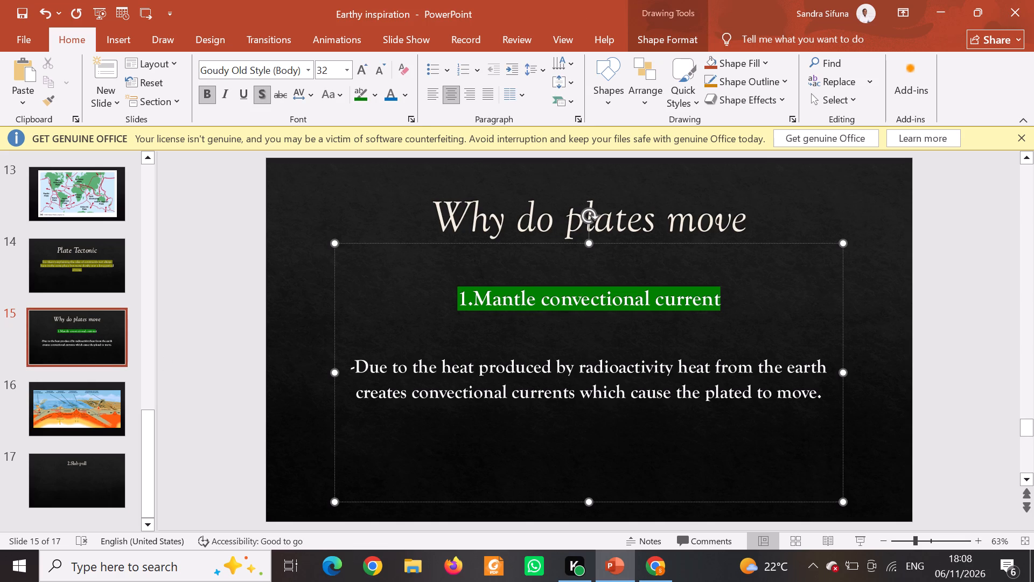
pyautogui.click(55, 481)
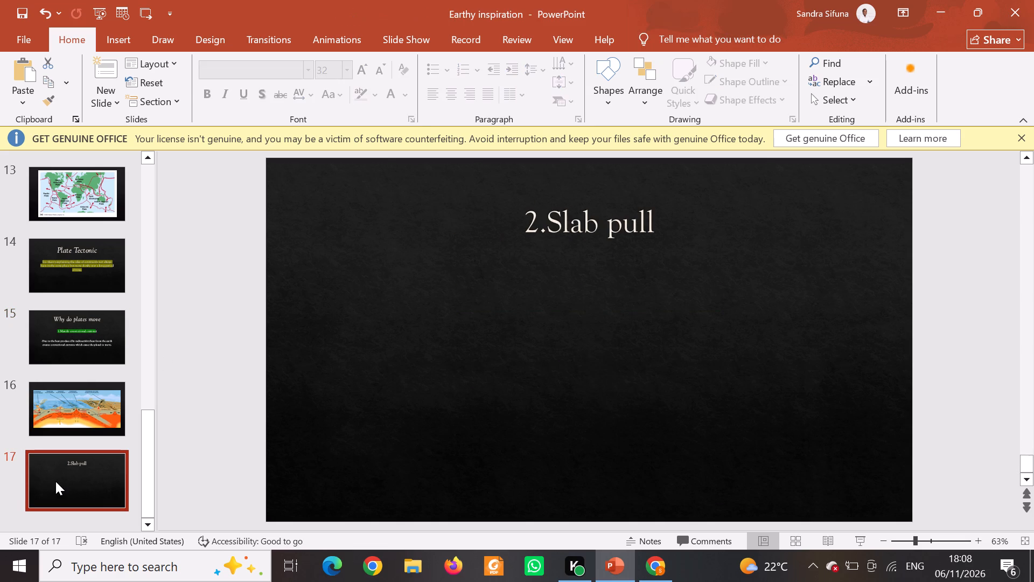
pyautogui.moveTo(664, 214); pyautogui.dragTo(654, 217)
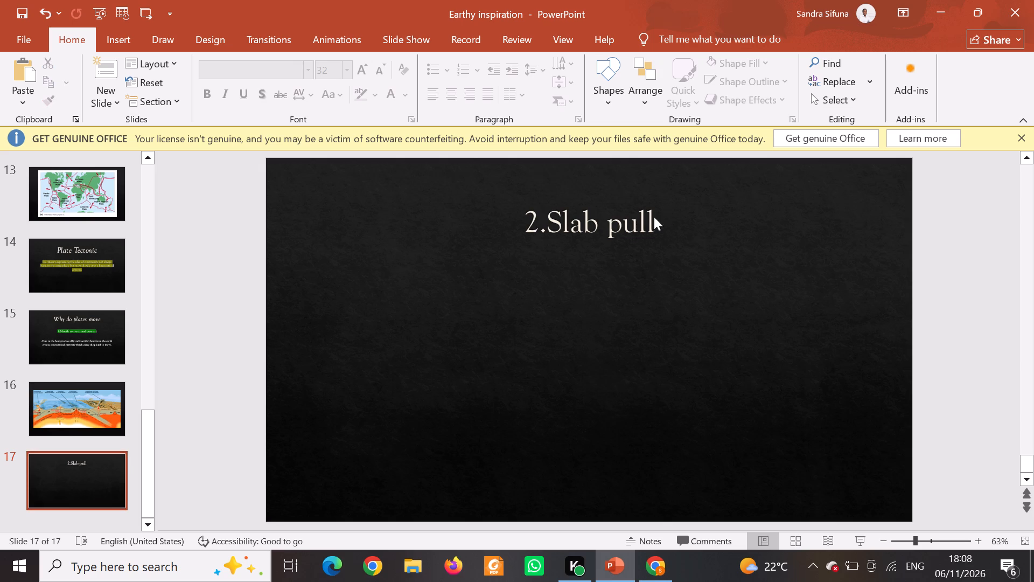
pyautogui.moveTo(654, 217); pyautogui.dragTo(501, 282)
pyautogui.moveTo(664, 216); pyautogui.dragTo(612, 215)
pyautogui.click(660, 218)
pyautogui.click(660, 218)
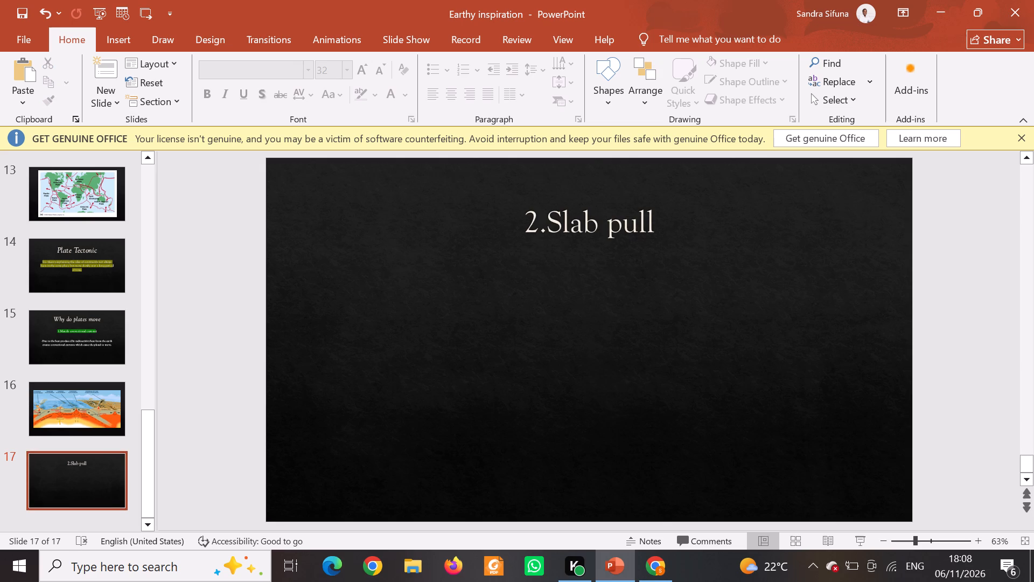
pyautogui.click(651, 210)
pyautogui.moveTo(651, 210); pyautogui.dragTo(491, 214)
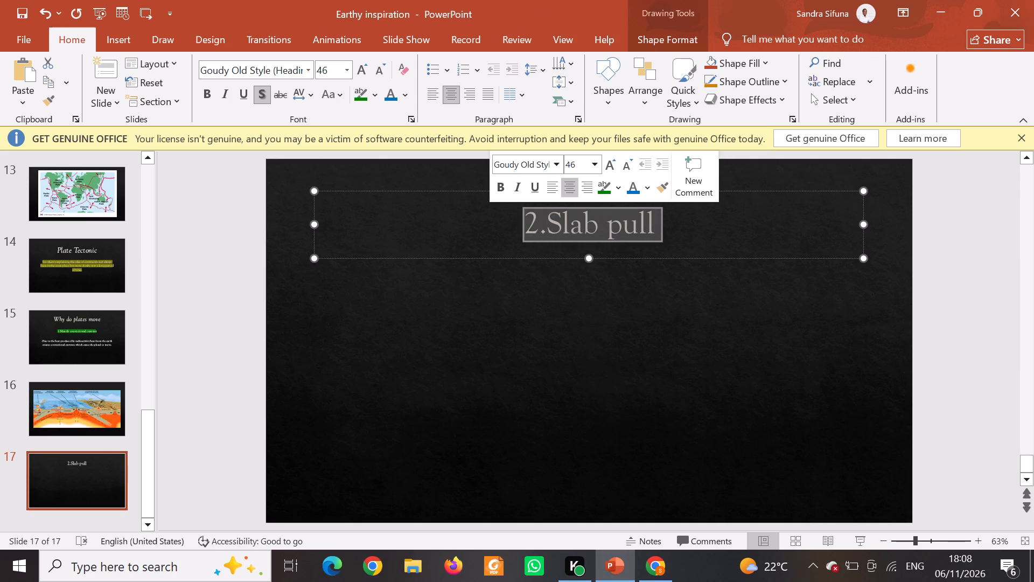
pyautogui.click(598, 160)
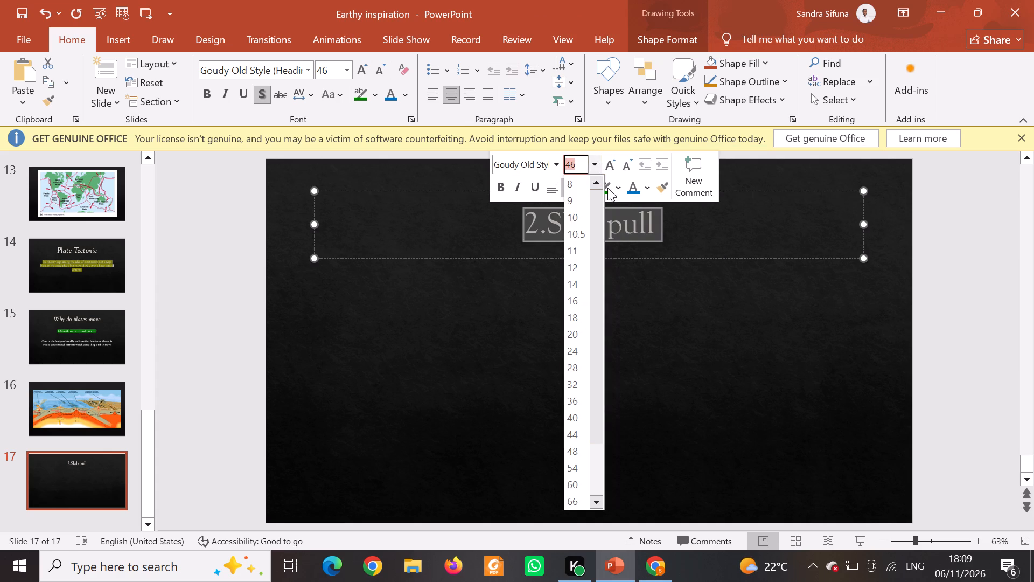
pyautogui.click(607, 188)
pyautogui.click(562, 386)
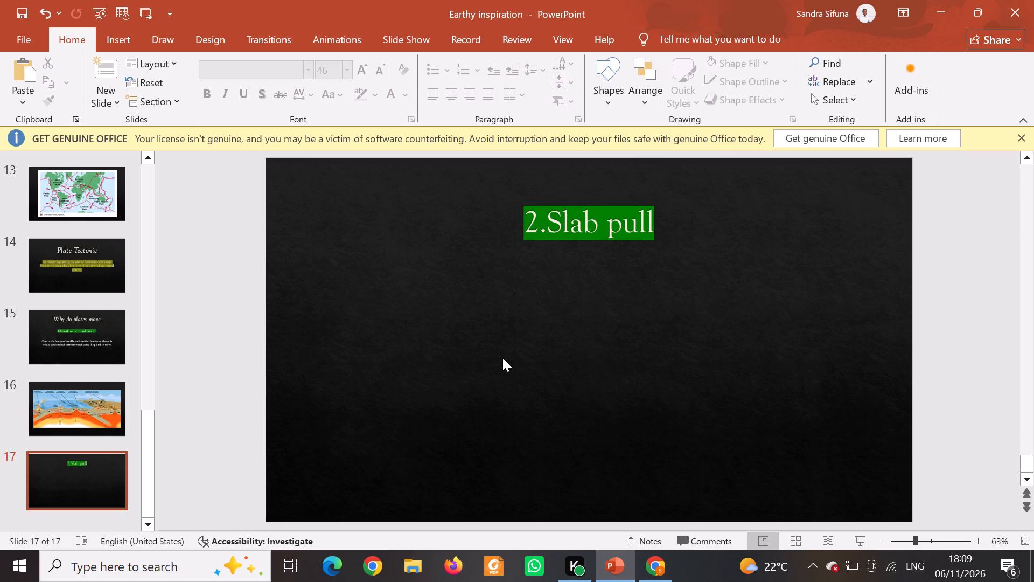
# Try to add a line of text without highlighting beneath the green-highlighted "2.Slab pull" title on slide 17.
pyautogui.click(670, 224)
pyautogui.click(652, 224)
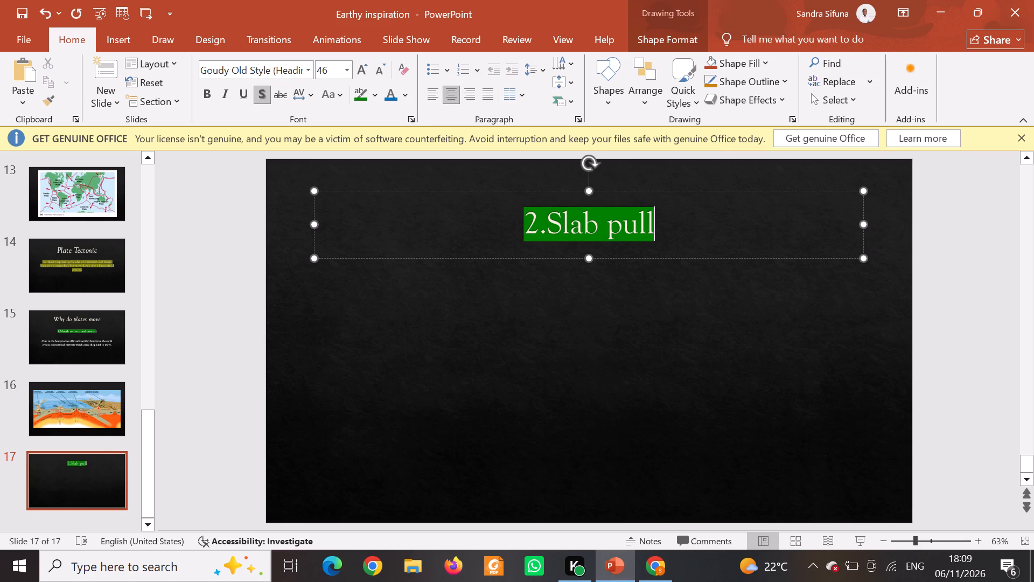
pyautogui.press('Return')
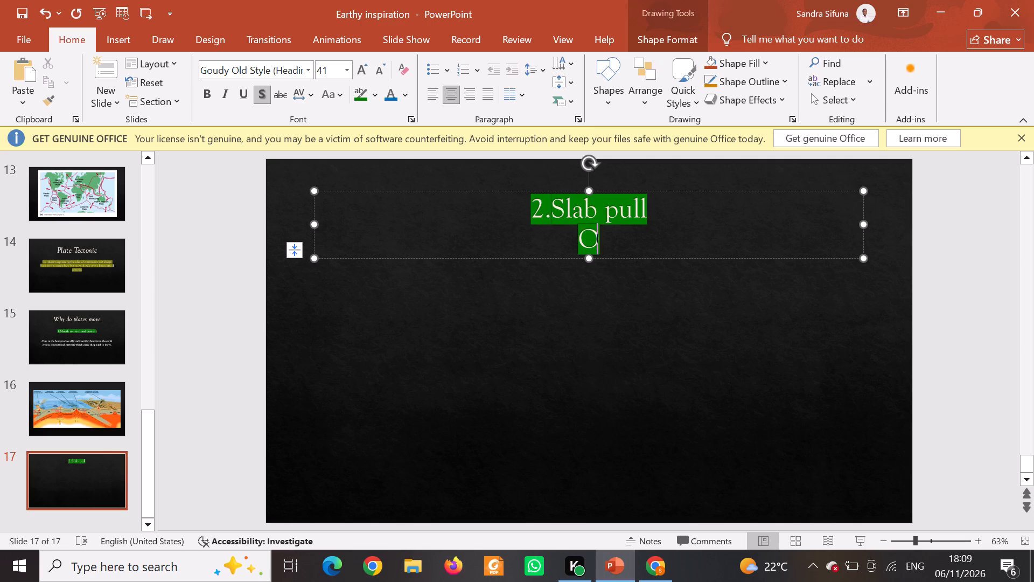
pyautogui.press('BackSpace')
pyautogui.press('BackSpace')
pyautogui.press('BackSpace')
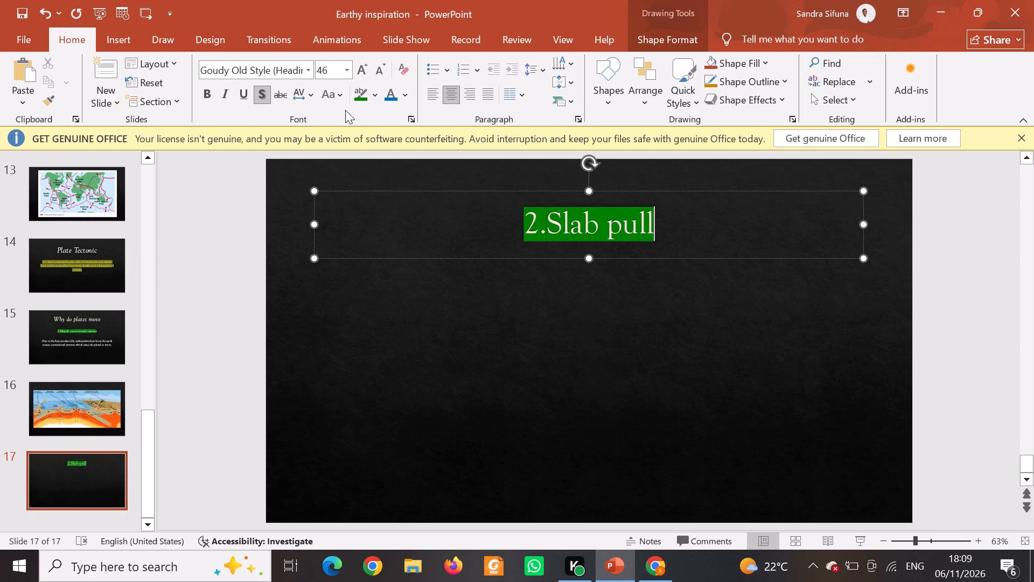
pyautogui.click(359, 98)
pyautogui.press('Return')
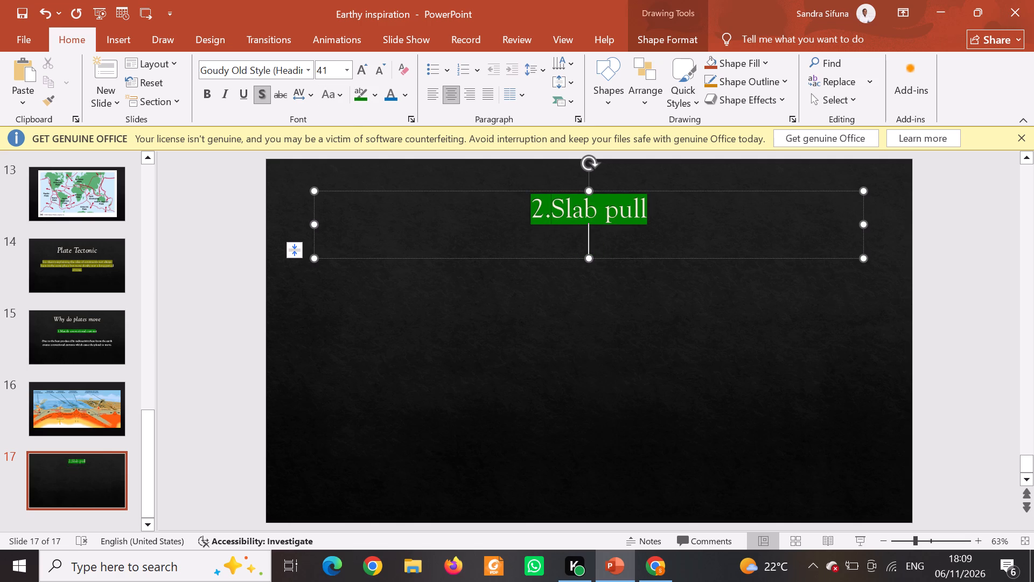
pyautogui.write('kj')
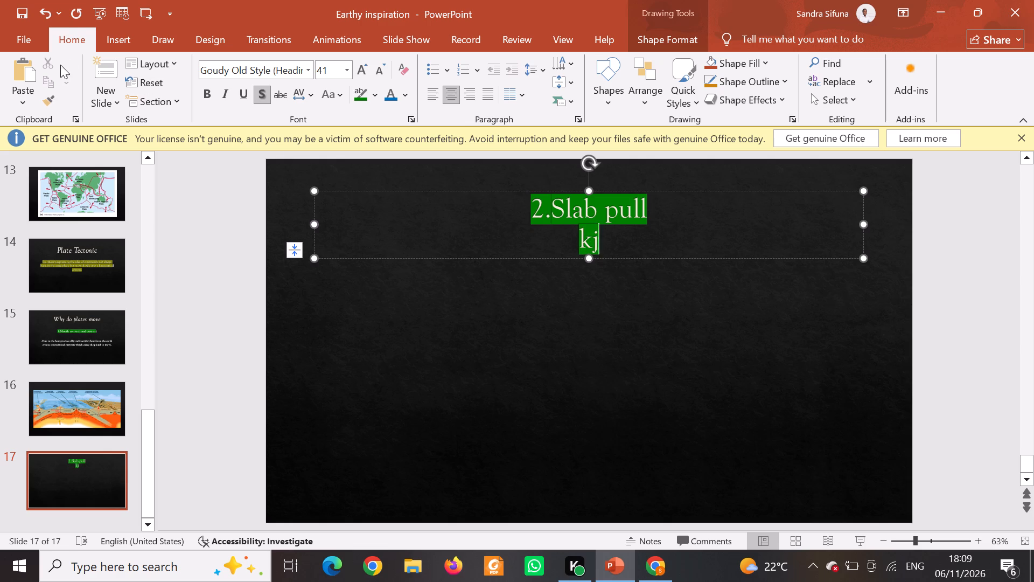
# Undo the trial text lines and the green highlight on the "2.Slab pull" title.
pyautogui.click(45, 16)
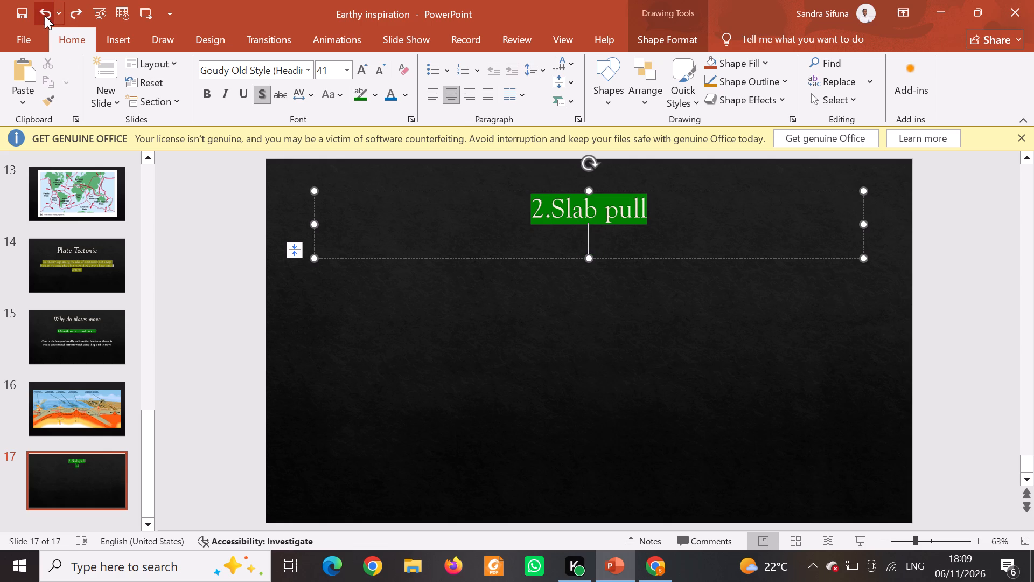
pyautogui.click(45, 16)
pyautogui.click(45, 16)
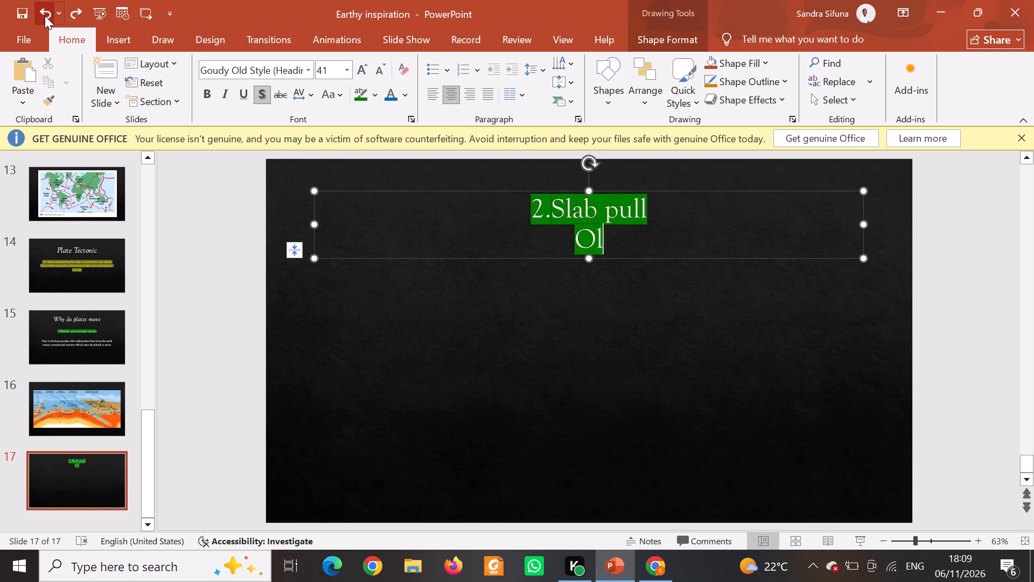
pyautogui.click(45, 16)
pyautogui.click(45, 16)
pyautogui.click(45, 16)
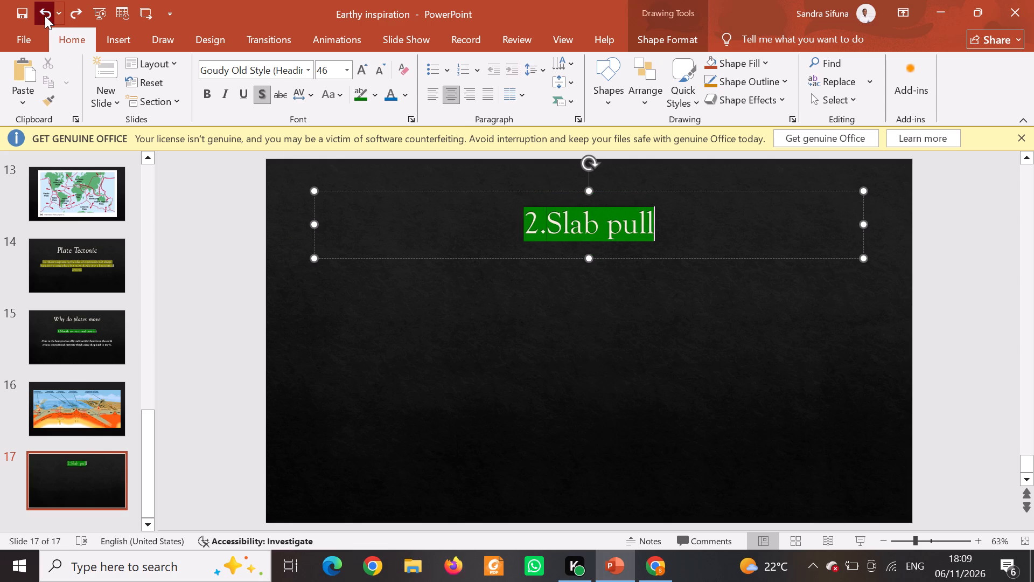
# Add a line beneath the "2.Slab pull" title reading "-Old oceanic crust (dense plate)submerges into the mantle melting it".
pyautogui.click(688, 234)
pyautogui.press('Return')
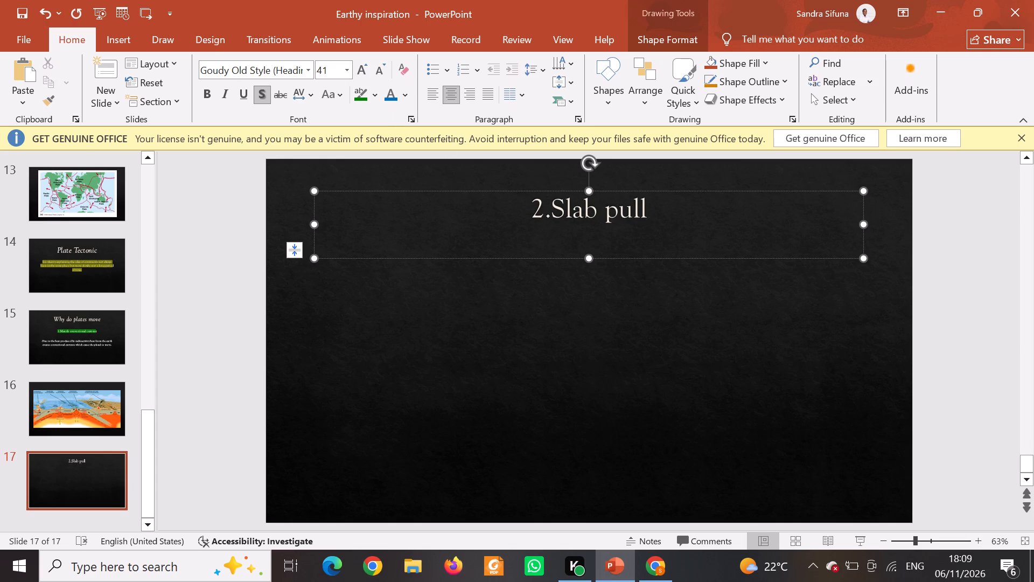
pyautogui.press('-')
pyautogui.press('space')
pyautogui.write('ocean')
pyautogui.write('ic')
pyautogui.press('space')
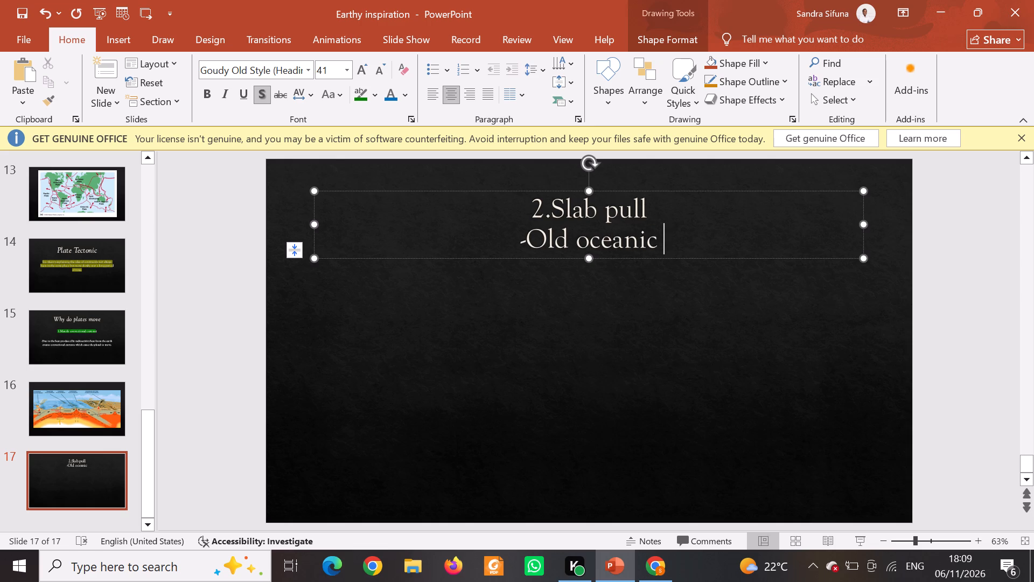
pyautogui.write('crust')
pyautogui.press('space')
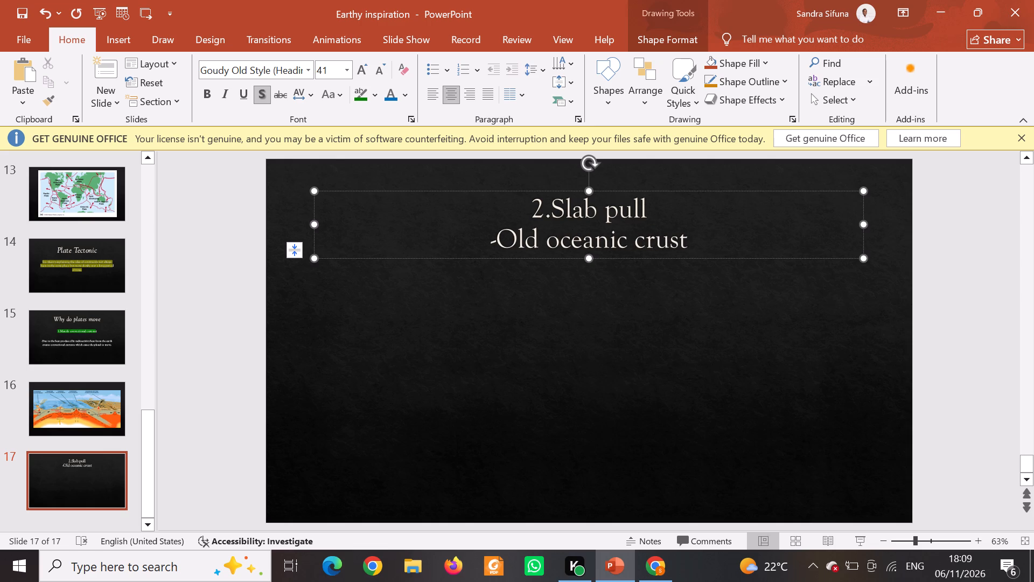
pyautogui.write('(dense plate')
pyautogui.hotkey('shift', ')')
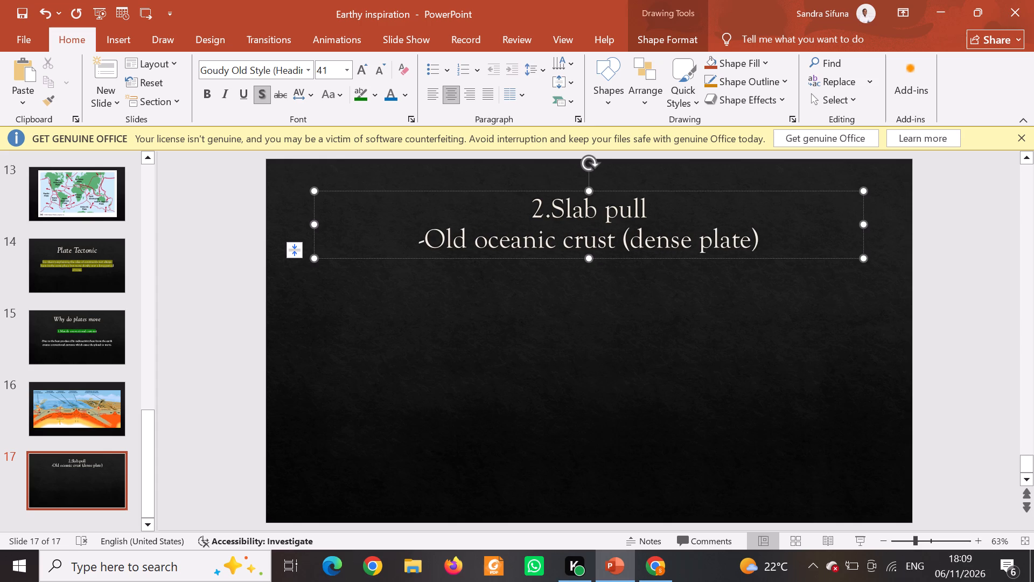
pyautogui.write('submerges into')
pyautogui.press('space')
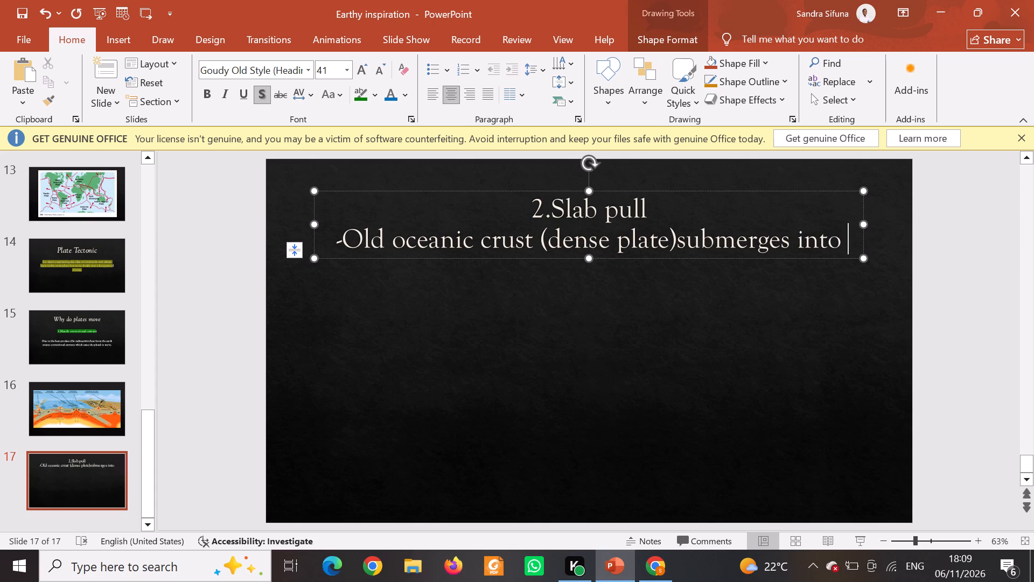
pyautogui.write('the')
pyautogui.press('space')
pyautogui.write('mantle')
pyautogui.press('space')
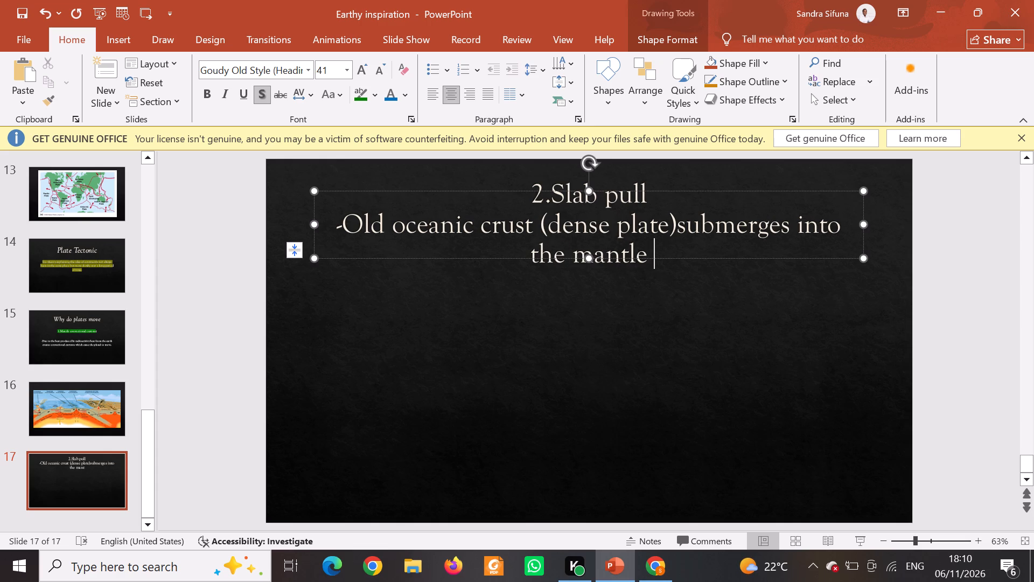
pyautogui.write('melting it')
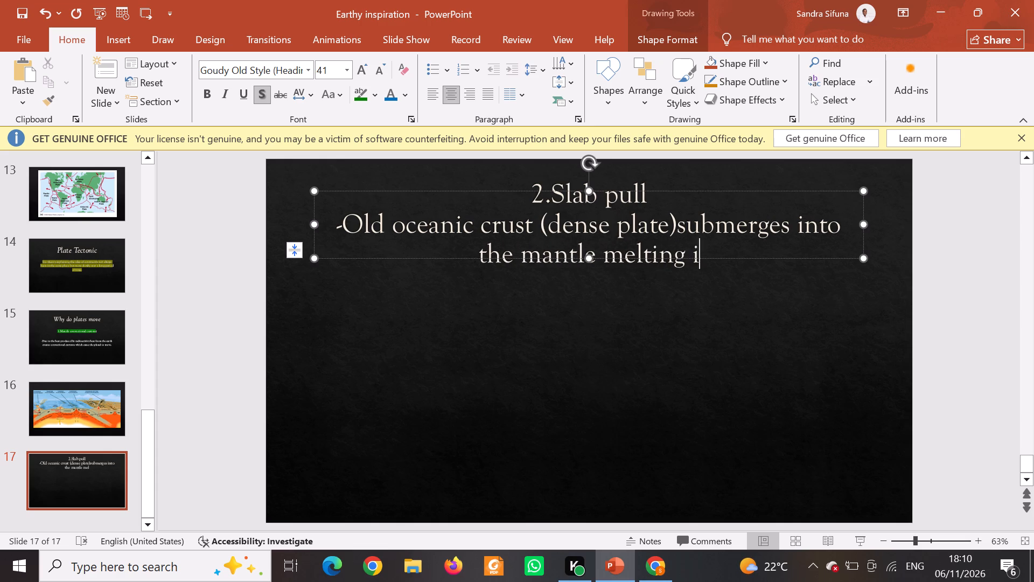
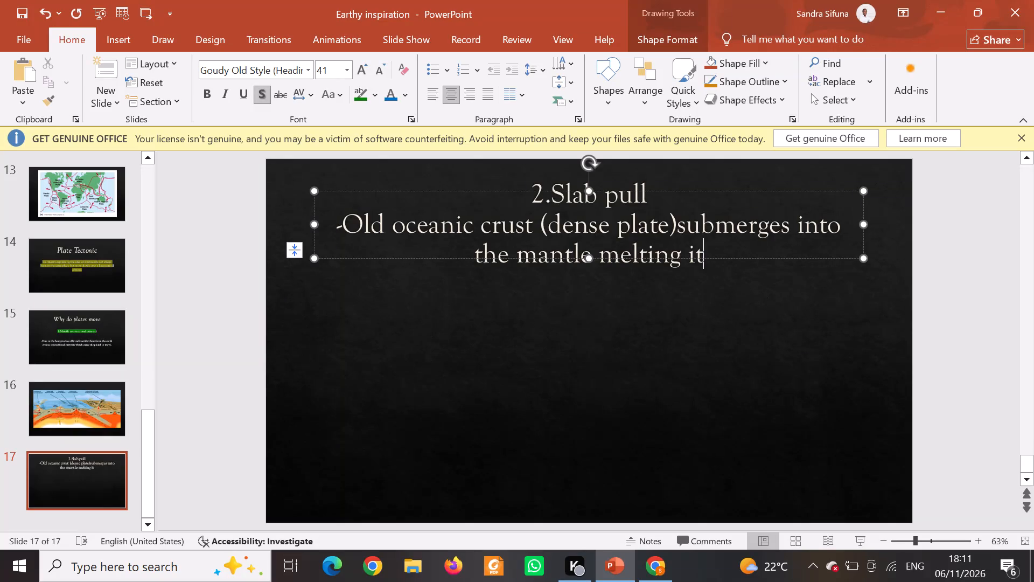
# End the oceanic crust line with a period and add the line "-This pulling action drags the rest of the plate with it causing the plates to move.".
pyautogui.click(584, 255)
pyautogui.moveTo(584, 255); pyautogui.dragTo(604, 292)
pyautogui.click(604, 292)
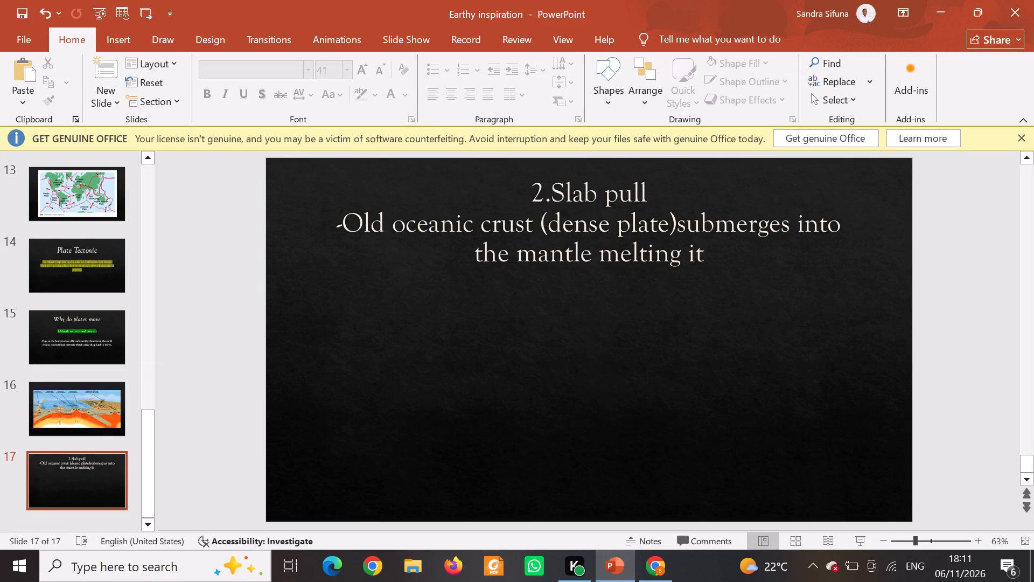
pyautogui.click(713, 250)
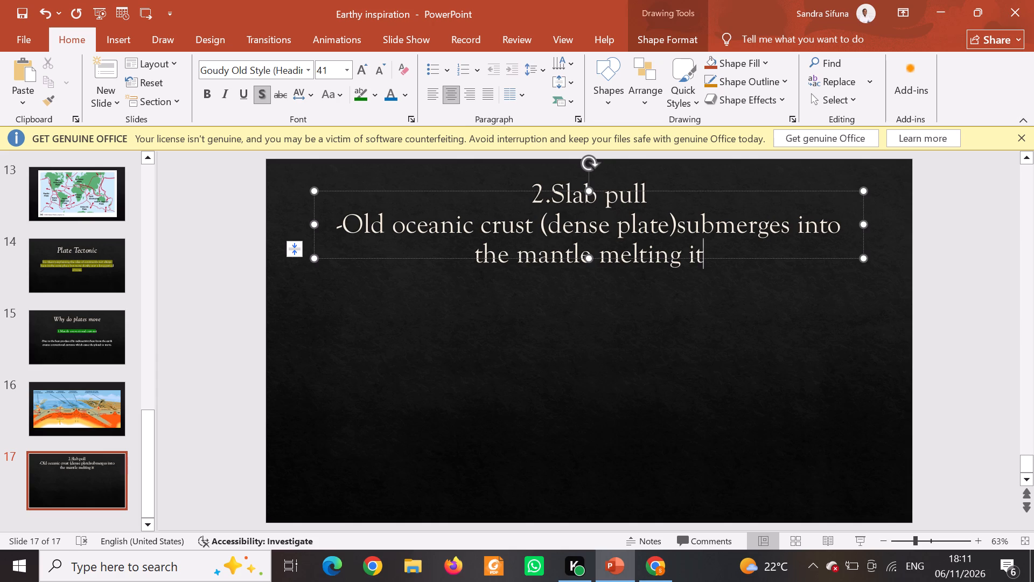
pyautogui.press('.')
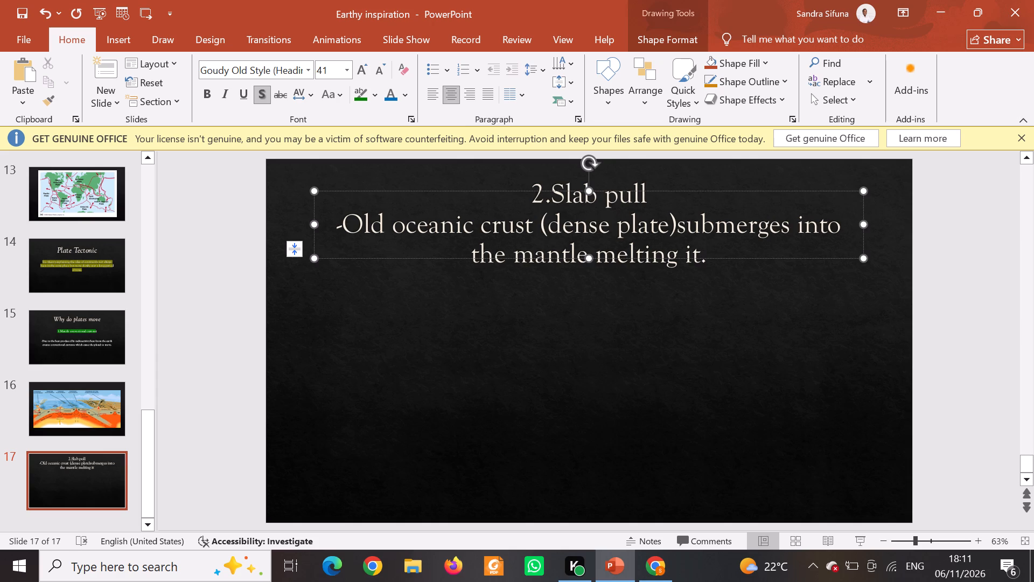
pyautogui.press('Return')
pyautogui.press('-')
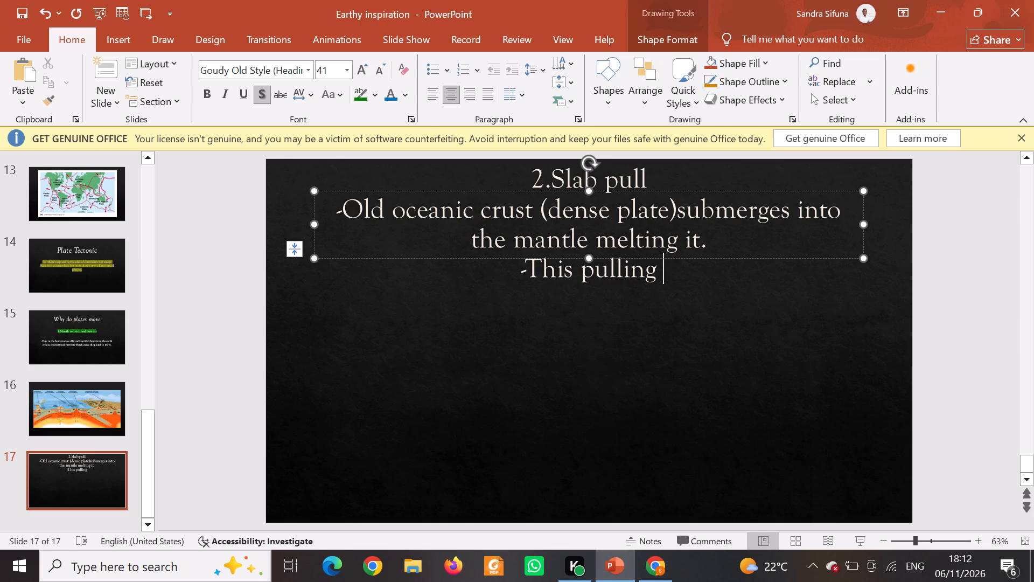
pyautogui.write('action drags')
pyautogui.press('space')
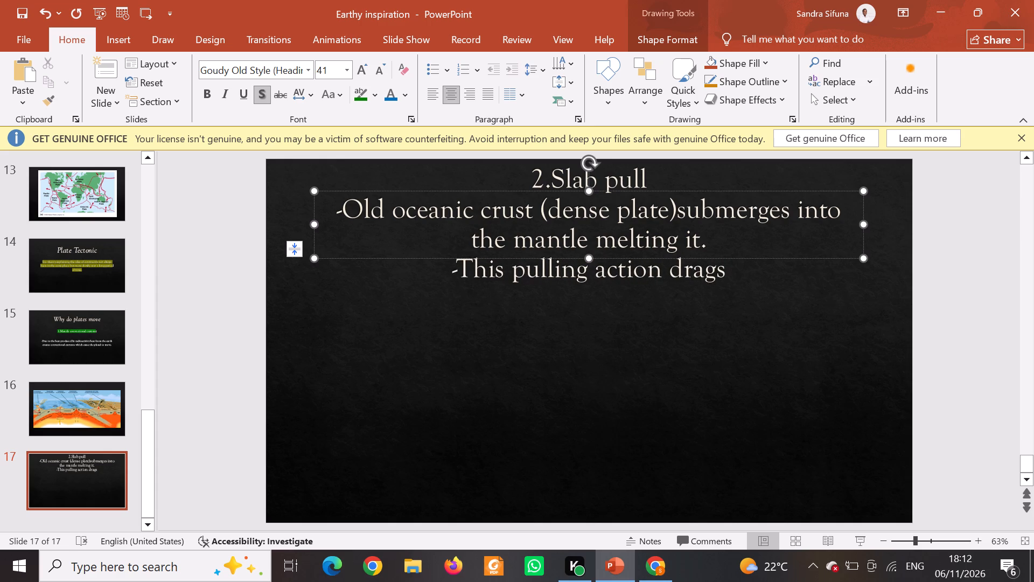
pyautogui.write('the rest')
pyautogui.press('space')
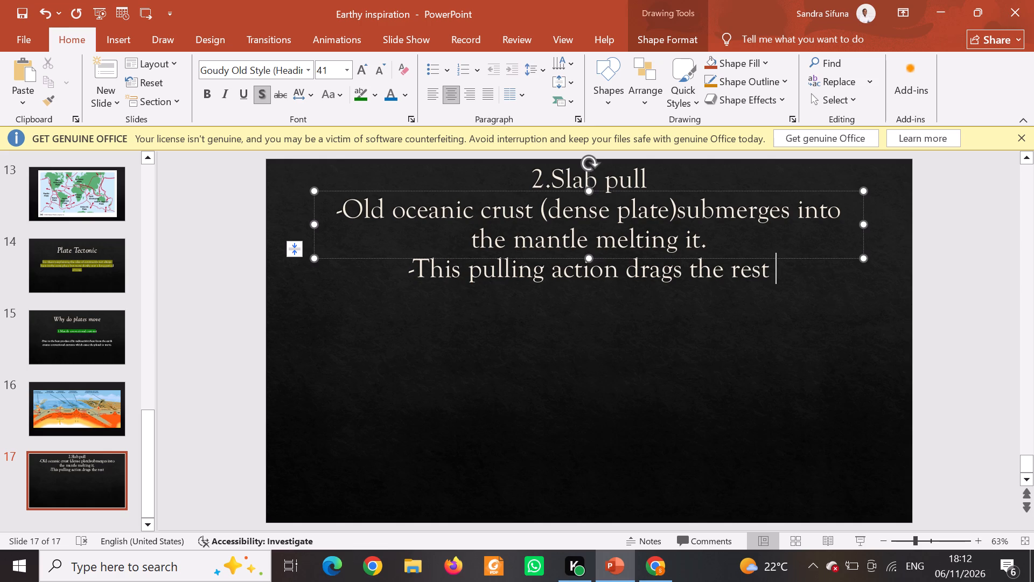
pyautogui.write('of the plate')
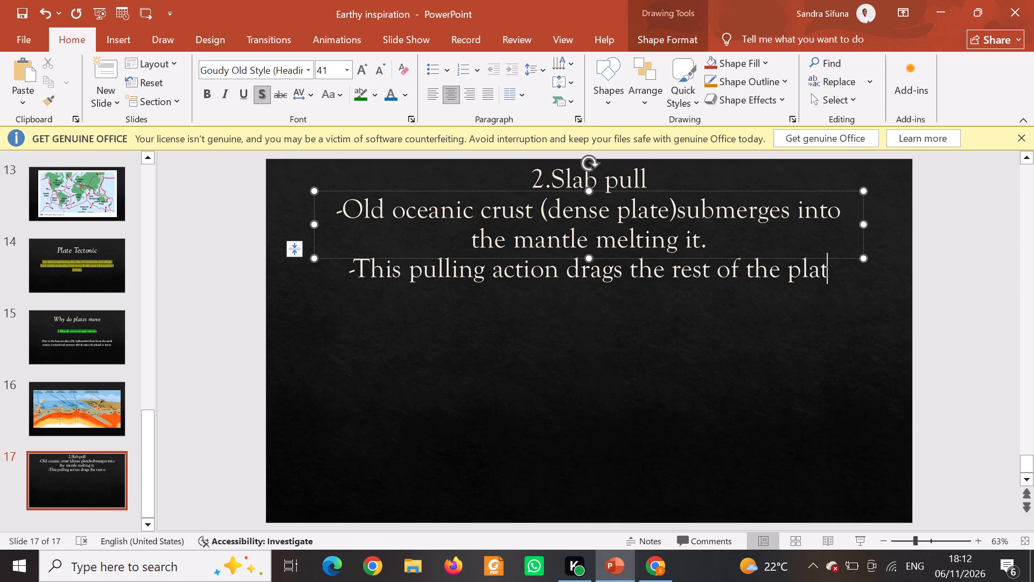
pyautogui.press('space')
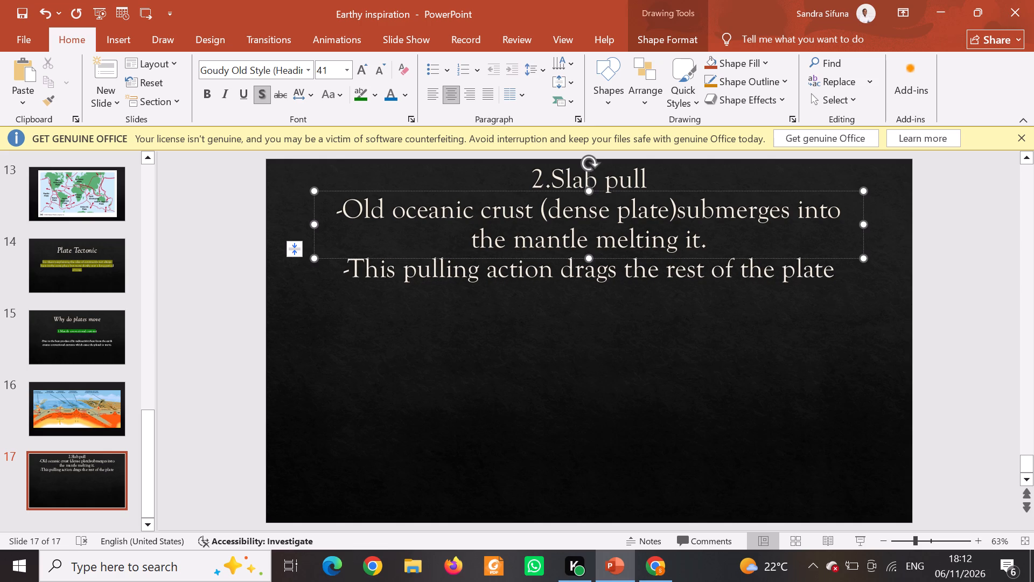
pyautogui.write('with it causing')
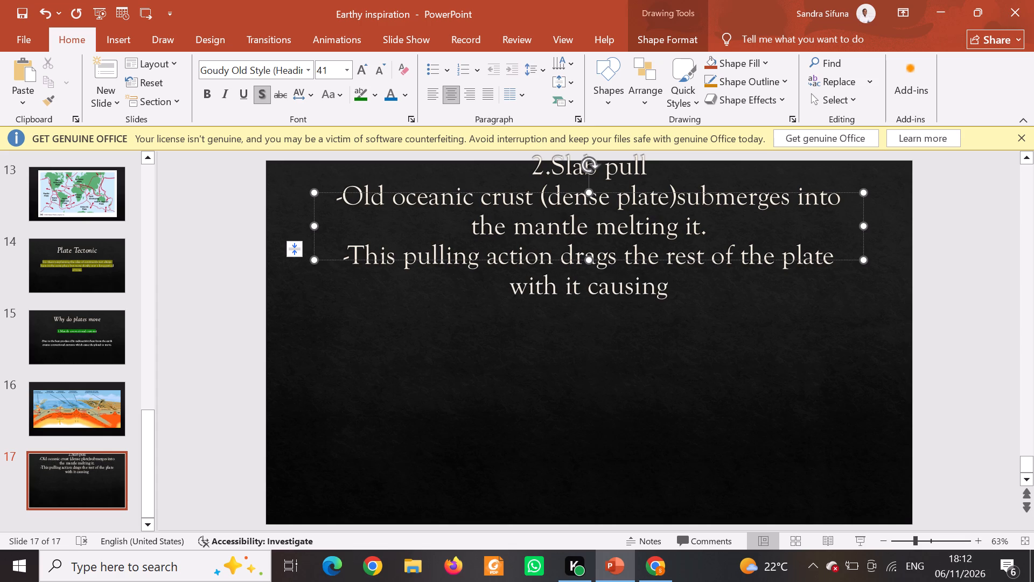
pyautogui.press('t')
pyautogui.press('BackSpace')
pyautogui.press('space')
pyautogui.write('the plates to move.')
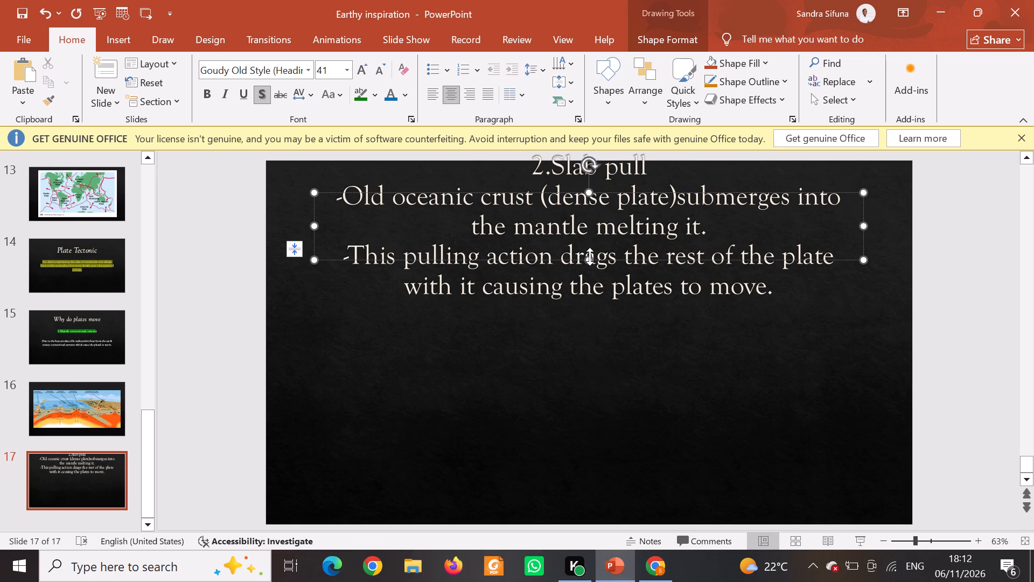
# Stretch the slab pull text box downward to near the bottom of slide 17 so it encloses all the text.
pyautogui.moveTo(590, 257); pyautogui.dragTo(607, 310)
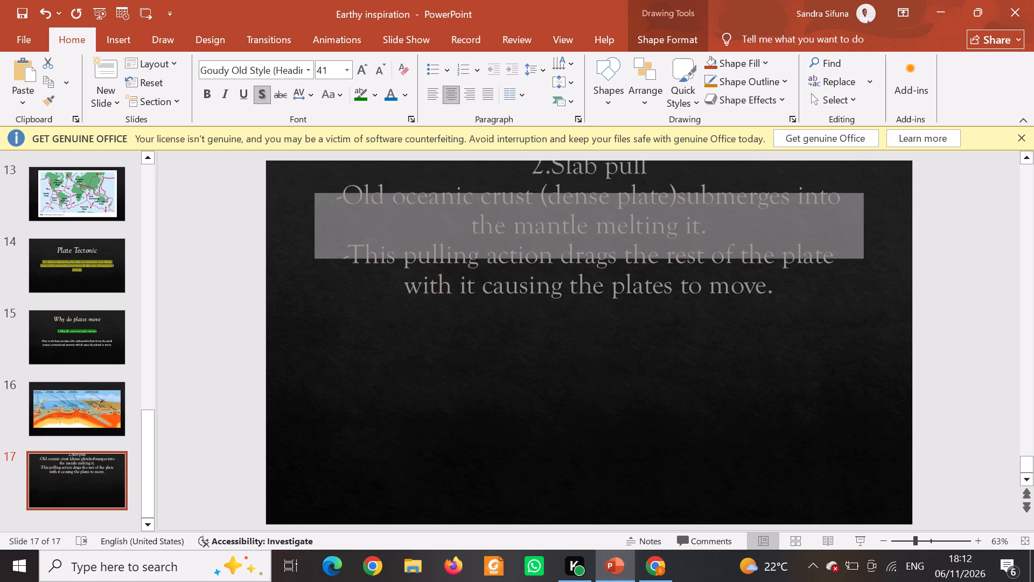
pyautogui.moveTo(607, 310); pyautogui.dragTo(607, 362)
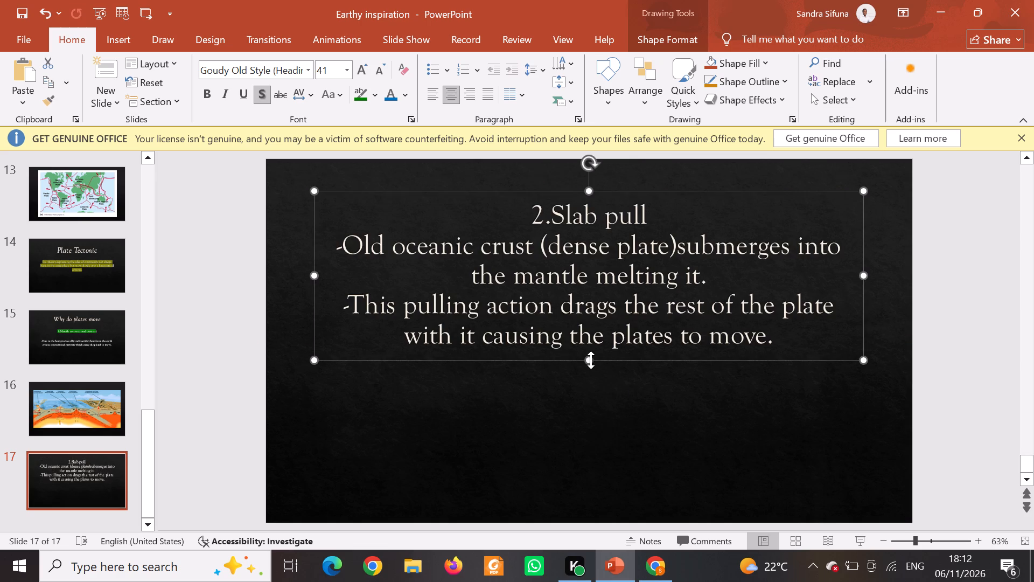
pyautogui.moveTo(591, 361); pyautogui.dragTo(598, 406)
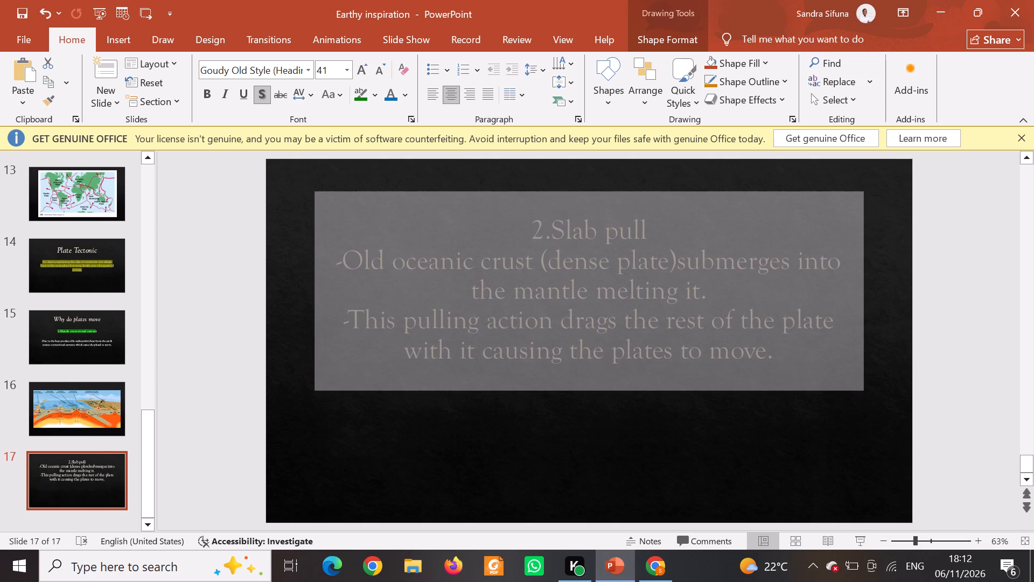
pyautogui.moveTo(598, 406); pyautogui.dragTo(619, 474)
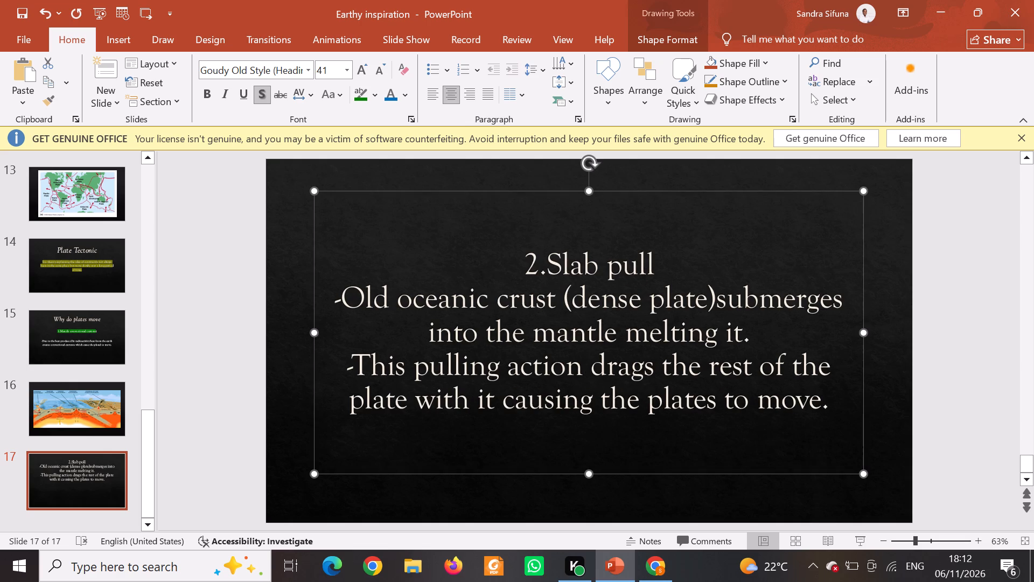
# Insert an empty line between the "2.Slab pull" title and the oceanic crust text.
pyautogui.click(521, 268)
pyautogui.press('BackSpace')
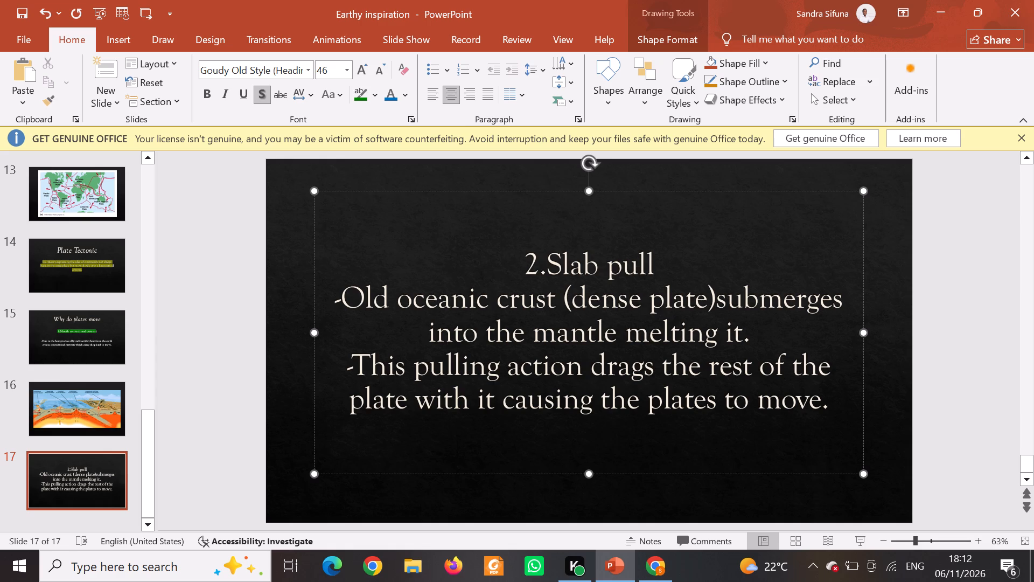
pyautogui.click(521, 268)
pyautogui.click(653, 267)
pyautogui.press('Return')
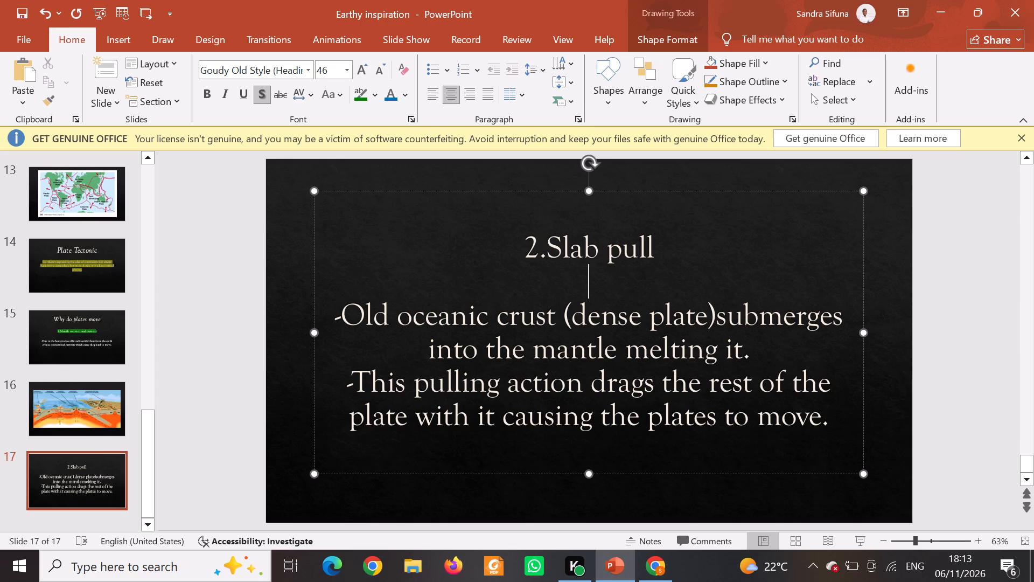
# Highlight the "2.Slab pull" title in green and compare it with the heading on slide 15.
pyautogui.moveTo(670, 252); pyautogui.dragTo(500, 247)
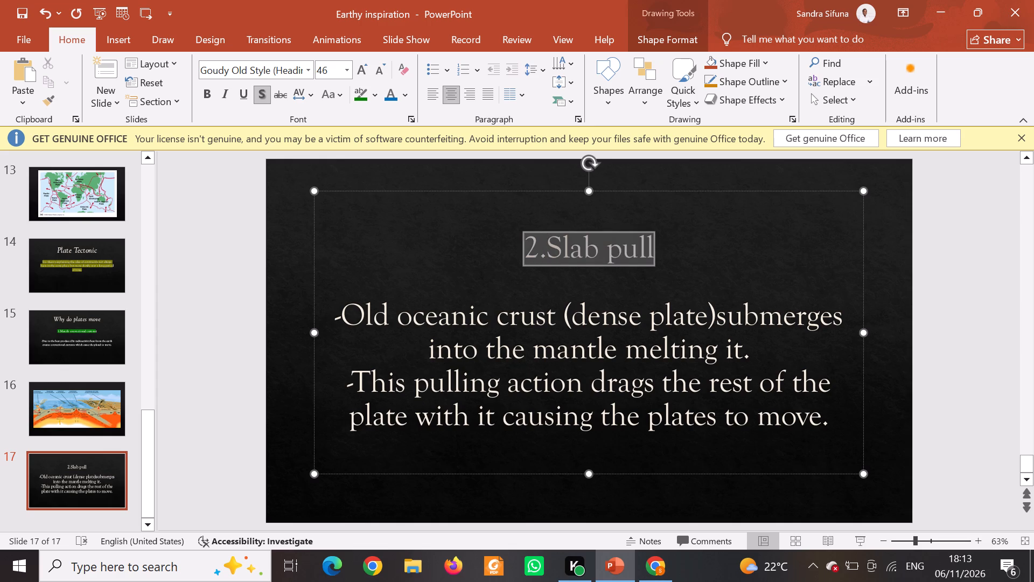
pyautogui.moveTo(500, 247); pyautogui.dragTo(499, 247)
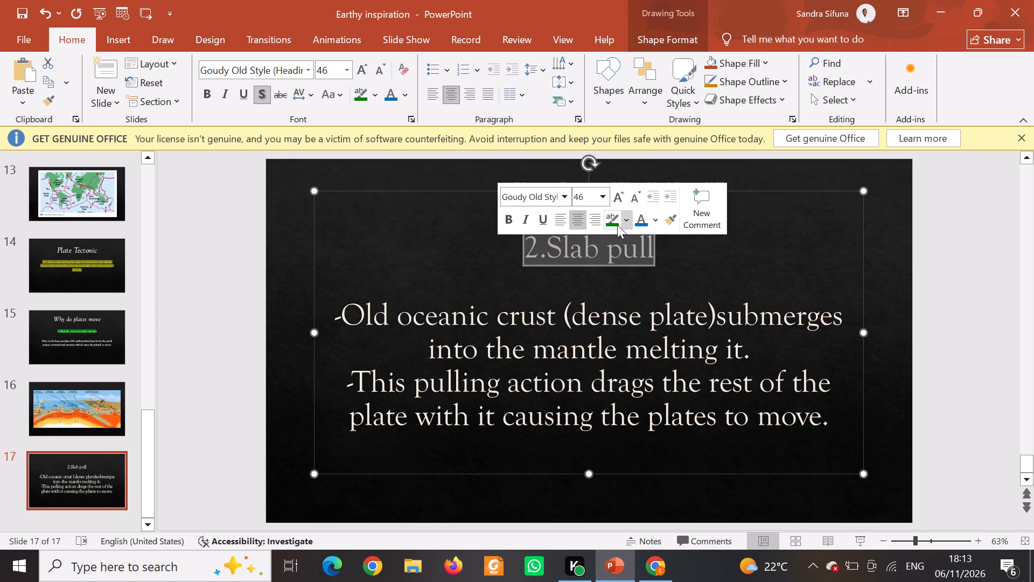
pyautogui.moveTo(607, 231); pyautogui.dragTo(608, 221)
pyautogui.click(608, 221)
pyautogui.click(100, 324)
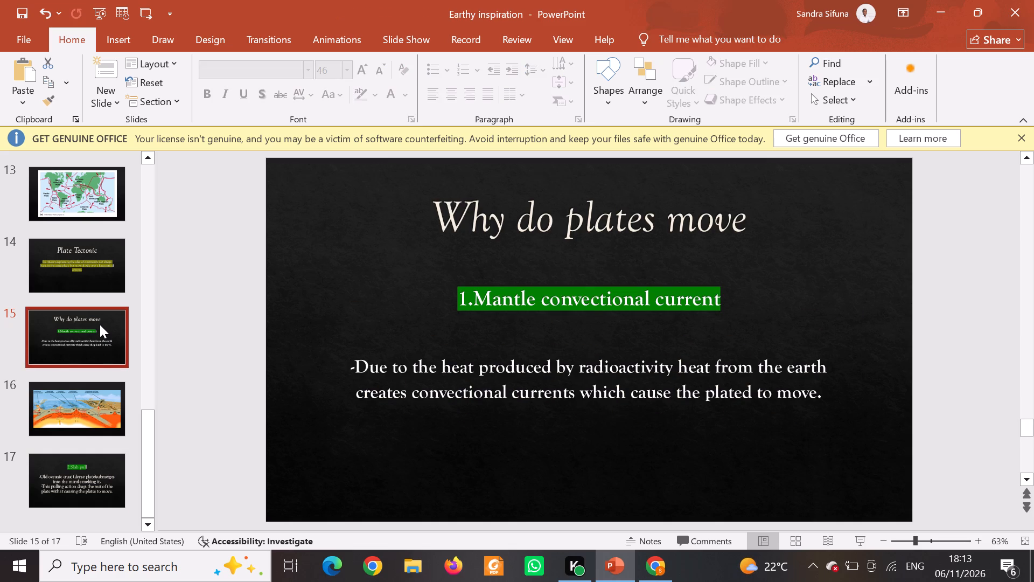
# Add a new slide with the Blank layout after the slab pull slide 17.
pyautogui.click(78, 493)
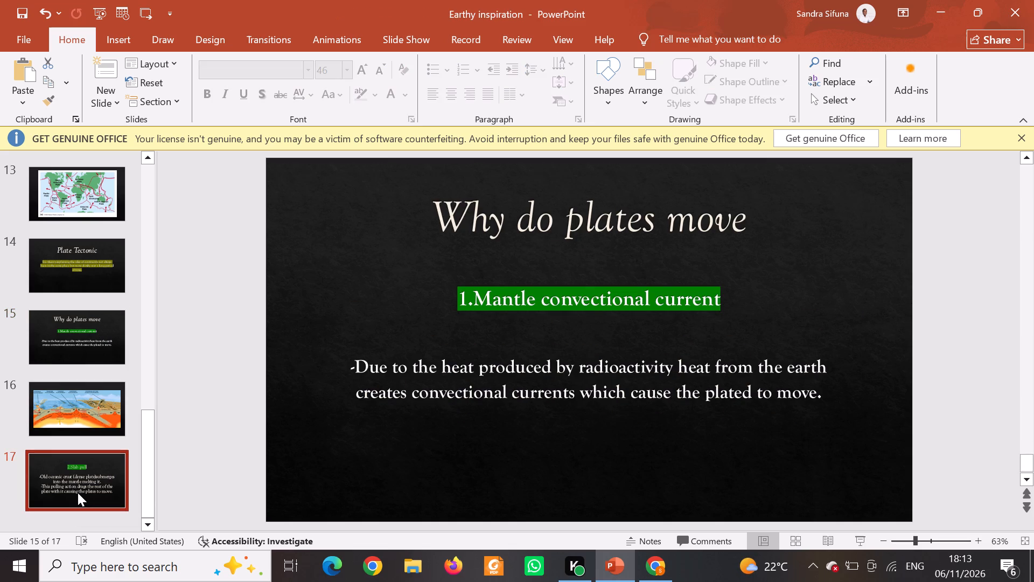
pyautogui.click(111, 97)
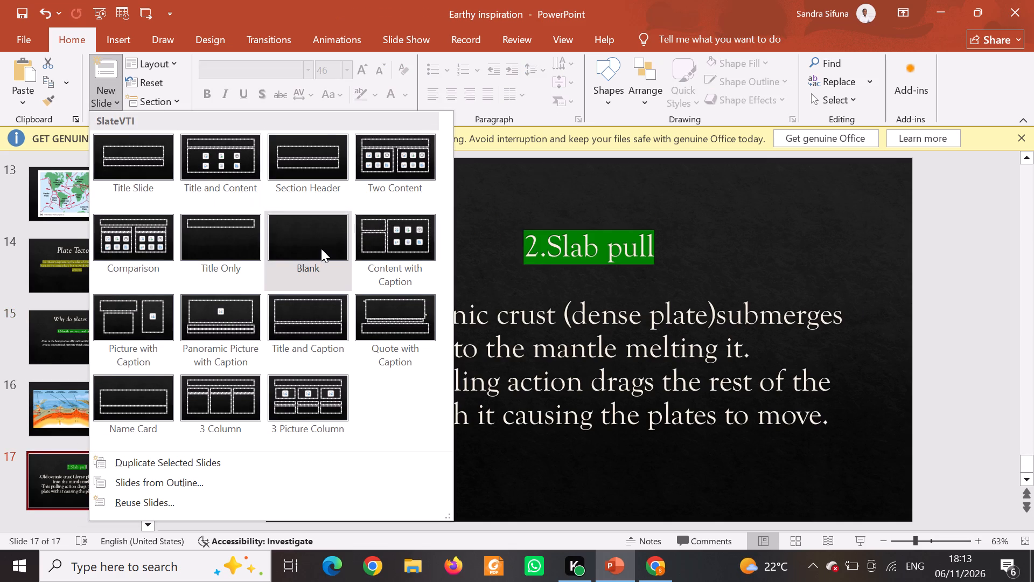
pyautogui.click(321, 248)
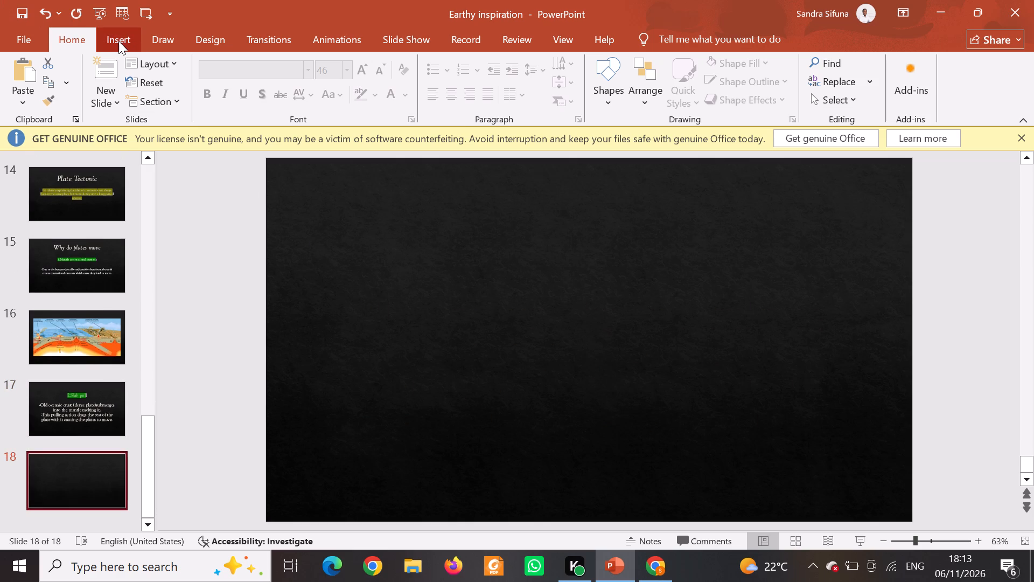
# Search online pictures for "diagram showing slab pull" to use on the blank slide 18.
pyautogui.click(118, 41)
pyautogui.click(124, 107)
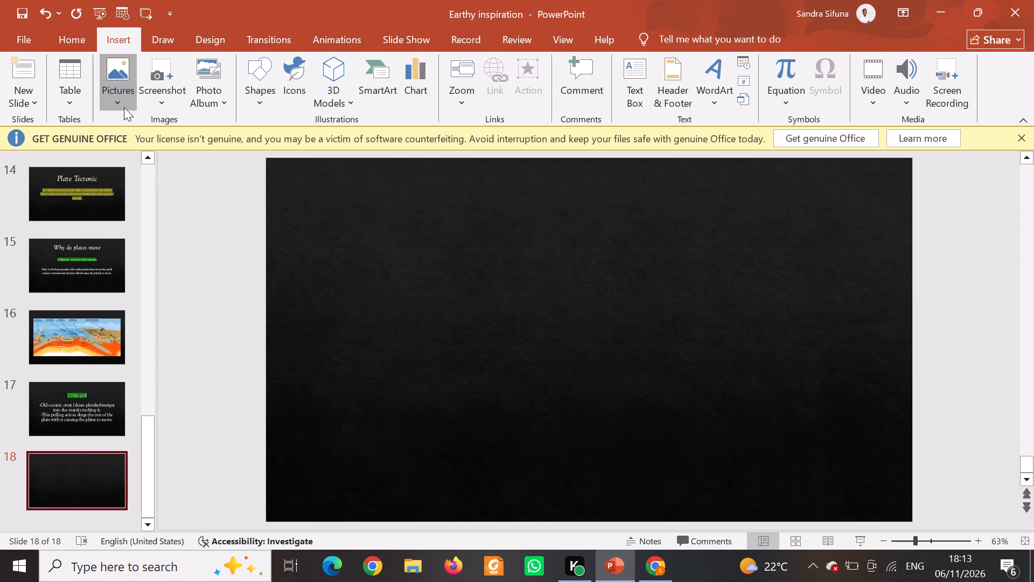
pyautogui.click(175, 159)
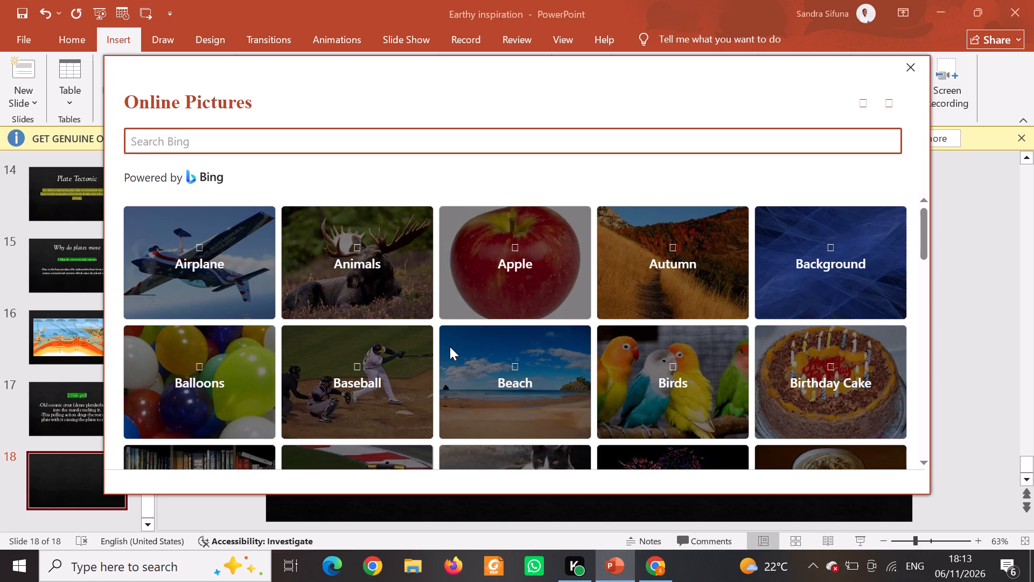
pyautogui.write('diagram showing slab pull')
pyautogui.press('Return')
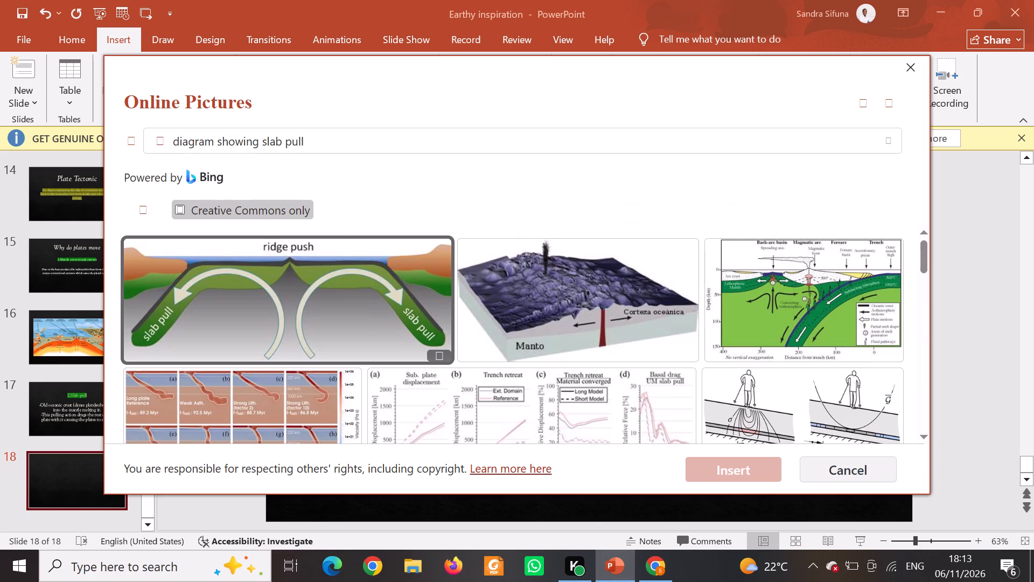
# Browse the picture results and insert the diagram labelled "ridge push" and "slab pull" onto slide 18.
pyautogui.scroll(-1, 472, 303)
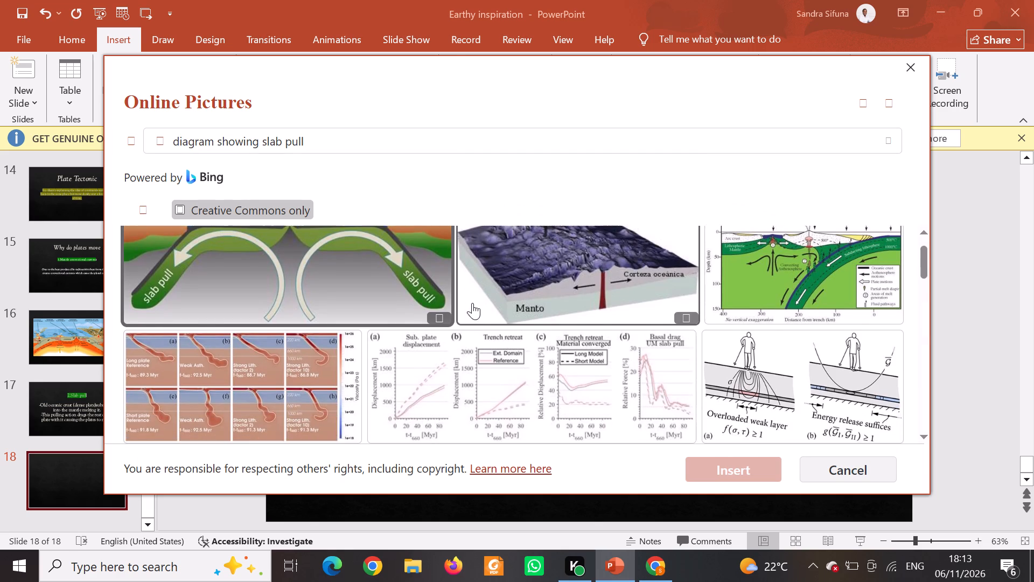
pyautogui.scroll(-2, 472, 303)
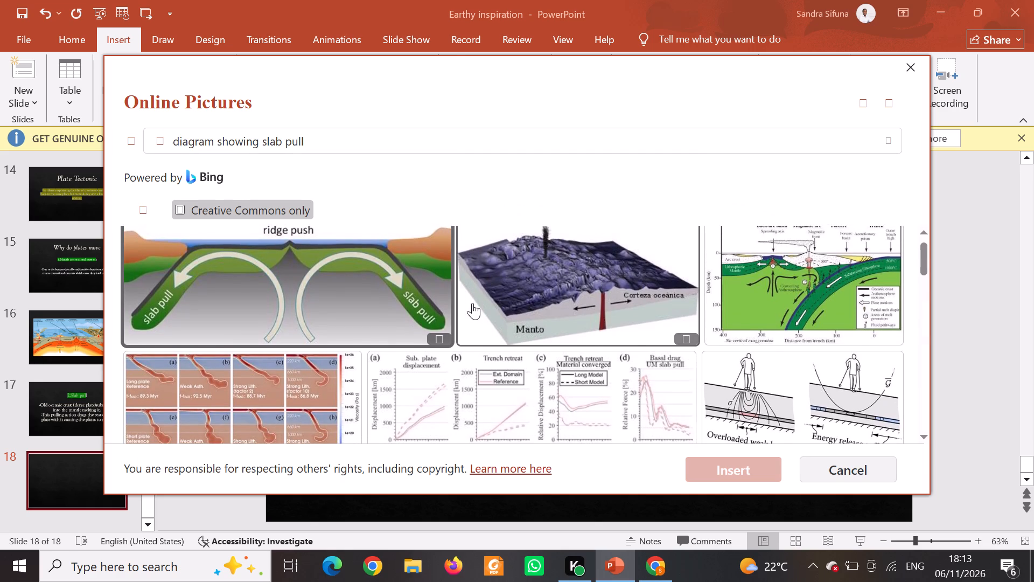
pyautogui.scroll(-4, 472, 303)
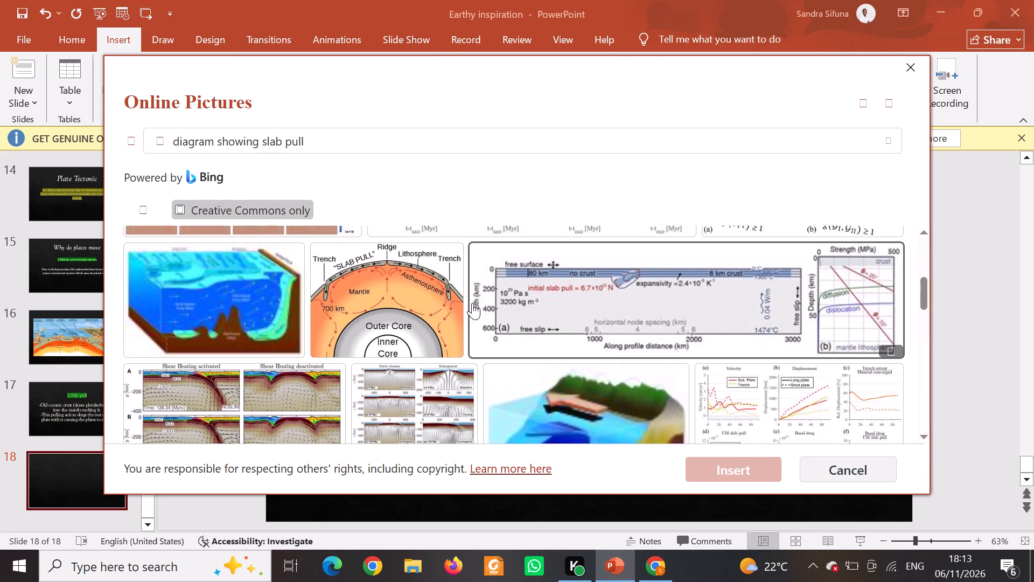
pyautogui.scroll(-7, 472, 303)
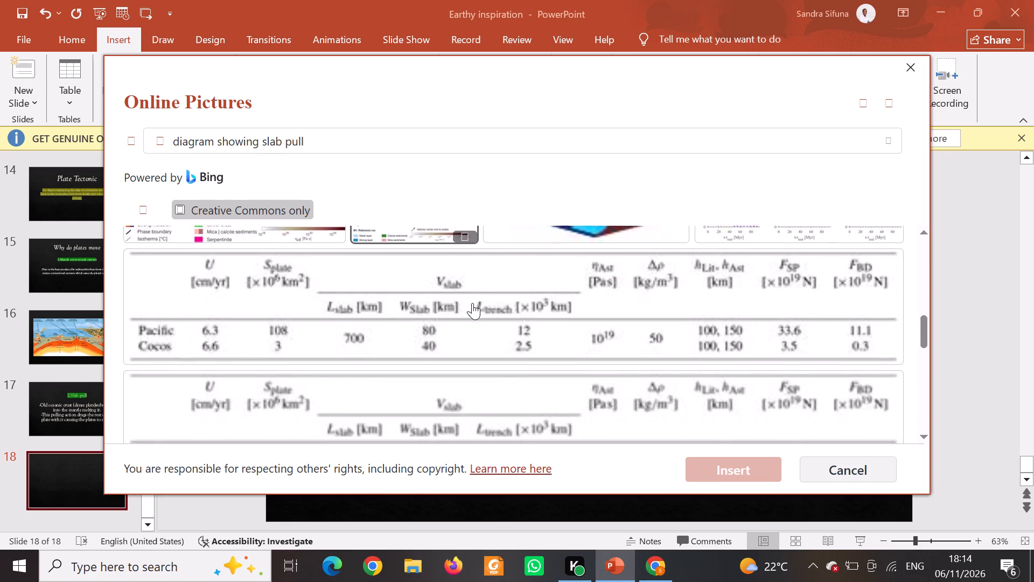
pyautogui.scroll(-3, 472, 303)
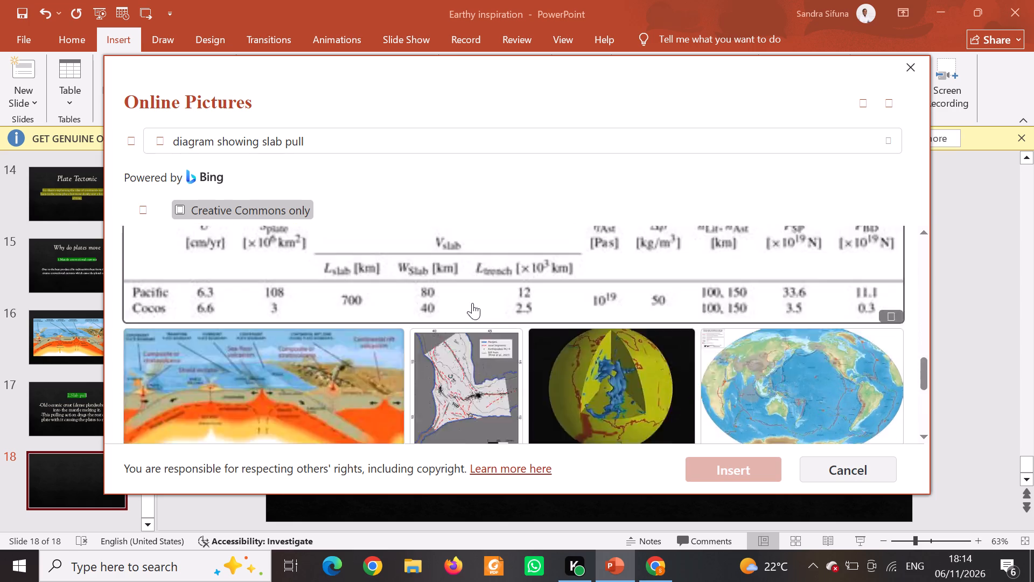
pyautogui.scroll(2, 472, 303)
pyautogui.click(265, 306)
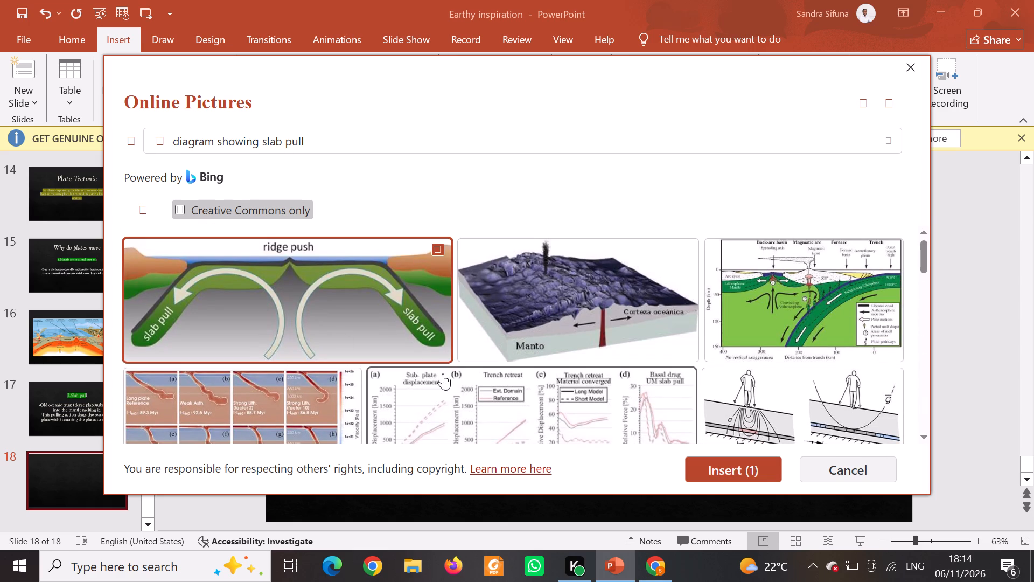
pyautogui.click(736, 472)
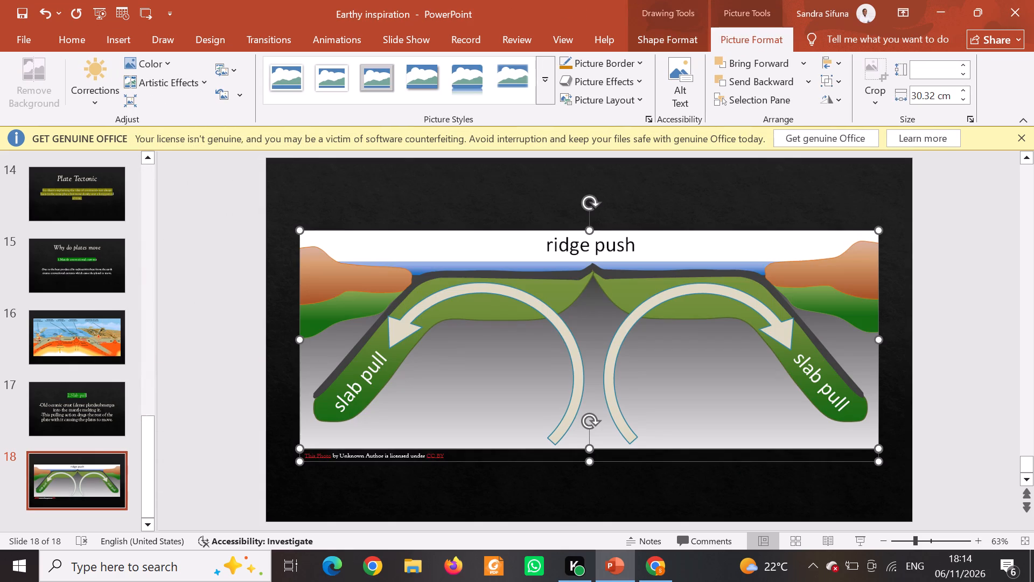
# Delete the photo attribution and licence caption beneath the slab pull diagram on slide 18.
pyautogui.click(418, 465)
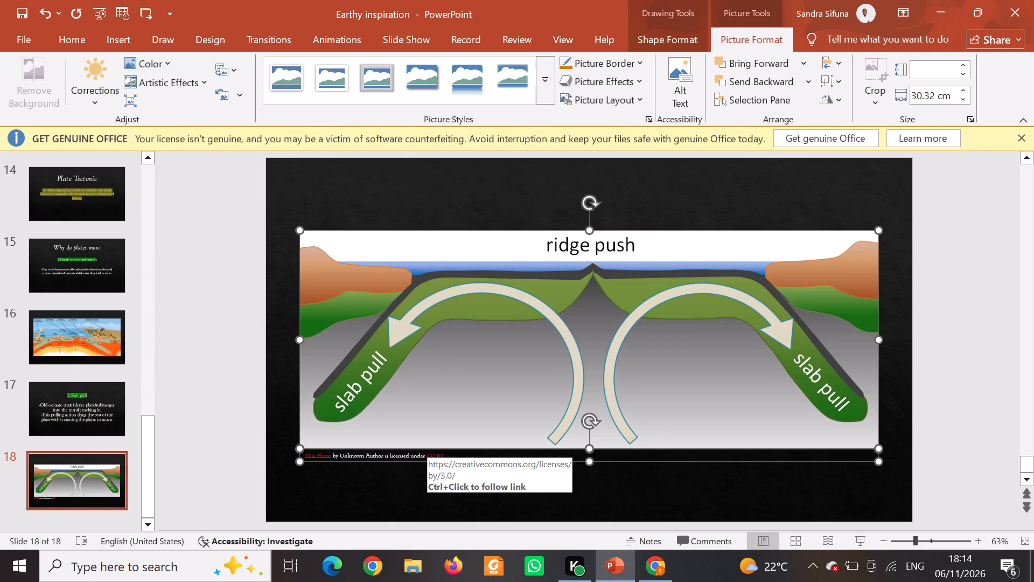
pyautogui.click(428, 455)
pyautogui.press('BackSpace')
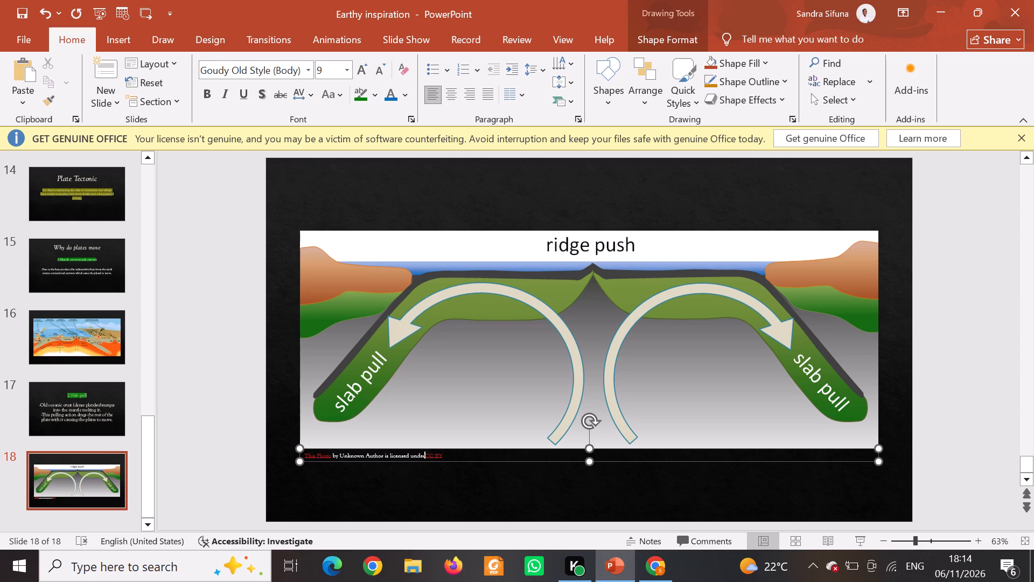
pyautogui.click(428, 455)
pyautogui.press('BackSpace')
pyautogui.click(600, 460)
pyautogui.press('BackSpace')
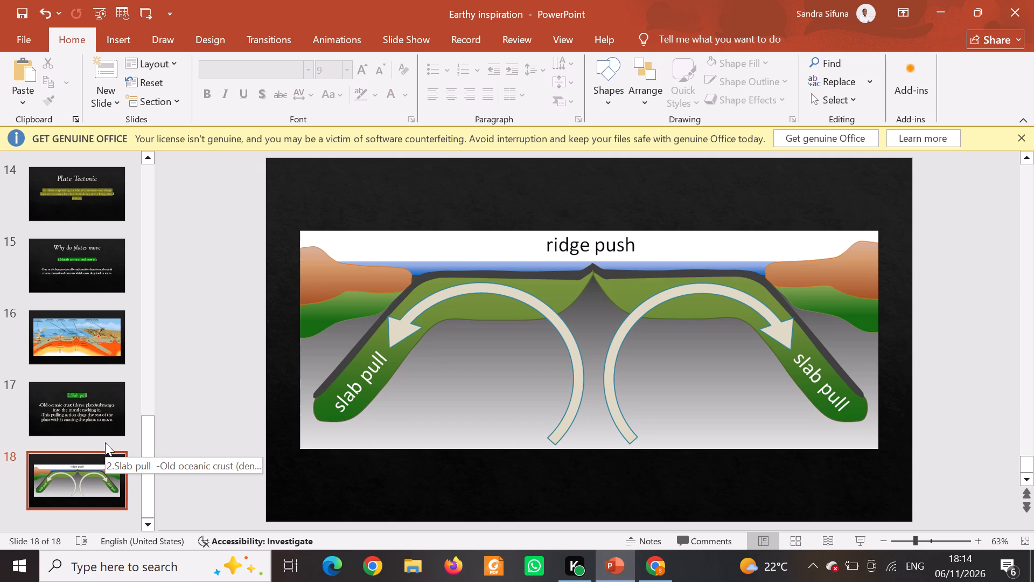
# Review the presentation by playing the slide show from the first slide to the end, and exit it.
pyautogui.click(90, 390)
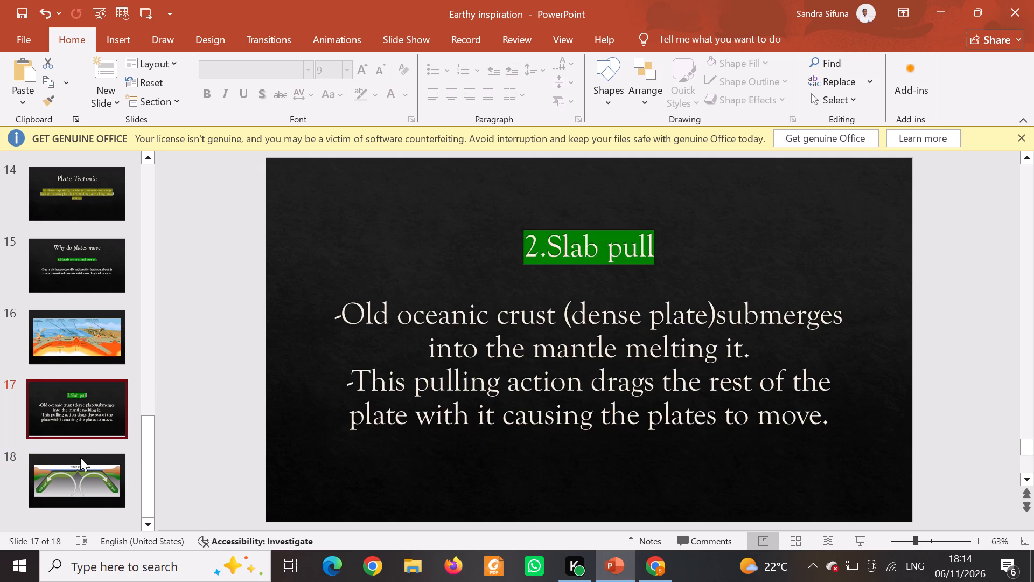
pyautogui.click(80, 483)
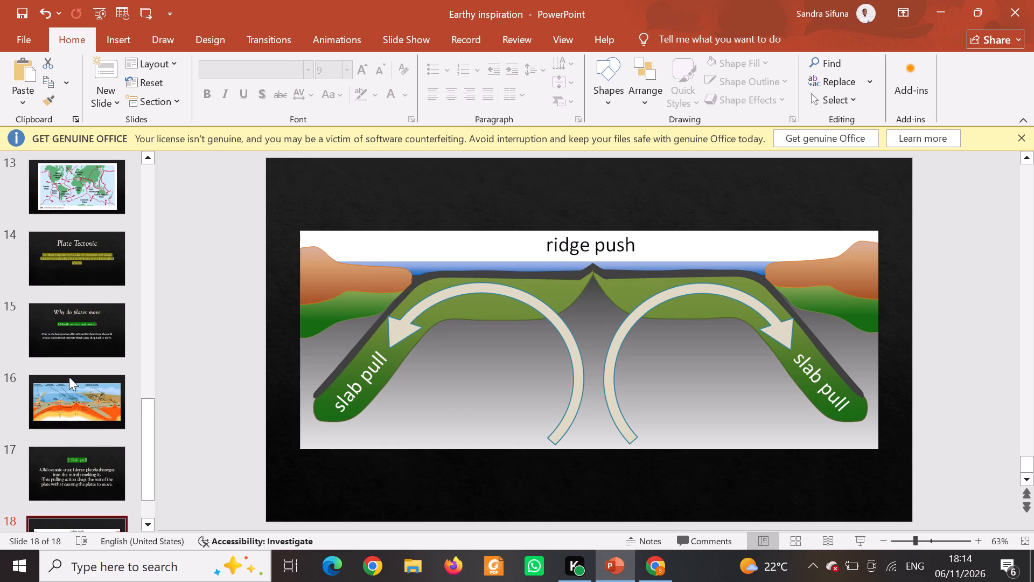
pyautogui.scroll(-1, 45, 200)
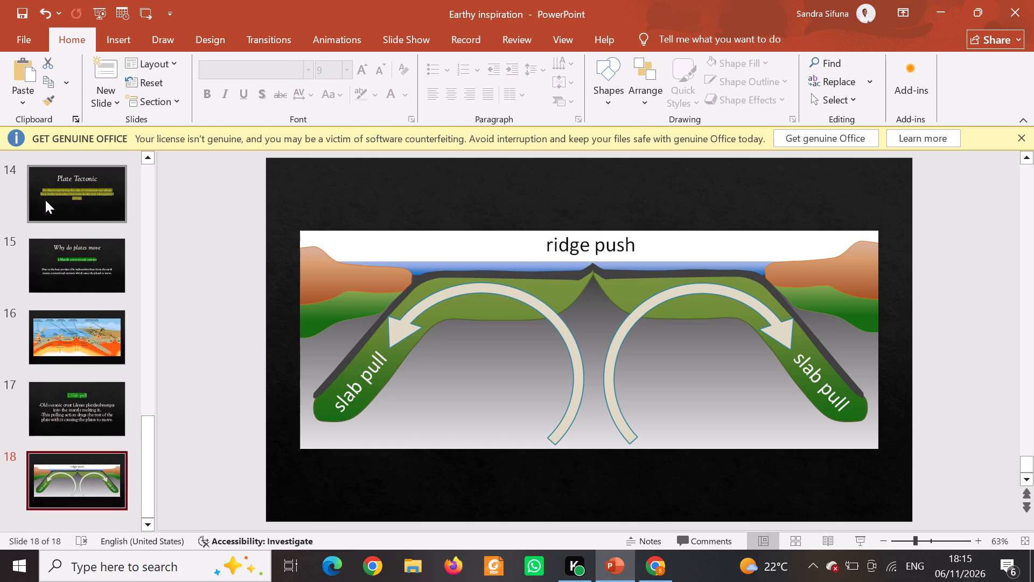
pyautogui.click(411, 46)
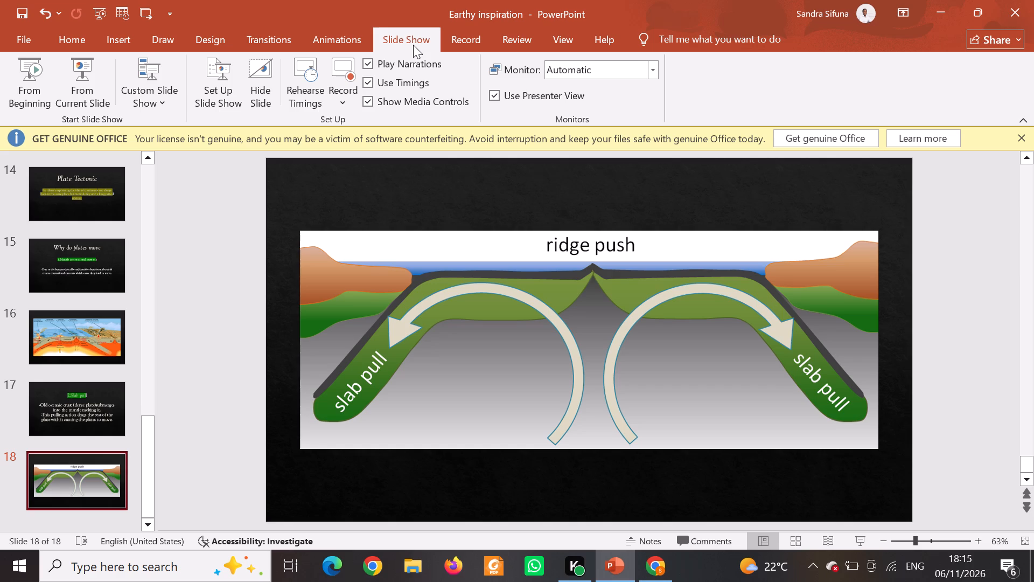
pyautogui.click(413, 45)
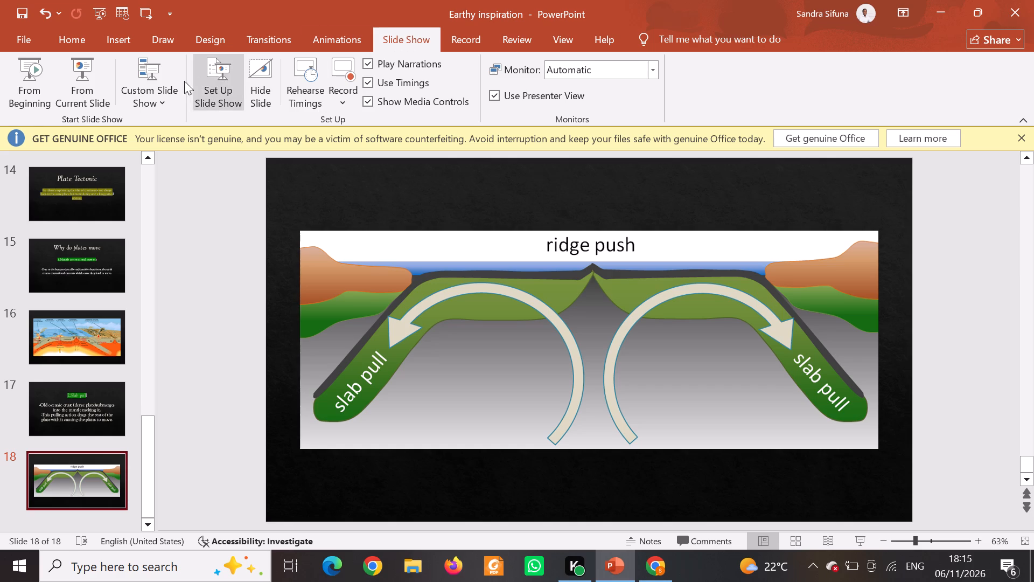
pyautogui.click(12, 112)
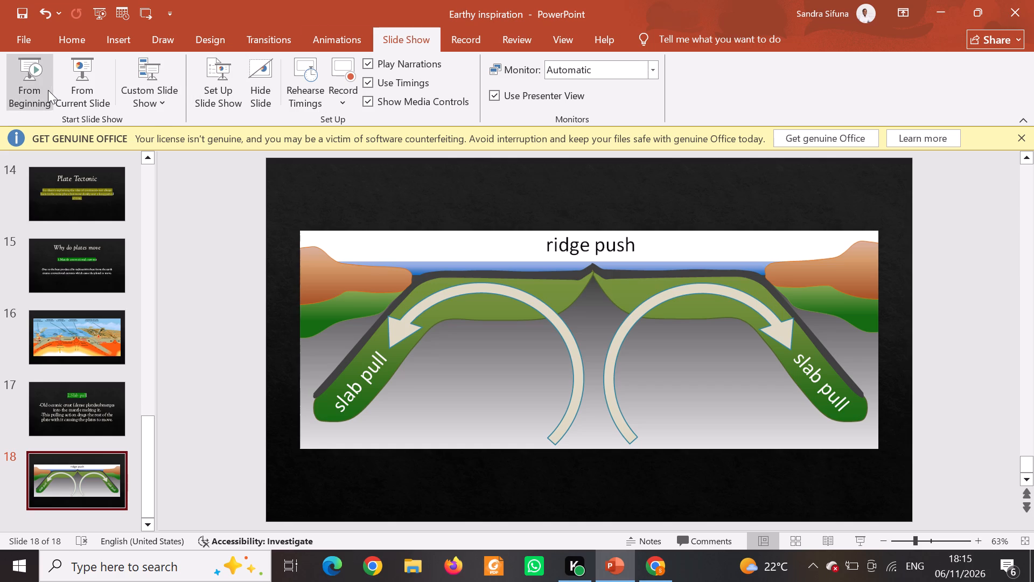
pyautogui.click(50, 90)
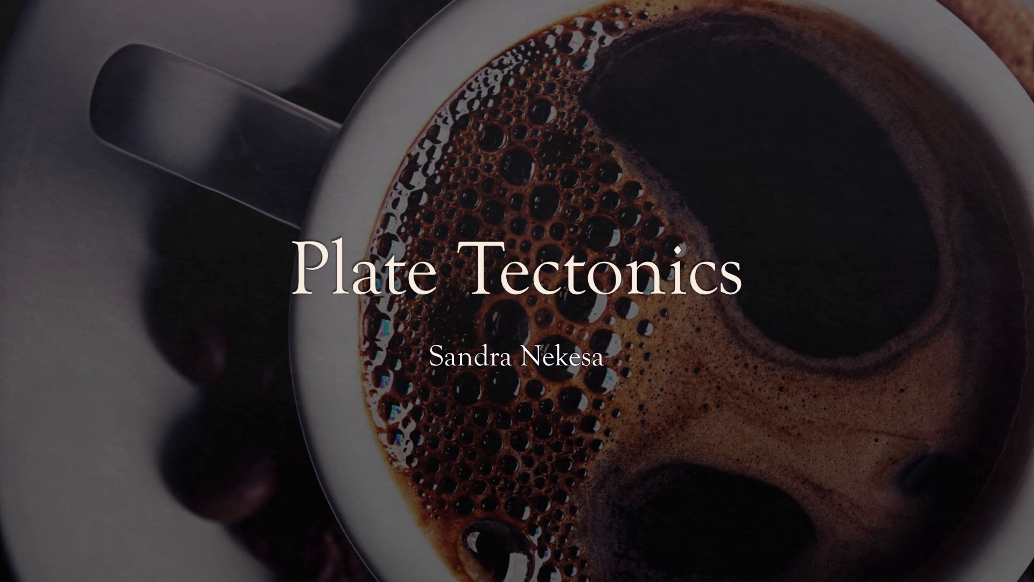
pyautogui.press('Right')
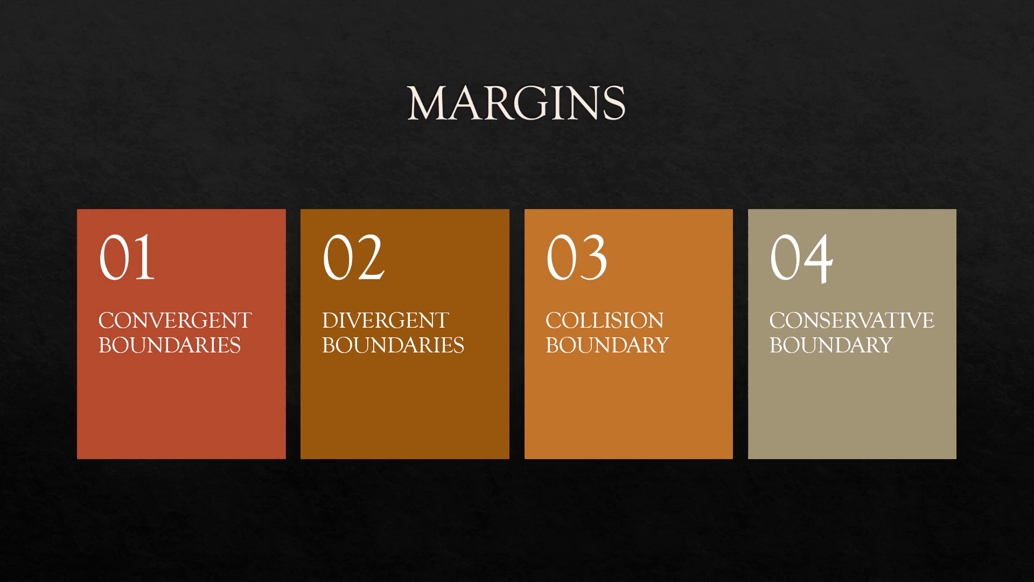
pyautogui.press('Right')
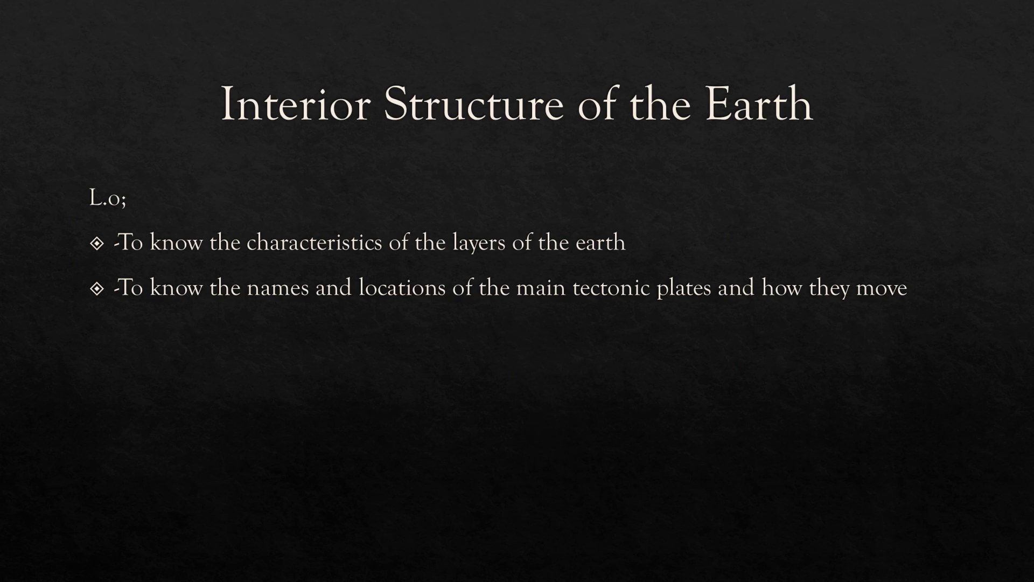
pyautogui.press('Right')
pyautogui.press('Right')
pyautogui.press('Right')
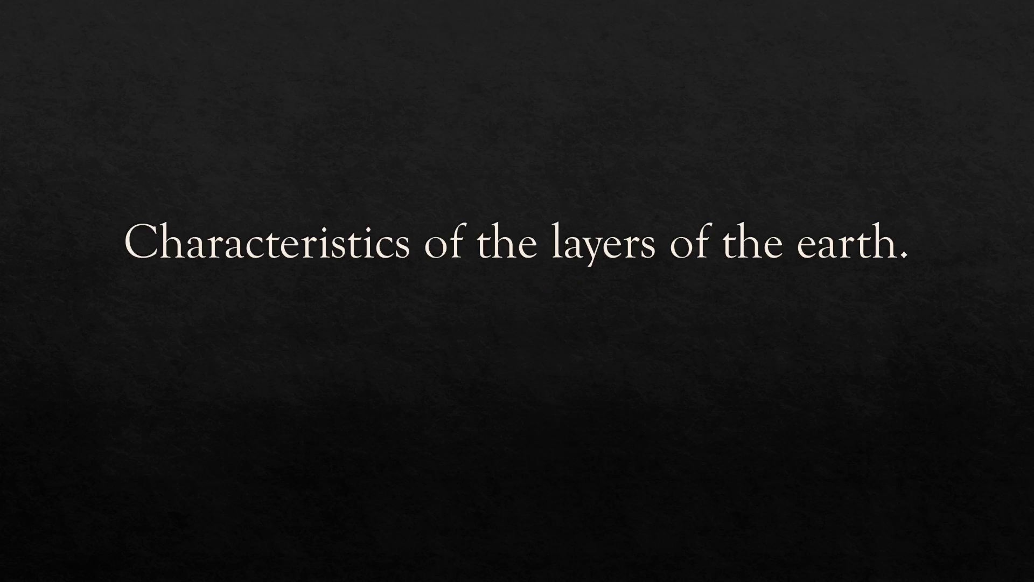
pyautogui.press('Right')
pyautogui.press('Right')
pyautogui.press('Right')
pyautogui.press('Right')
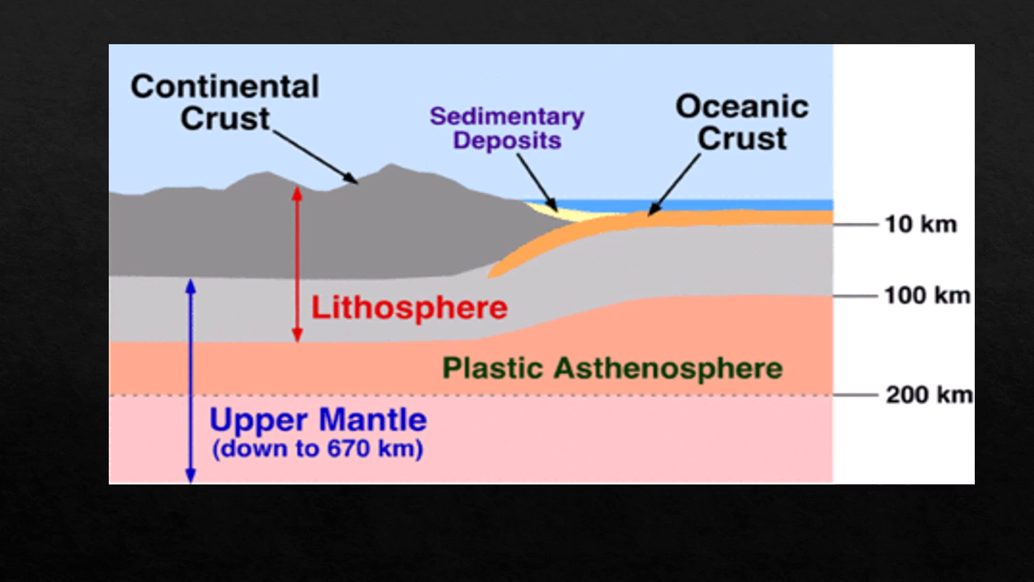
pyautogui.press('Right')
pyautogui.press('Right')
pyautogui.press('Right')
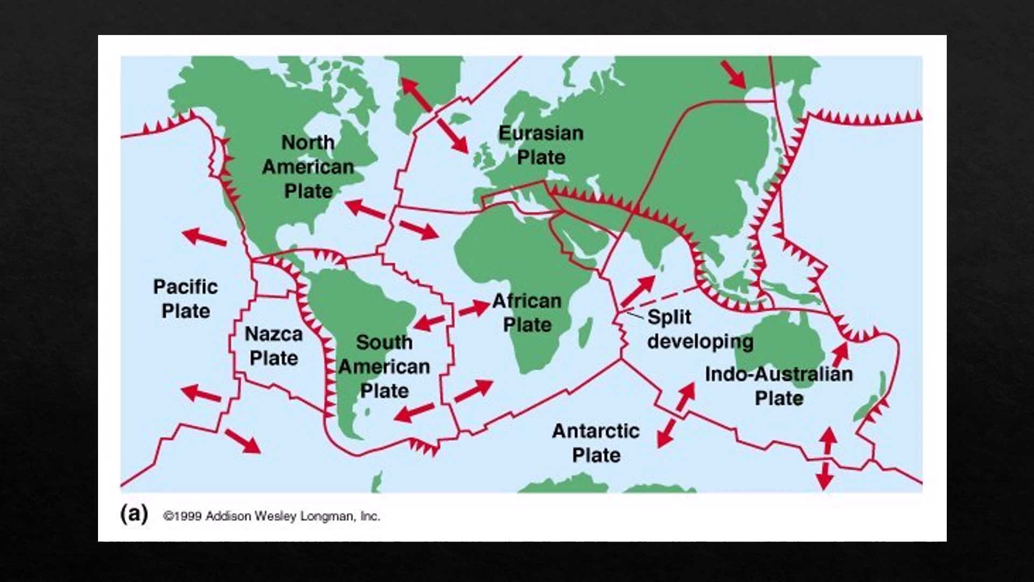
pyautogui.press('Left')
pyautogui.press('Right')
pyautogui.press('Right')
pyautogui.press('Right')
pyautogui.press('Right')
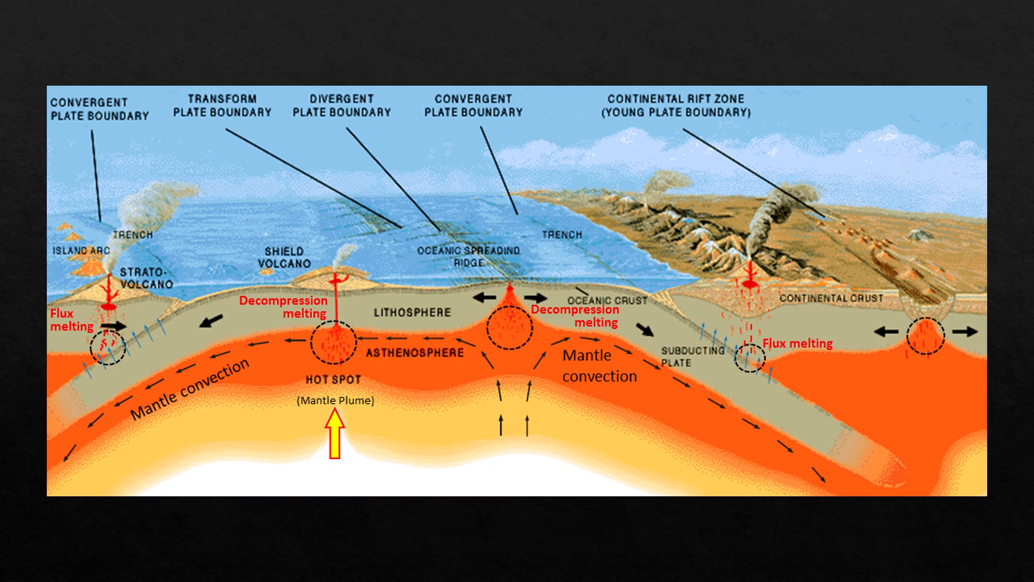
pyautogui.press('Right')
pyautogui.press('Right')
pyautogui.press('Right')
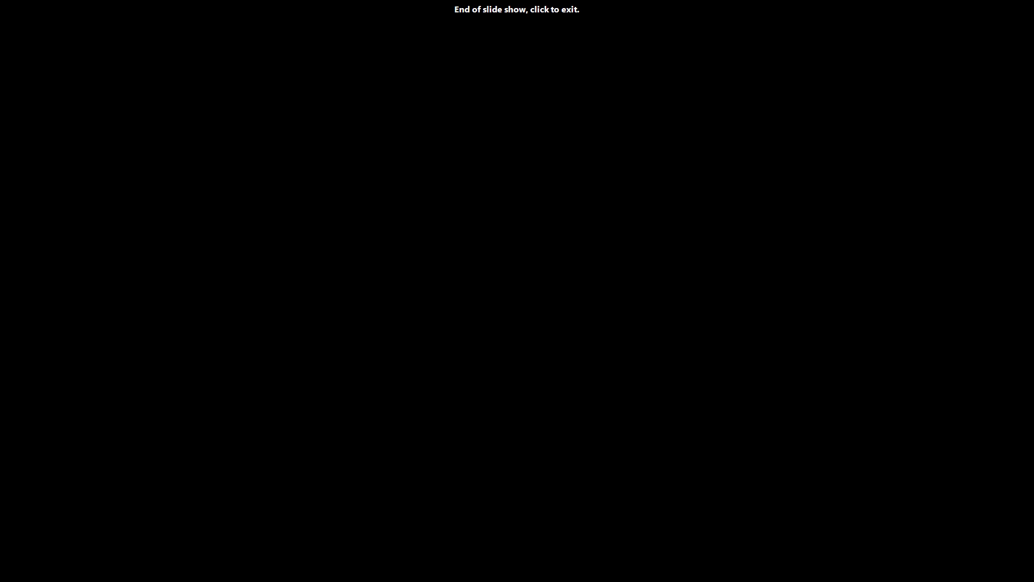
pyautogui.press('space')
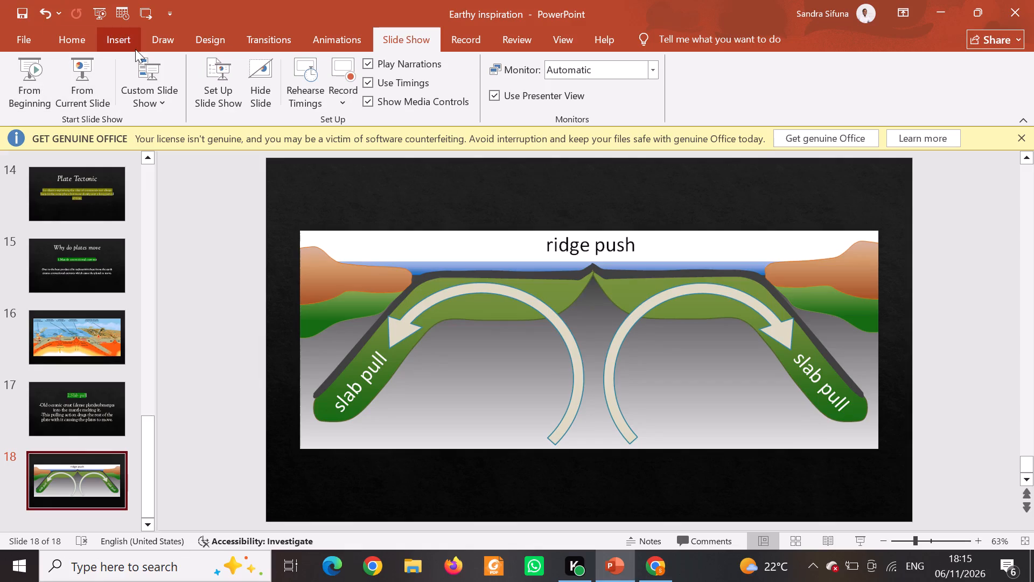
# Save the presentation to the Desktop folder as a PowerPoint Presentation named "Plate Tectonics".
pyautogui.click(25, 34)
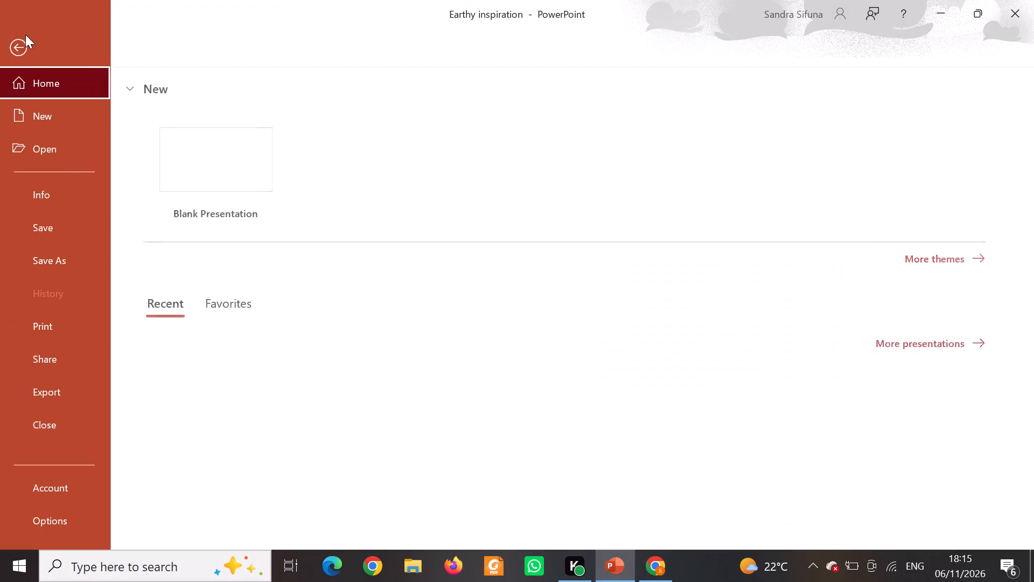
pyautogui.click(52, 232)
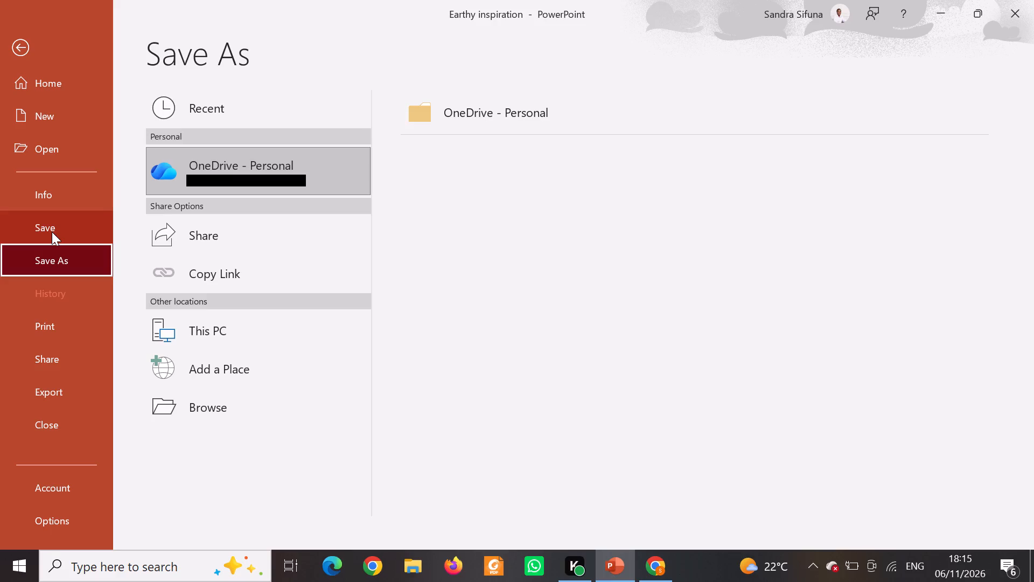
pyautogui.click(65, 266)
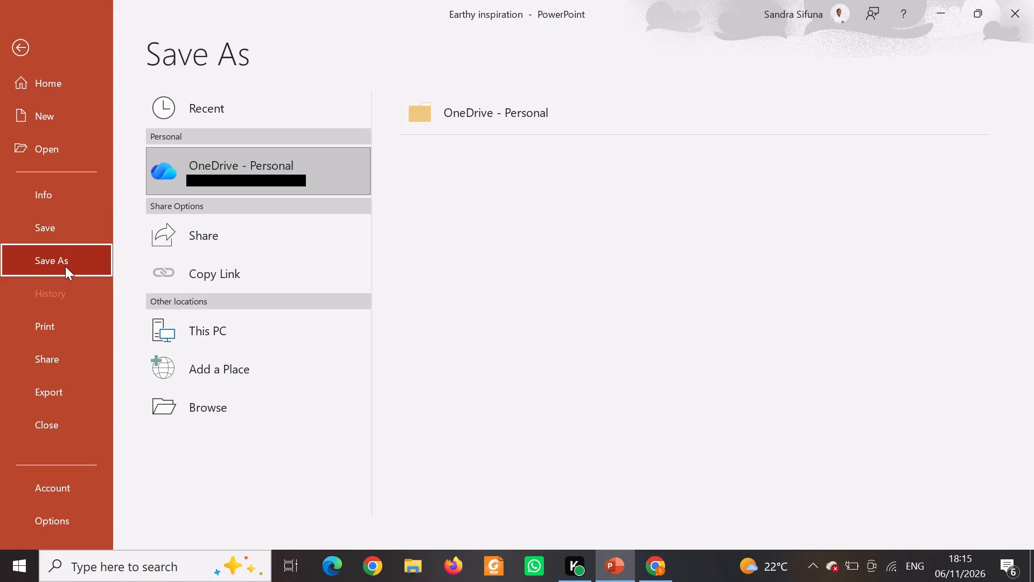
pyautogui.click(65, 264)
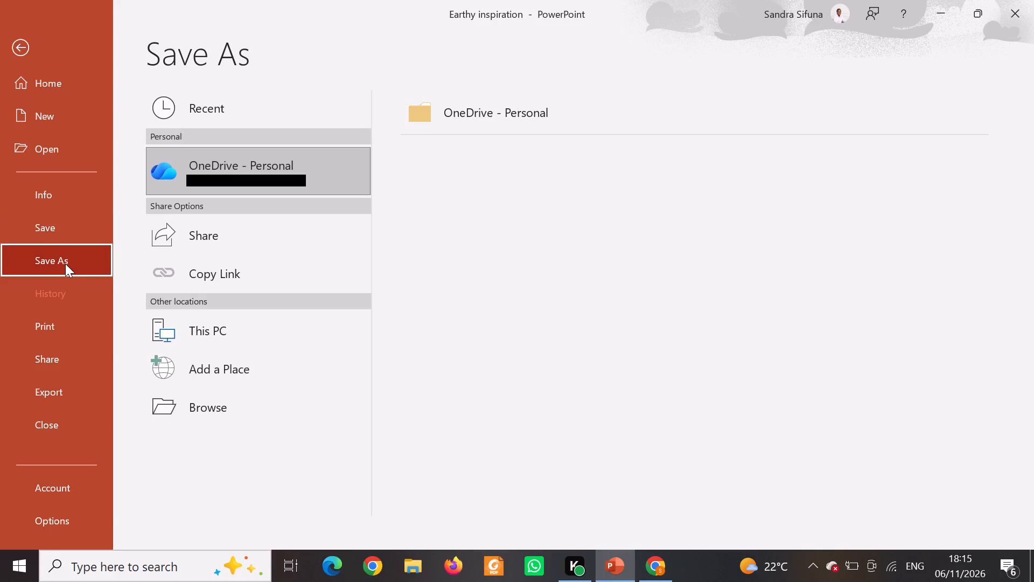
pyautogui.click(65, 264)
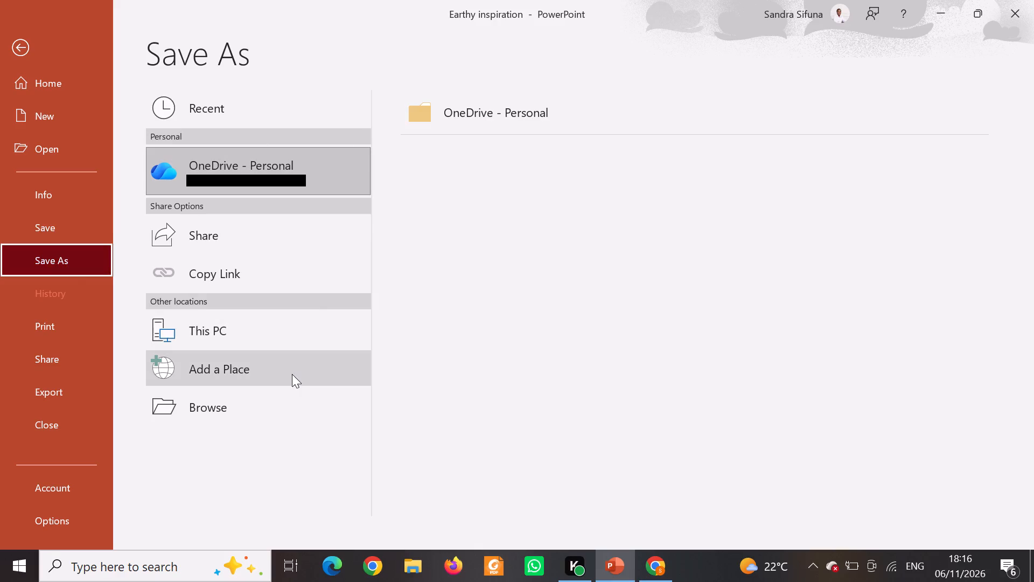
pyautogui.click(280, 337)
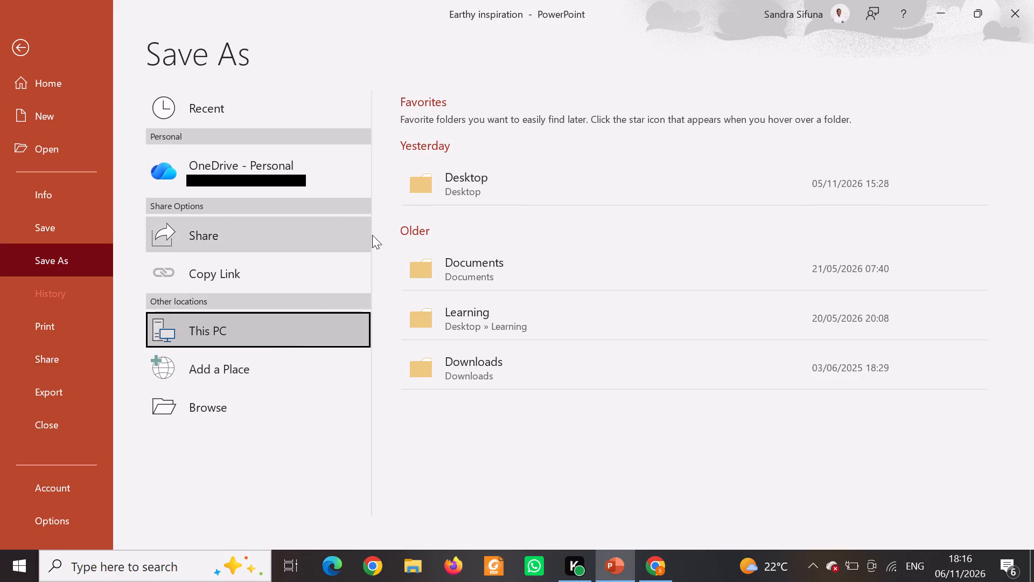
pyautogui.click(475, 184)
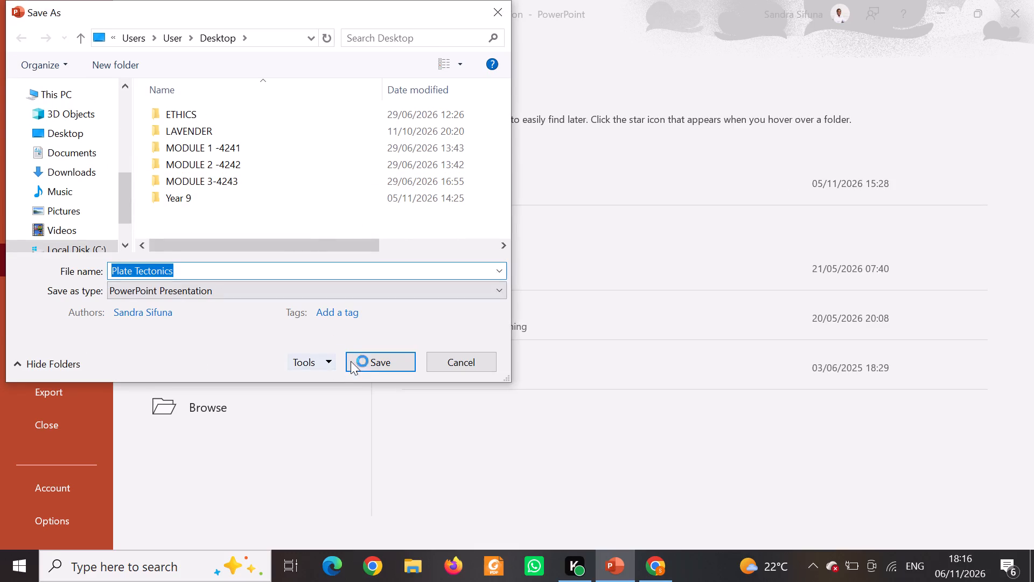
pyautogui.click(362, 360)
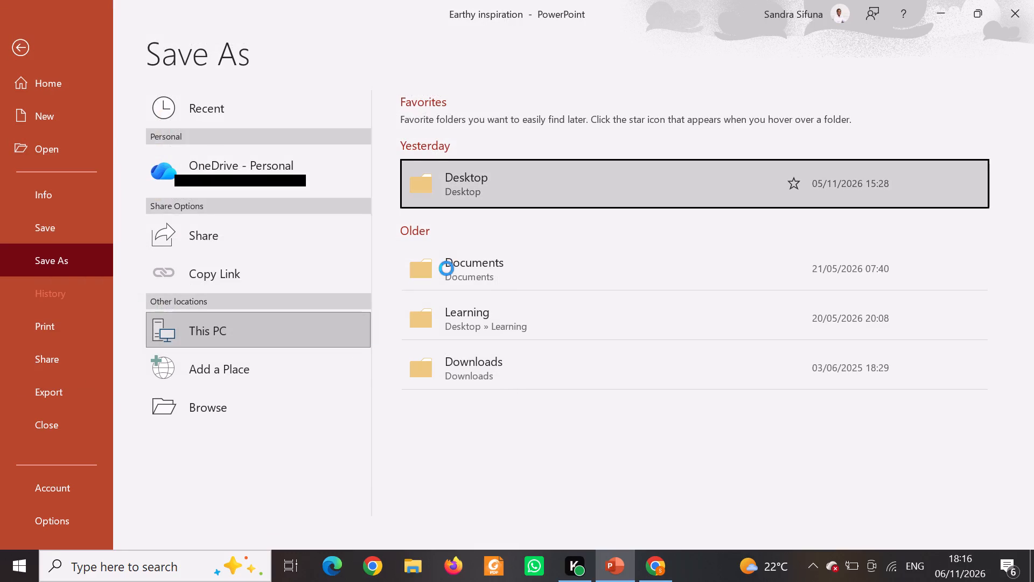